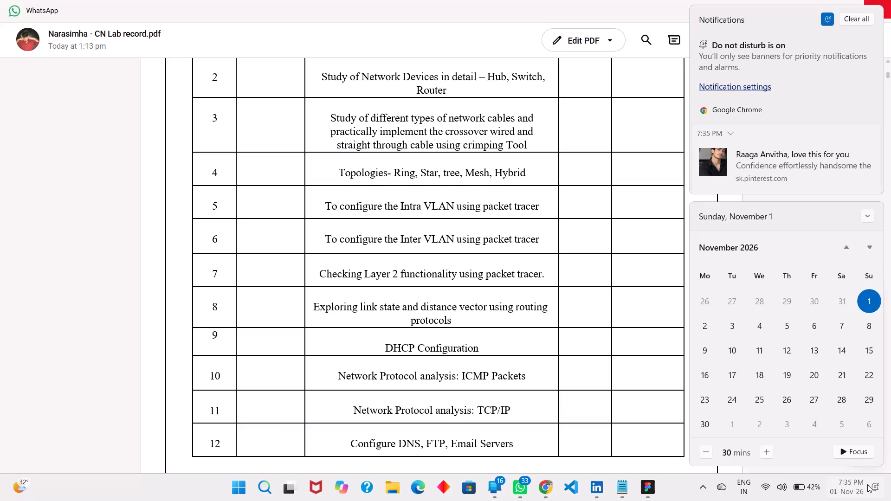
Look through the experiment list and switch configuration experiments in the CN Lab record PDF, and return to its cover page.
click(867, 484)
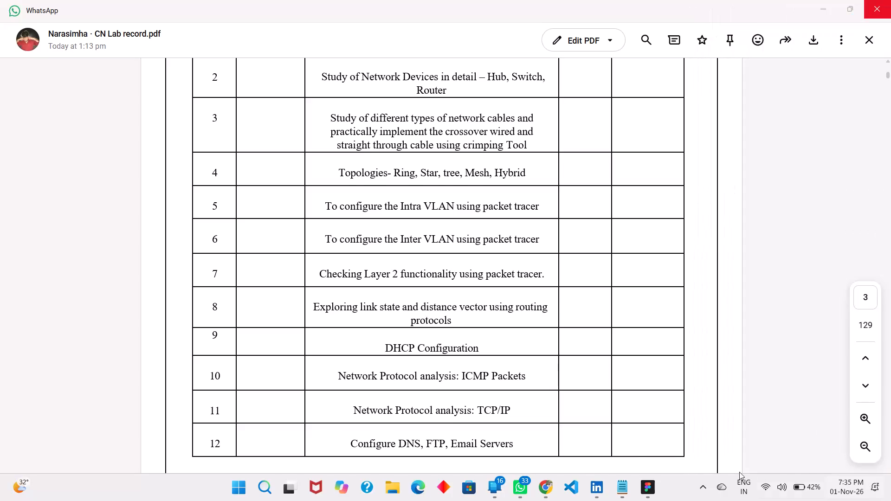
scroll(478, 383, up, 10)
scroll(478, 383, down, 14)
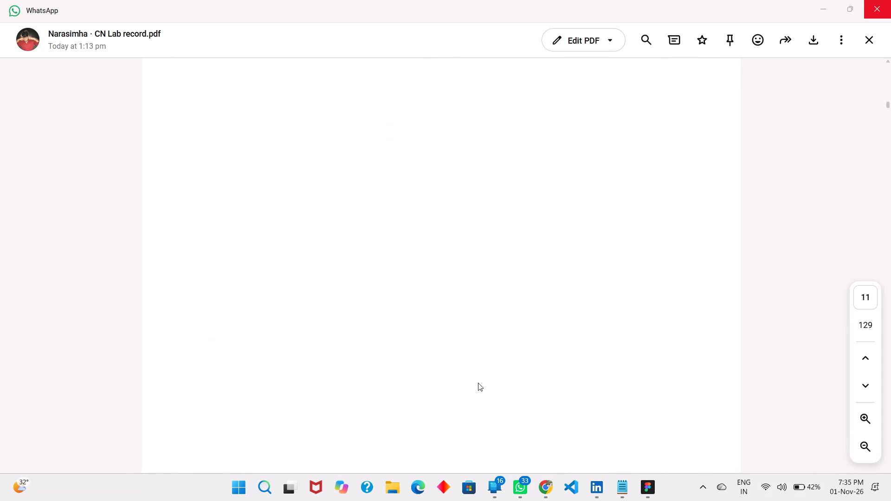
scroll(478, 383, down, 12)
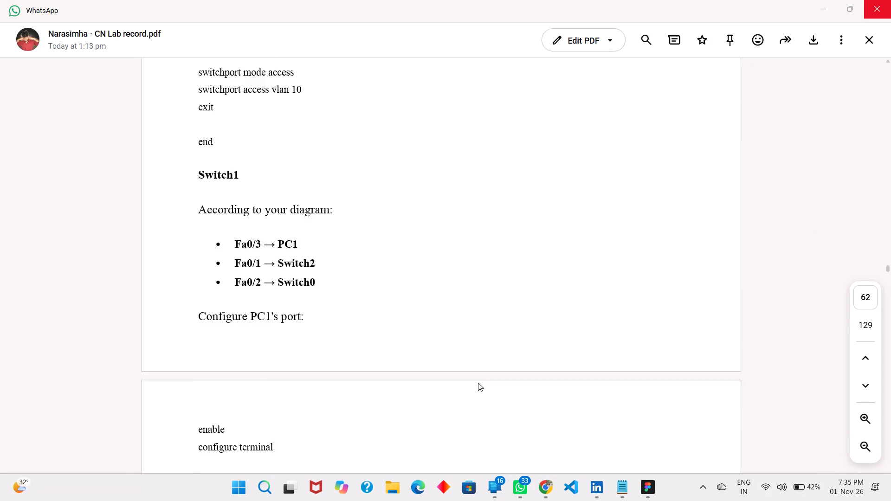
scroll(478, 383, down, 3)
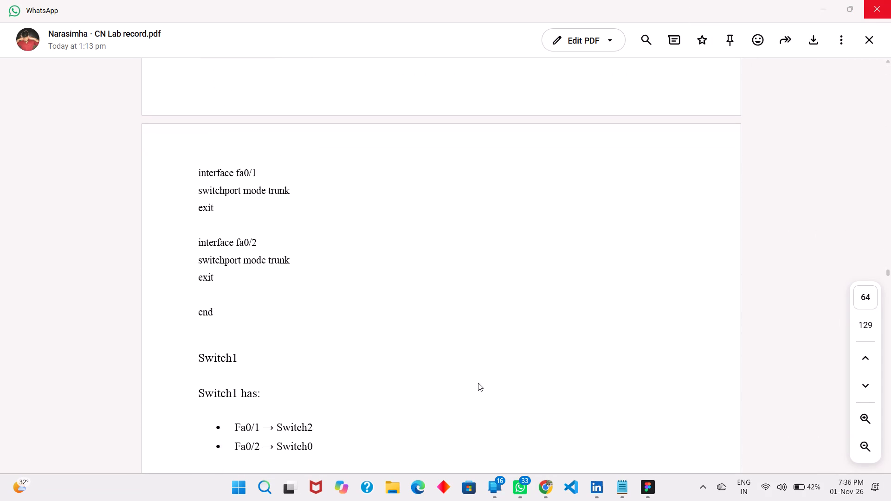
scroll(478, 383, down, 2)
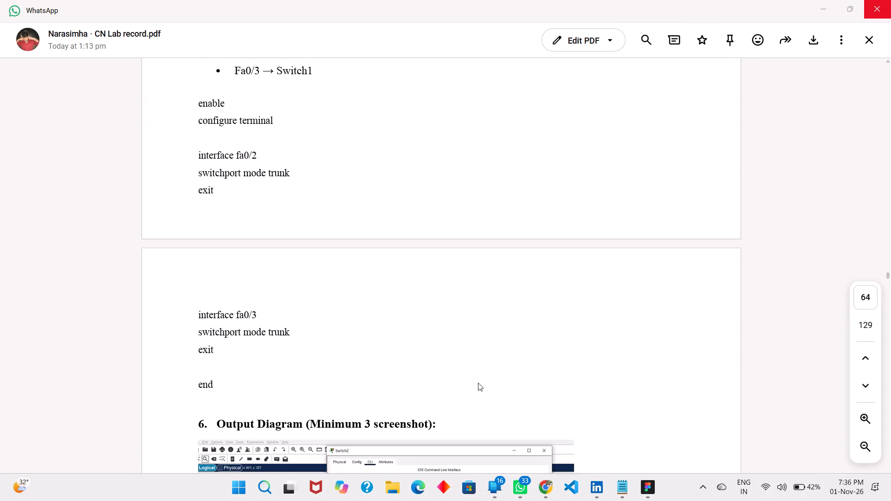
scroll(478, 383, down, 3)
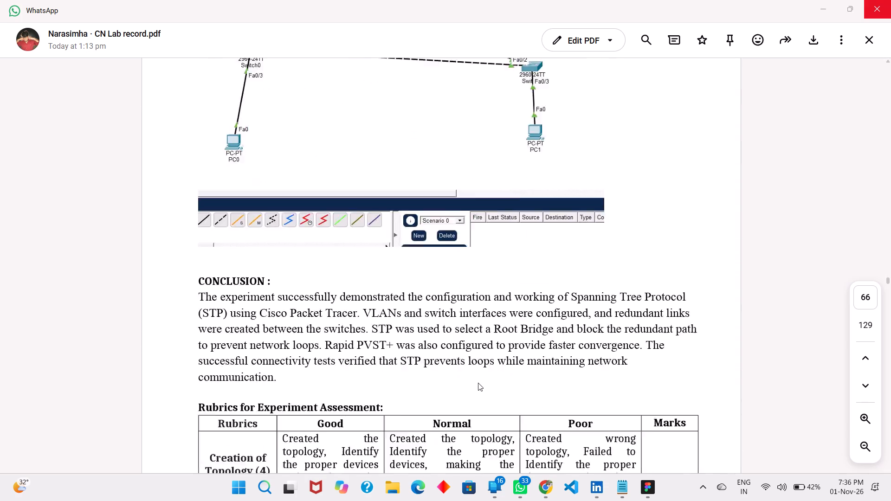
scroll(478, 383, down, 2)
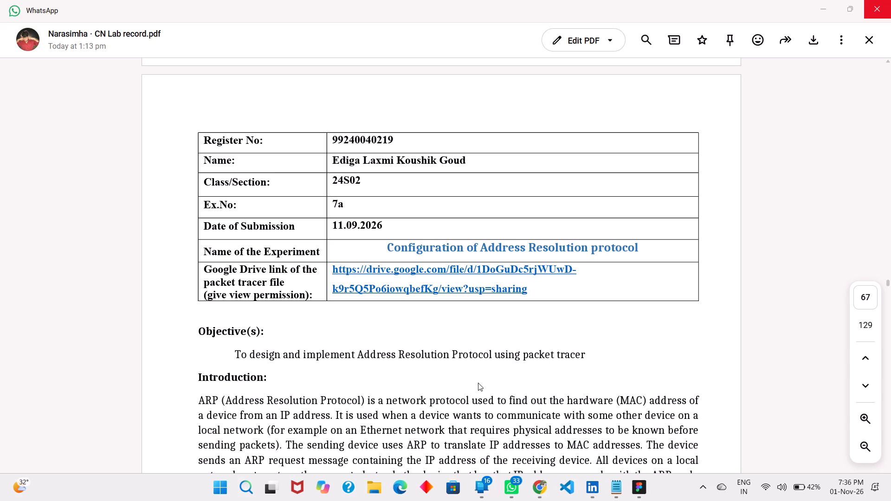
scroll(478, 383, down, 1)
scroll(478, 383, up, 20)
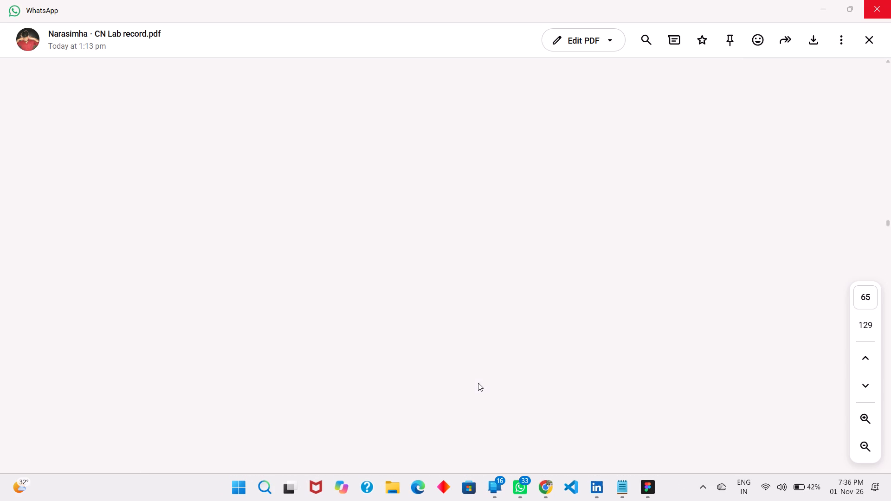
scroll(478, 383, up, 20)
scroll(478, 383, up, 10)
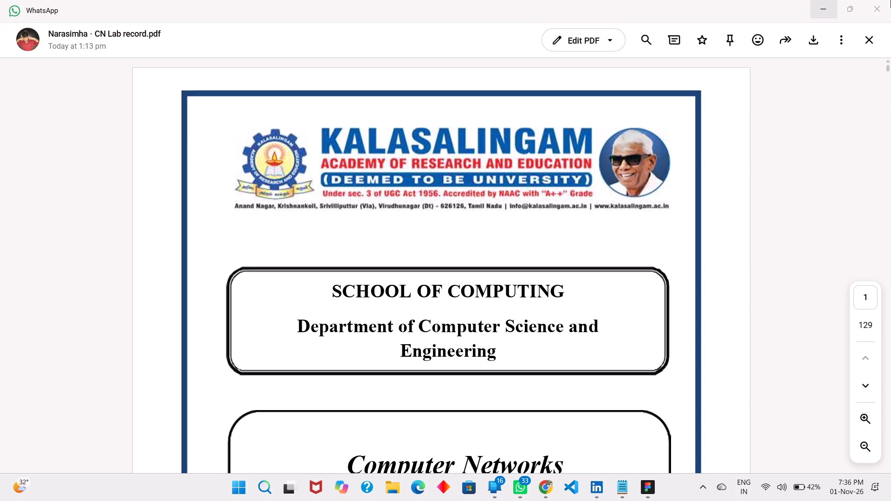
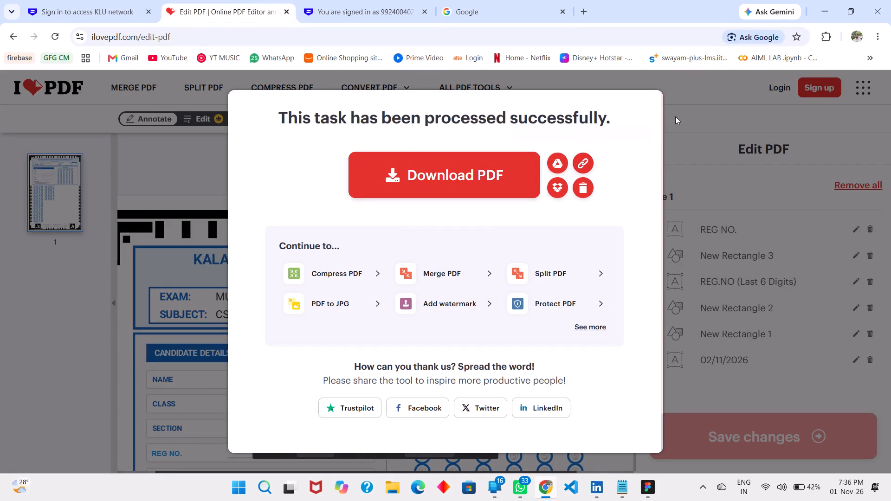
Delete the expired edited OMR PDF task from iLovePDF and return to the empty PDF editor.
click(585, 190)
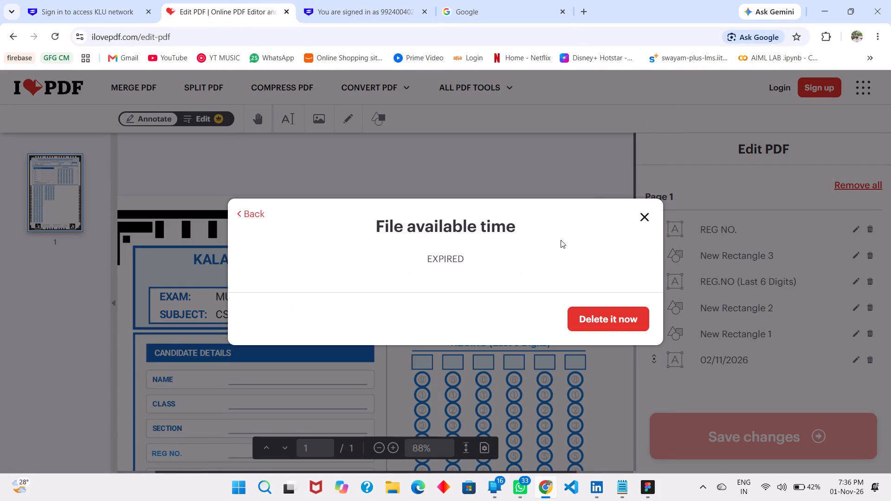
click(605, 327)
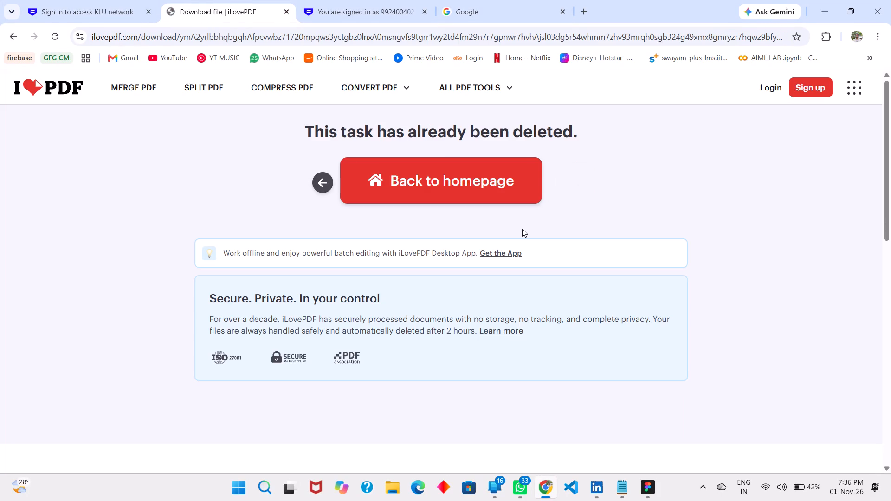
click(316, 181)
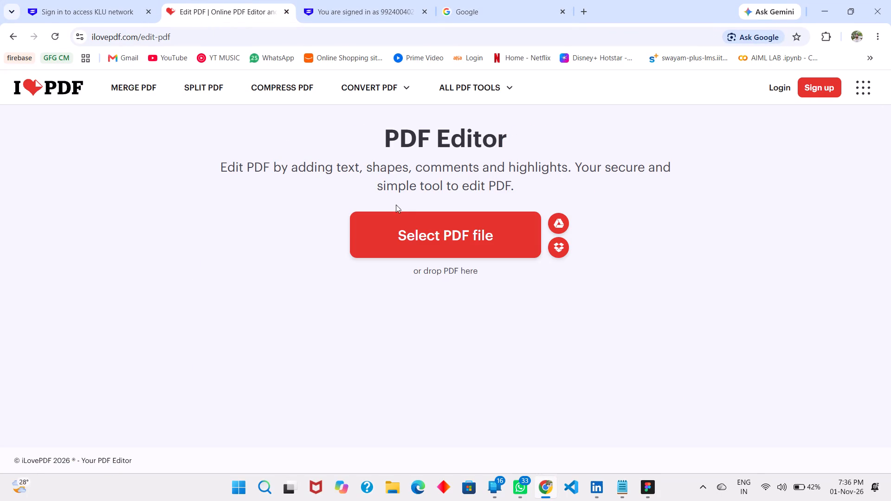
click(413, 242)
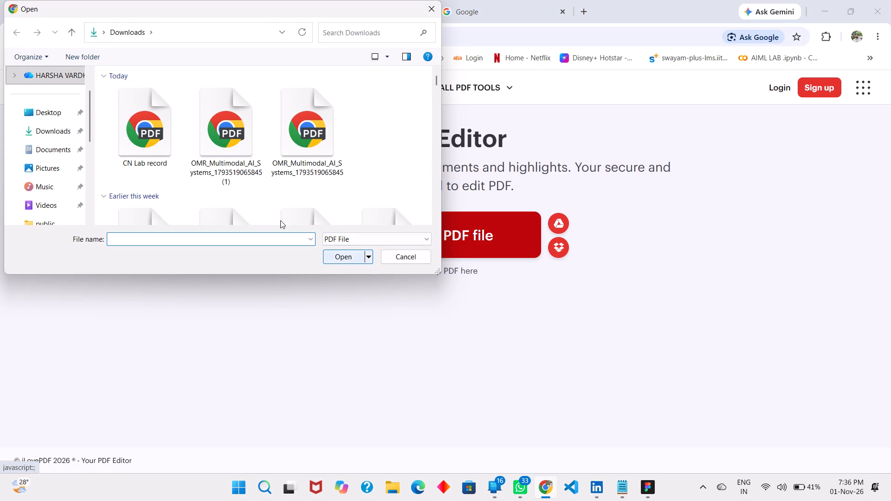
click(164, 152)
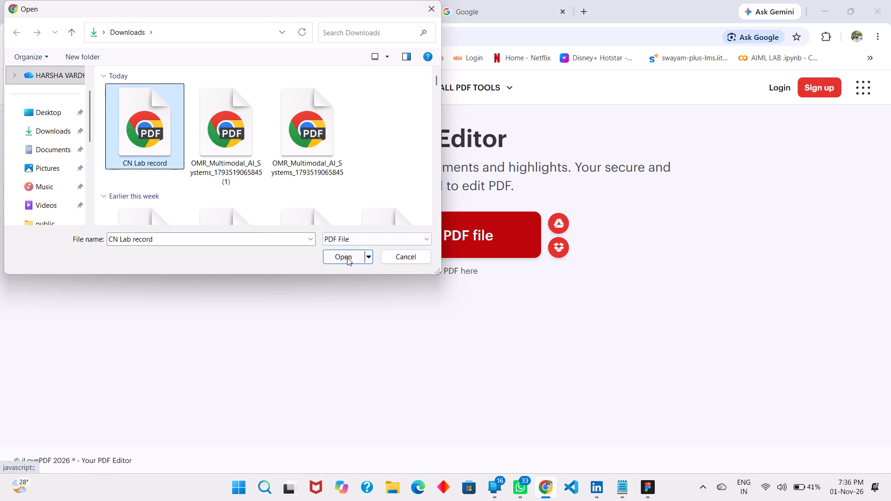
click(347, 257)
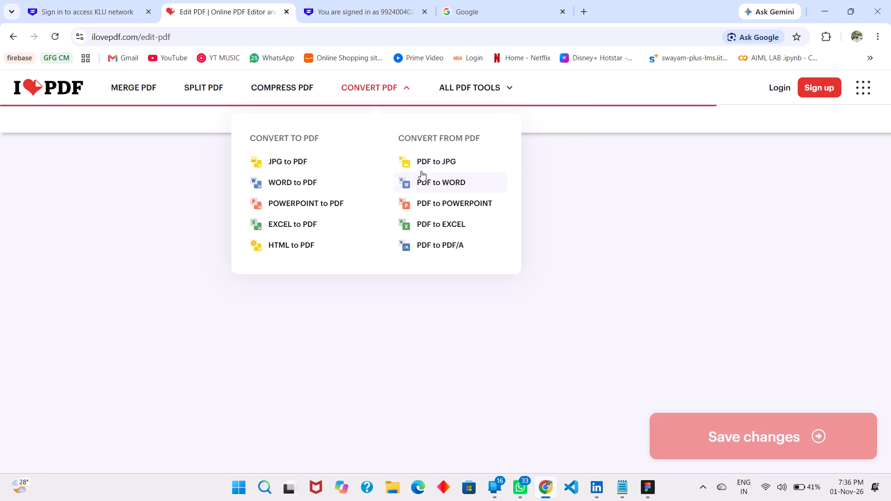
Convert the CN Lab record PDF from Downloads into a Word document with iLovePDF and download it.
click(426, 181)
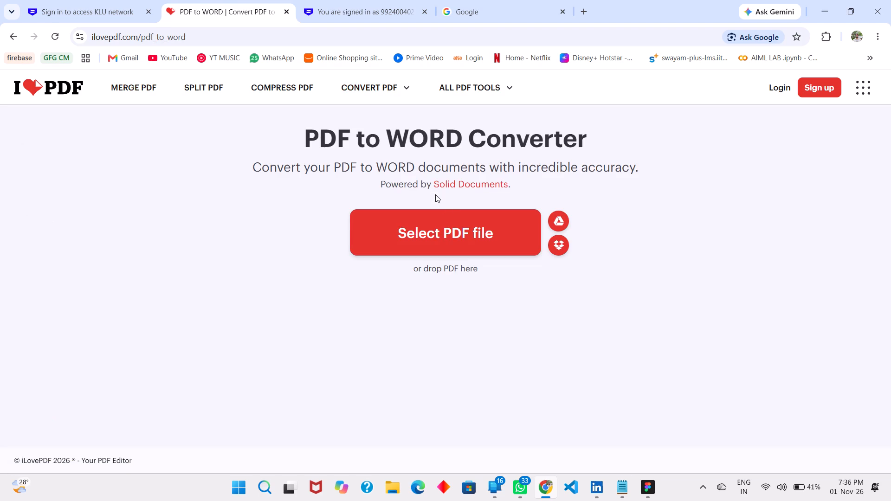
click(449, 224)
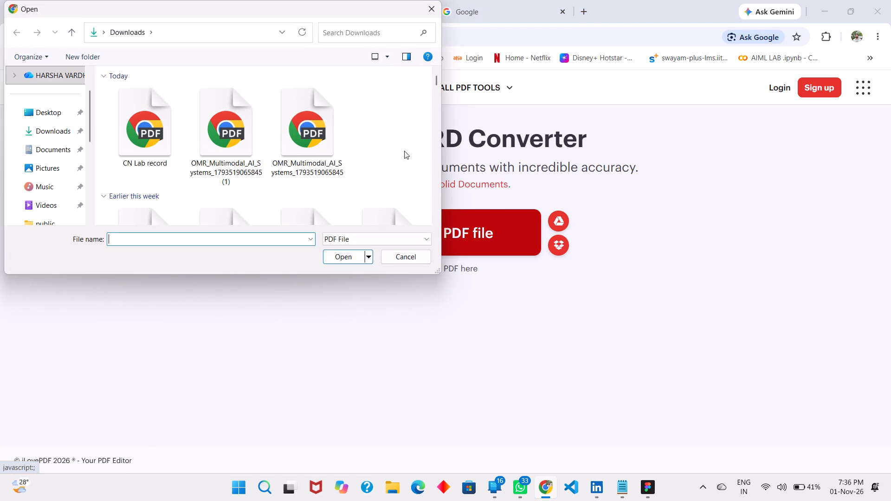
click(142, 90)
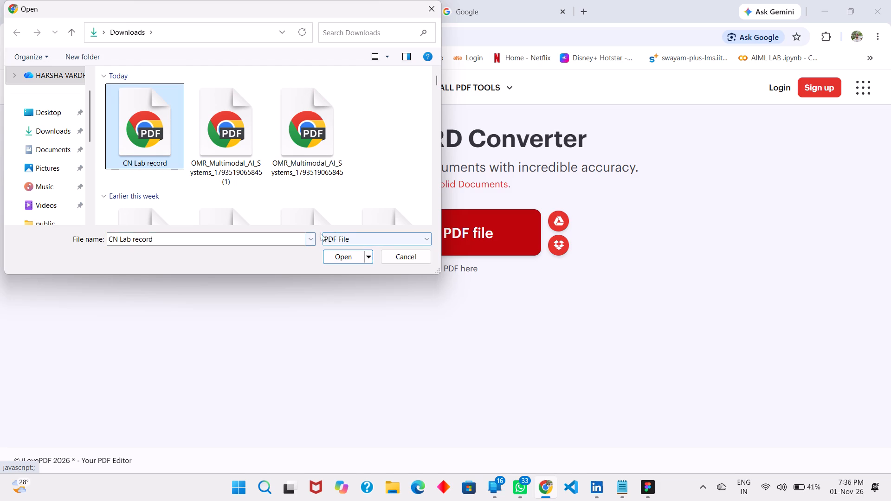
click(338, 259)
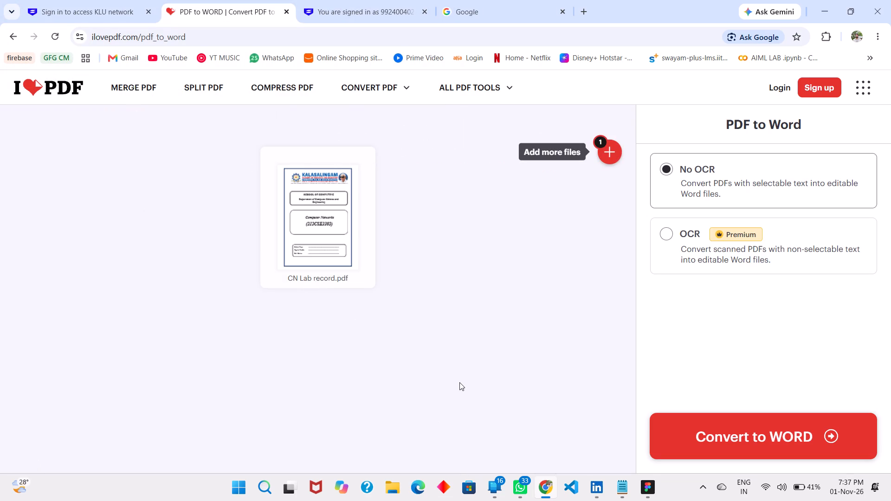
click(732, 422)
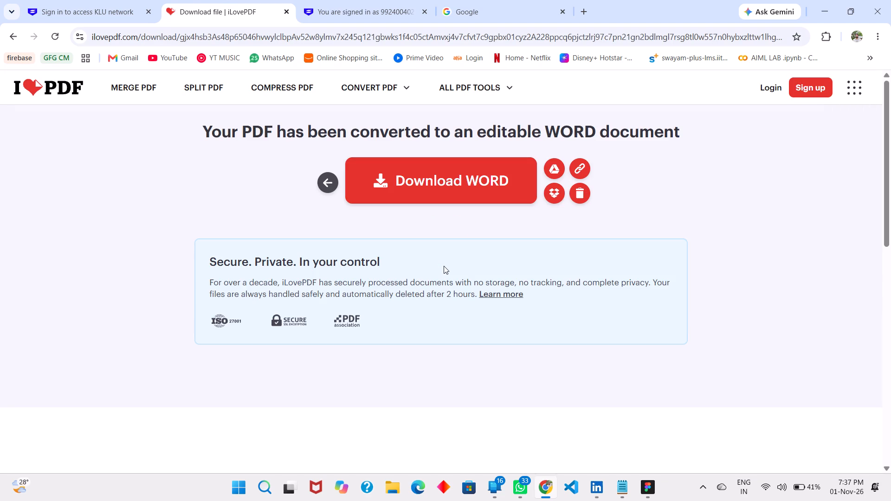
click(466, 161)
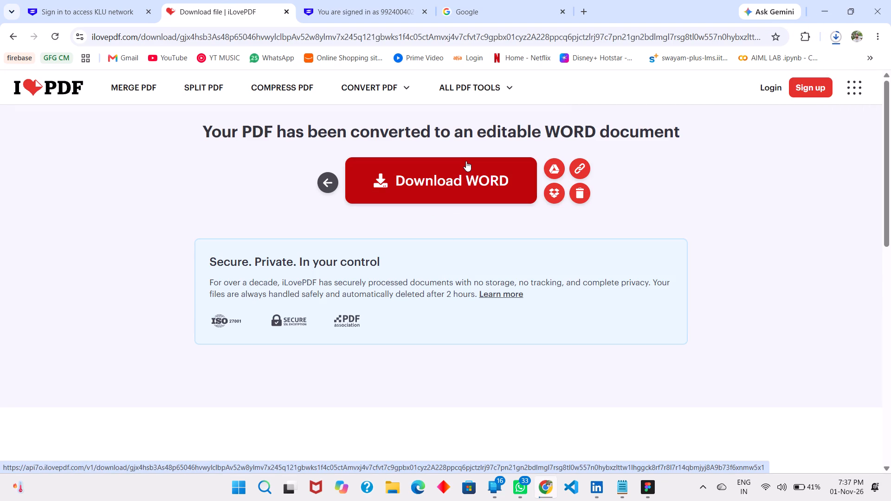
Open the downloaded CN Lab record.docx in Word and enable editing.
click(844, 35)
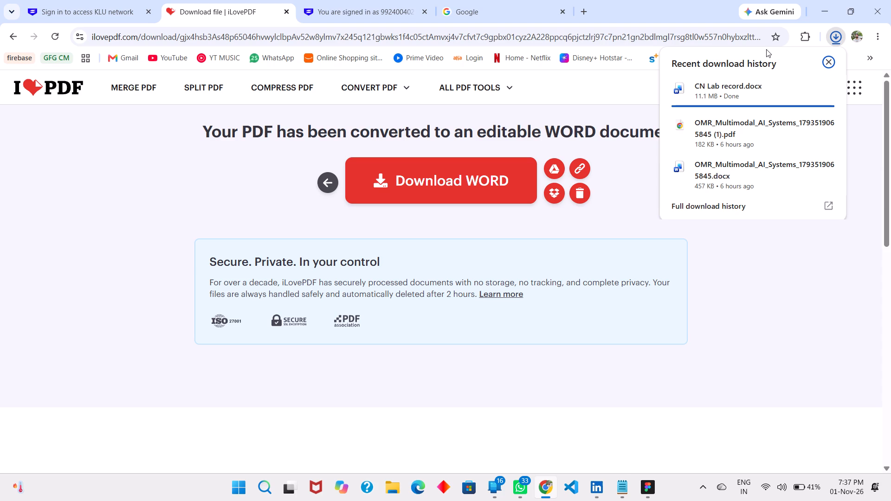
click(715, 83)
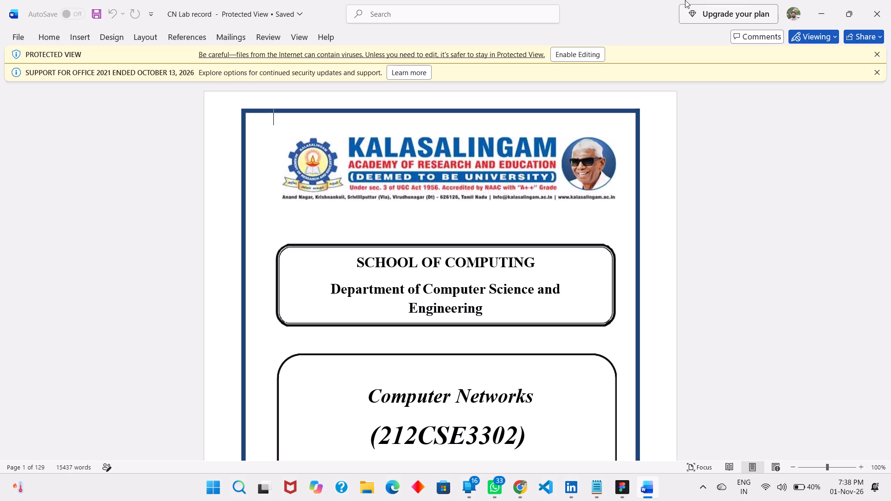
click(572, 51)
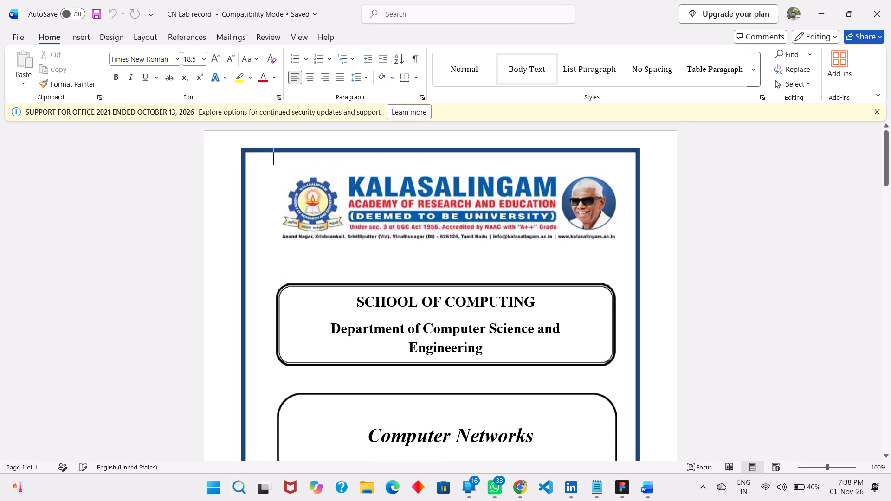
Look through the converted record from the cover page past the table of contents and Experiment 1 to the start of Experiment 2.
scroll(551, 198, down, 4)
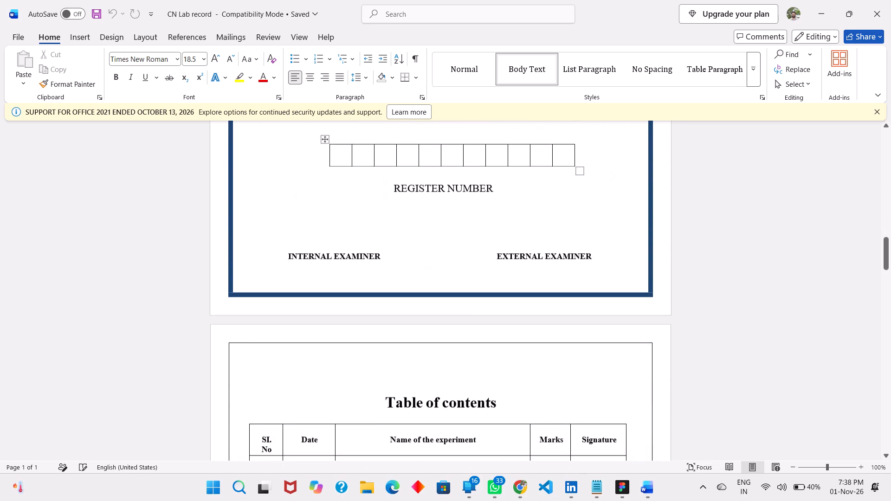
scroll(551, 198, down, 3)
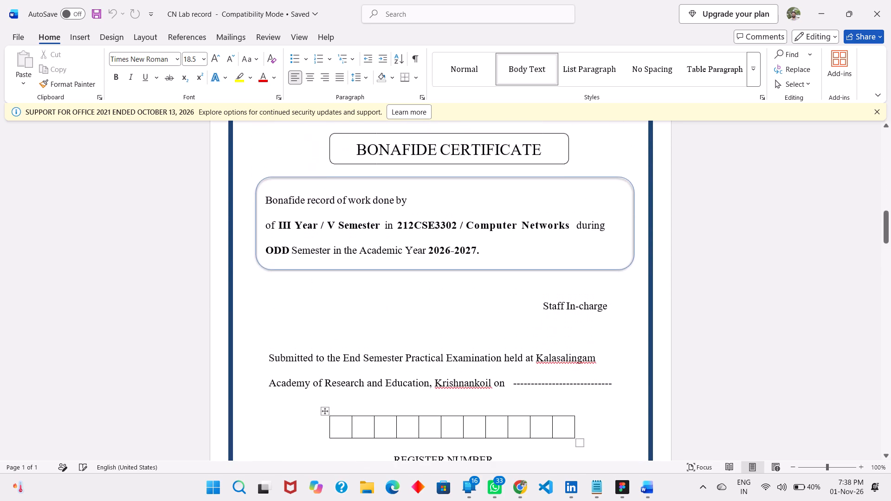
scroll(551, 198, down, 2)
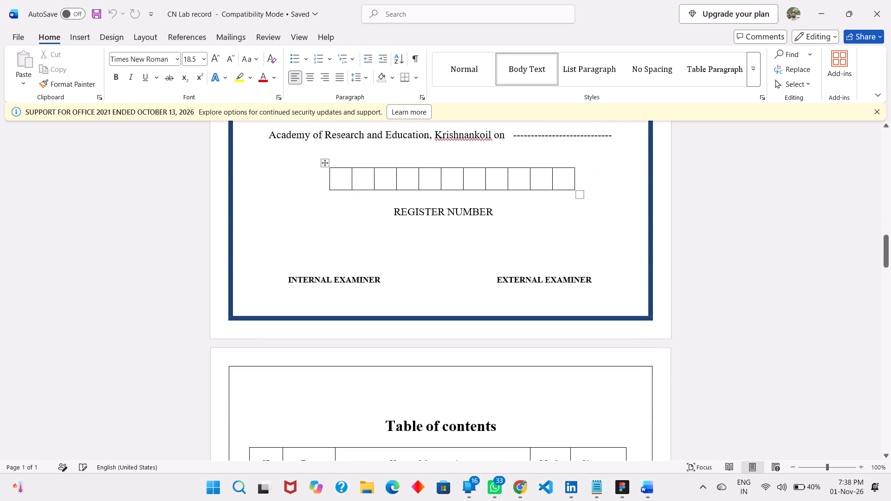
scroll(551, 198, down, 1)
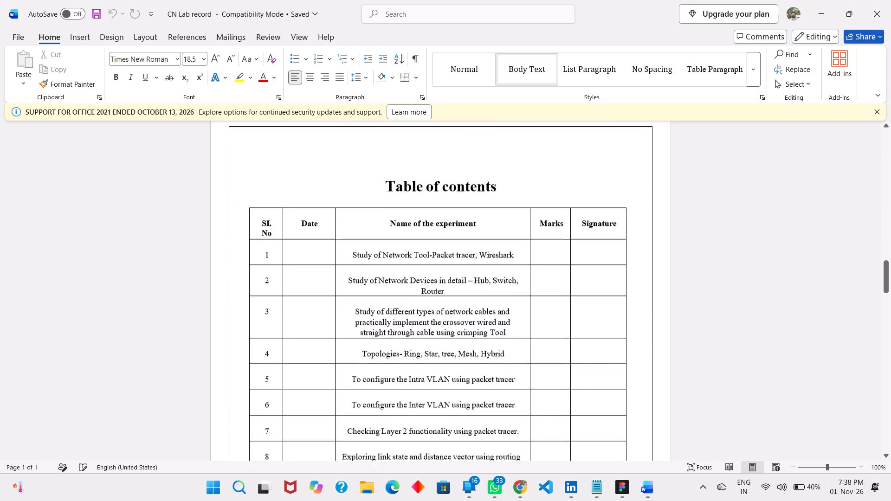
scroll(551, 198, down, 4)
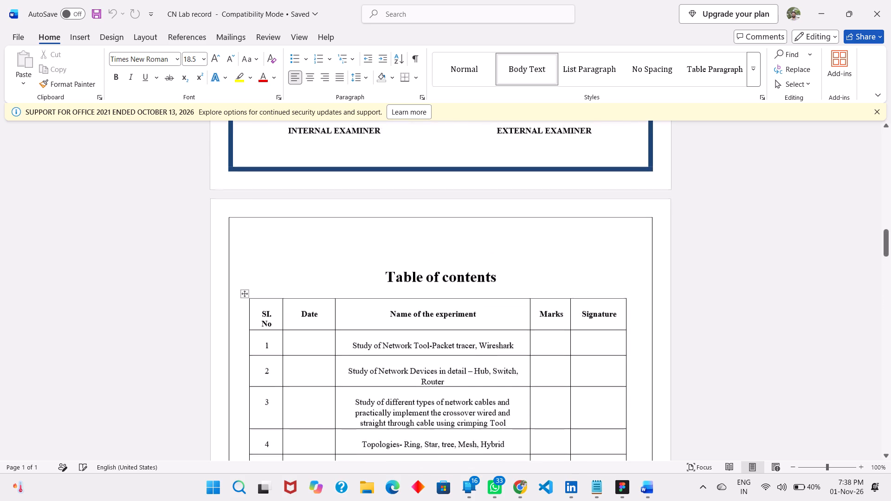
scroll(551, 198, down, 3)
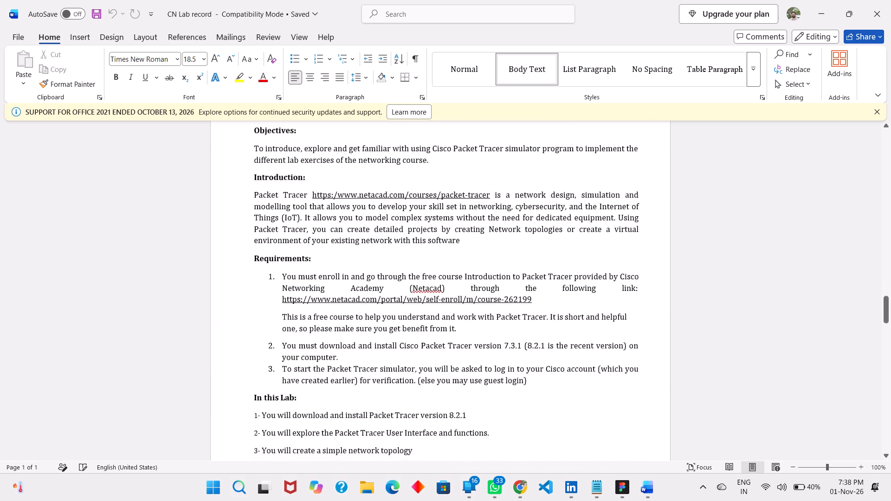
scroll(551, 198, down, 2)
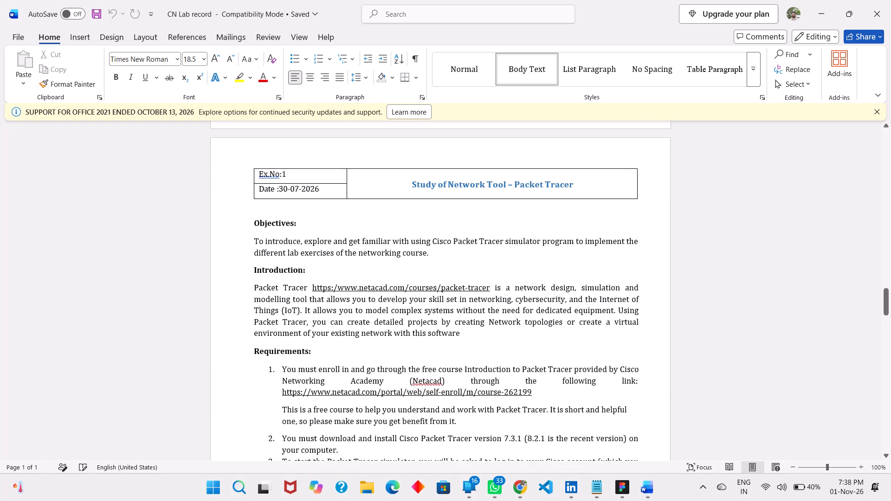
scroll(413, 221, down, 1)
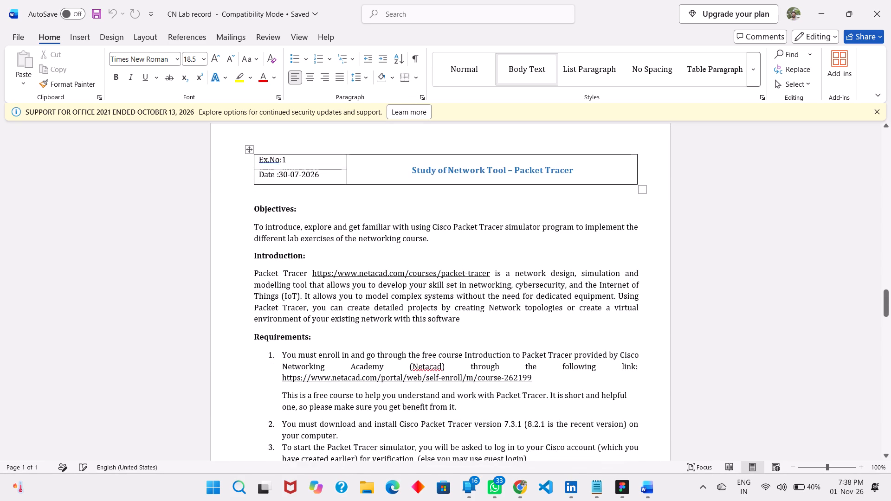
scroll(413, 221, down, 4)
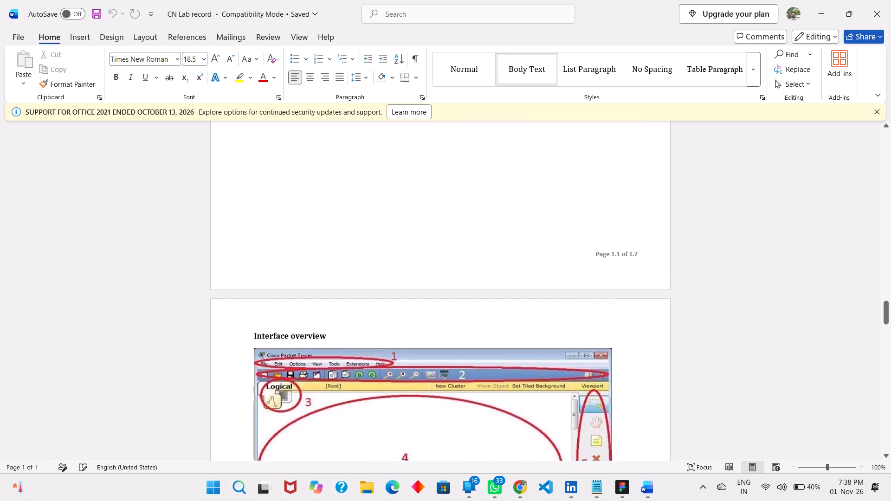
scroll(413, 221, down, 4)
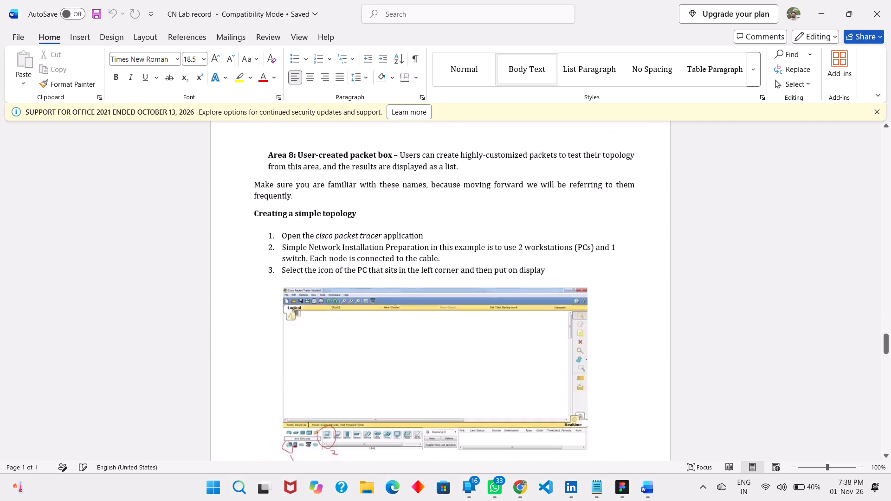
scroll(413, 221, down, 5)
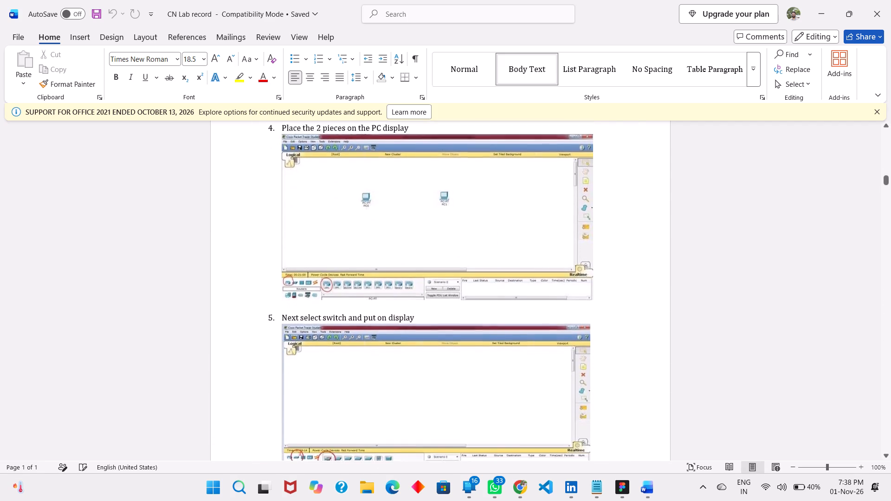
scroll(413, 221, down, 5)
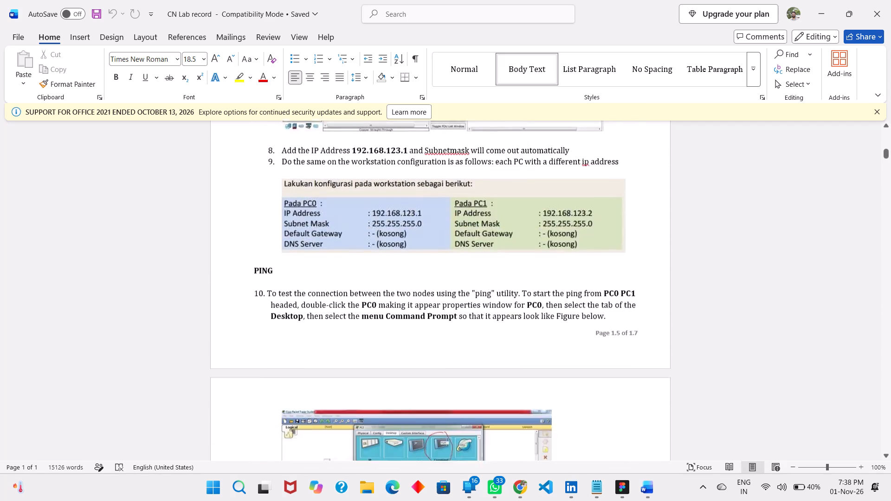
scroll(413, 221, down, 6)
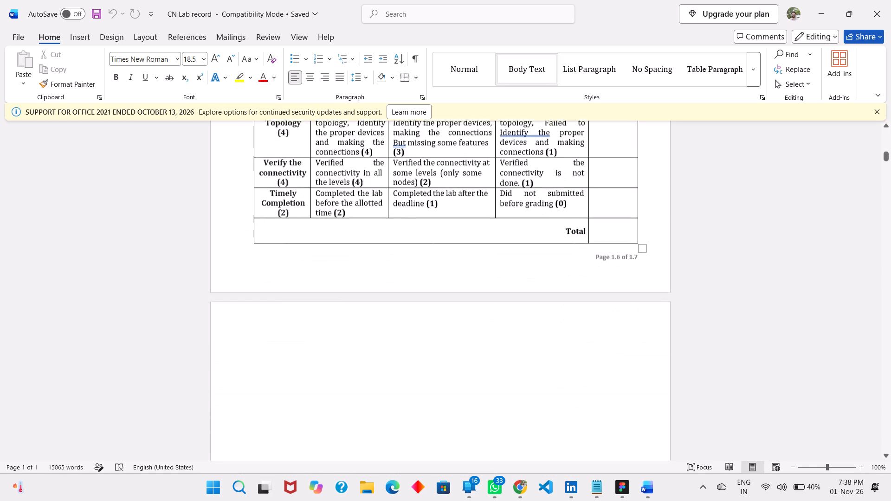
scroll(413, 221, down, 2)
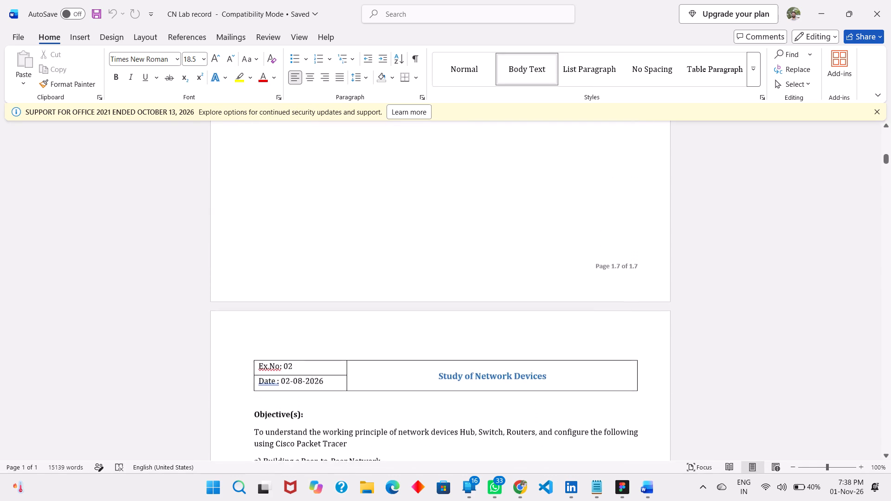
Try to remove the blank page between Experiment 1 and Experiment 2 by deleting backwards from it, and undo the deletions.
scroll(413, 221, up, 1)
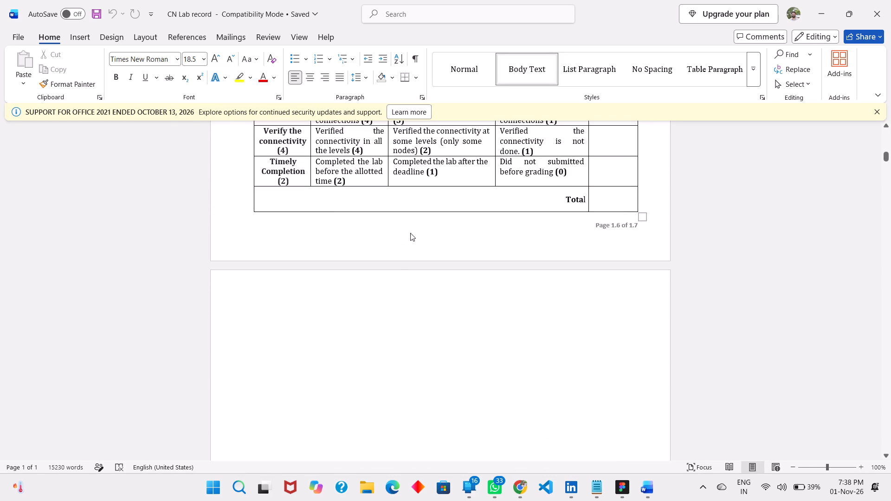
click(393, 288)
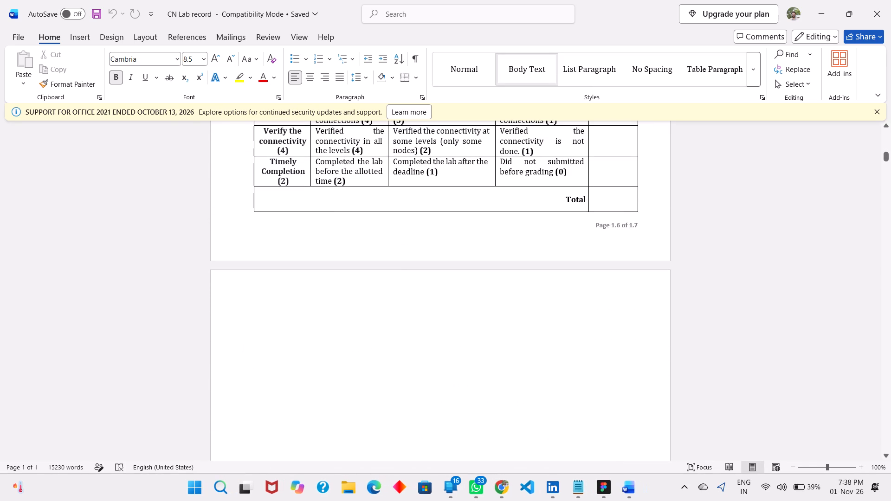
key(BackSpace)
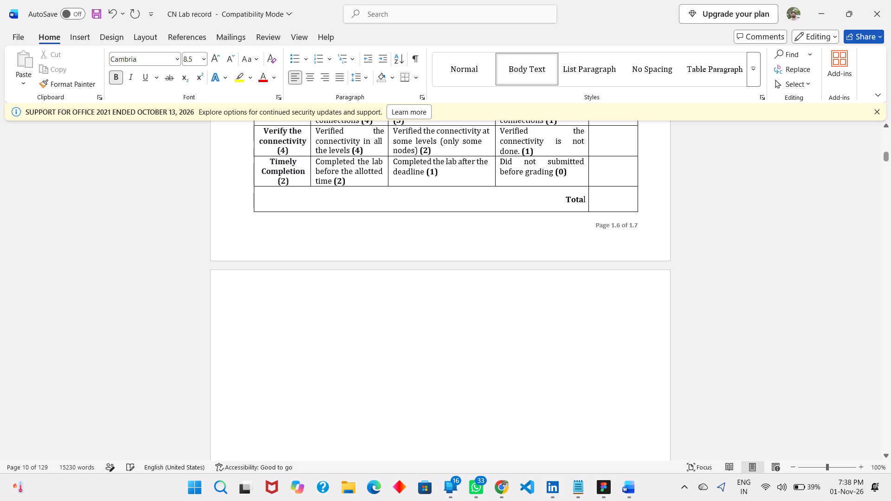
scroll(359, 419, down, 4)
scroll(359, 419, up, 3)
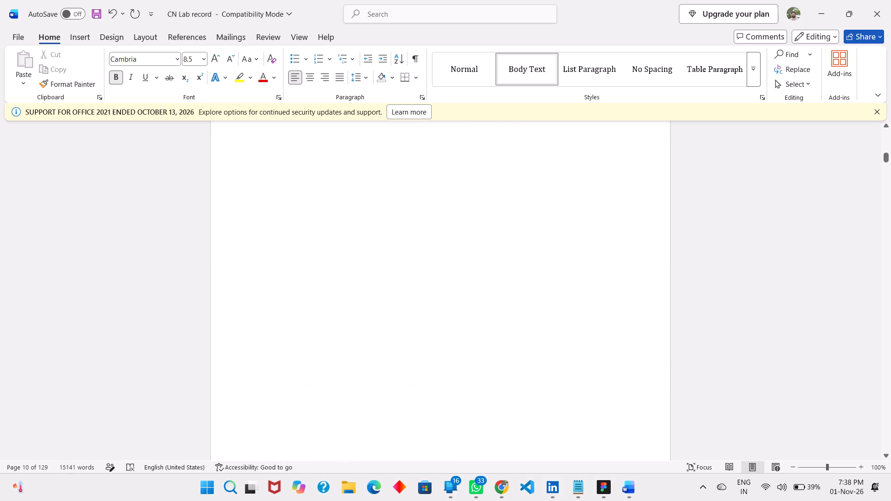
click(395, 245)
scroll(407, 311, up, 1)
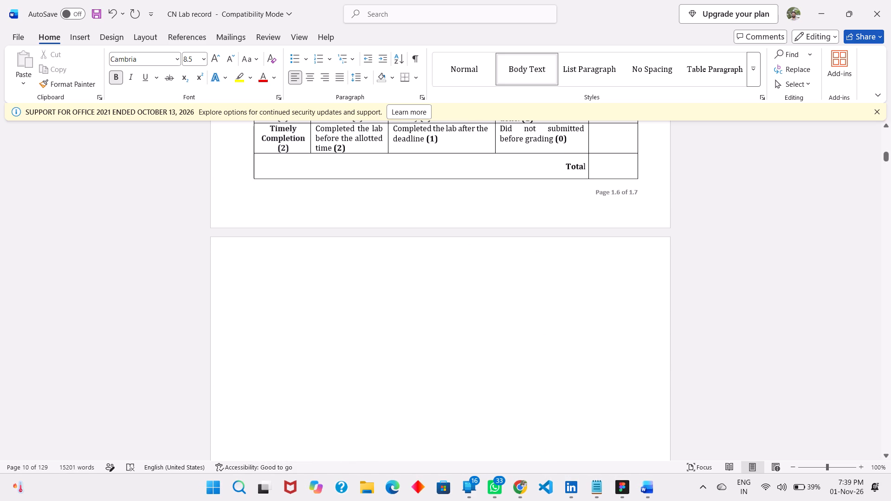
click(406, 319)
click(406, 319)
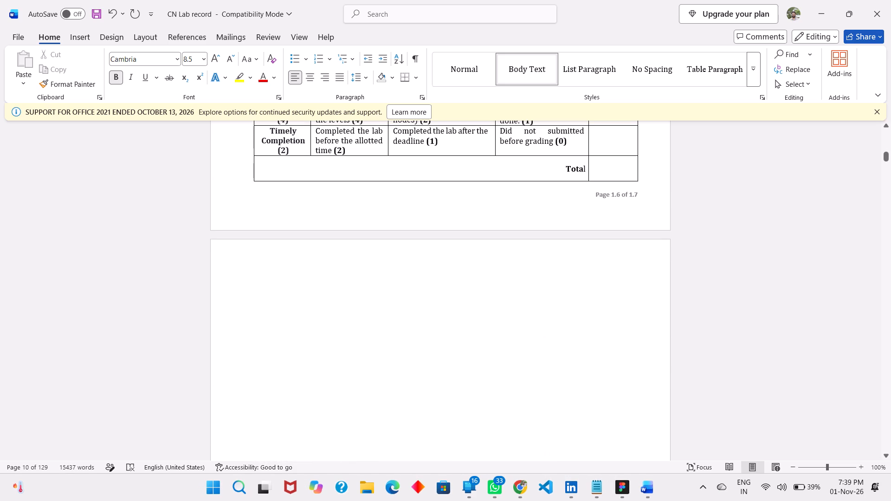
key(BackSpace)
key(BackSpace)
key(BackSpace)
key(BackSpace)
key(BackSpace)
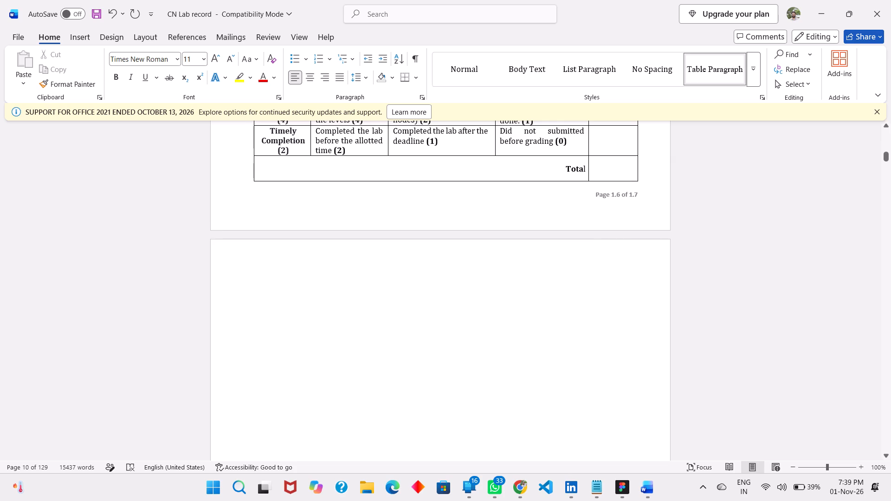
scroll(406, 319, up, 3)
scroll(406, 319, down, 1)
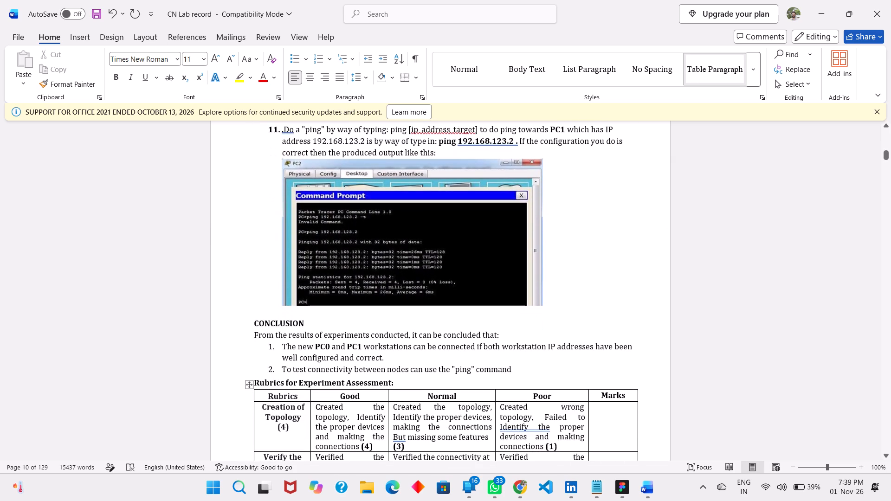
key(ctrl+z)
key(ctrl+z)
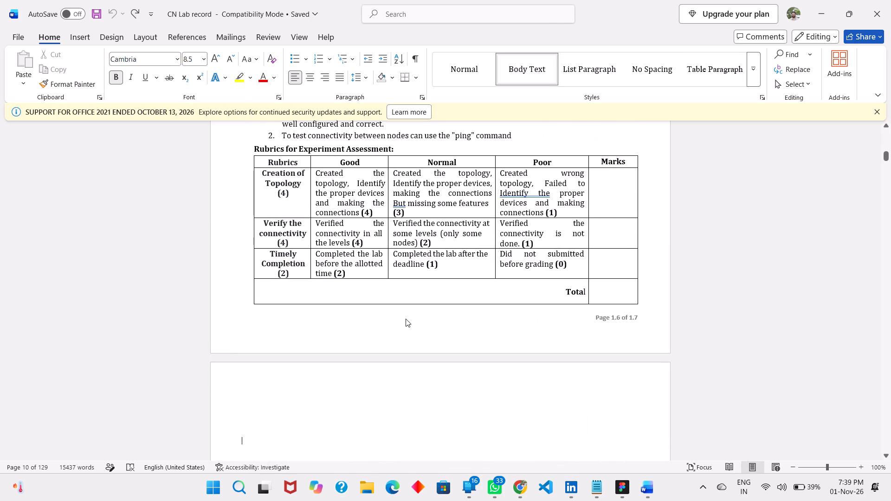
Delete the blank page between Experiment 1's rubrics table and the start of Experiment 2 by deleting forwards.
scroll(406, 319, down, 1)
key(Delete)
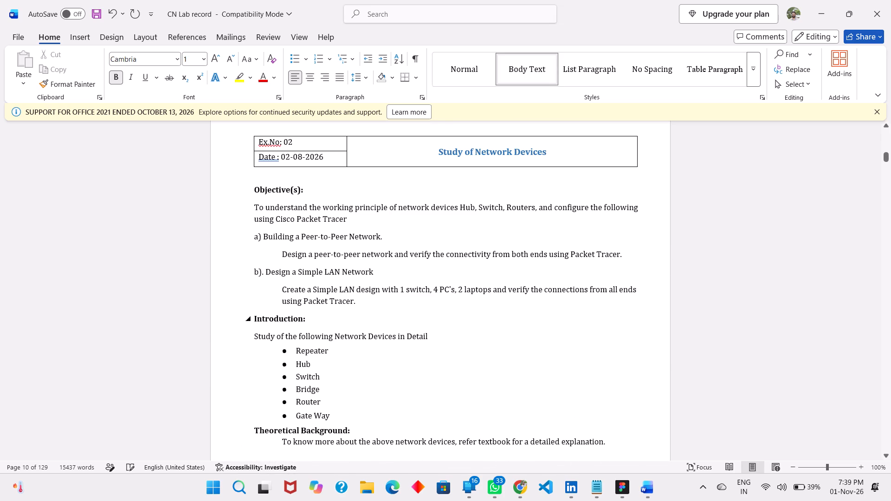
Look through the record from Experiment 2 past Experiment 3 to the details table that opens Experiment 4.
scroll(406, 319, right, 2)
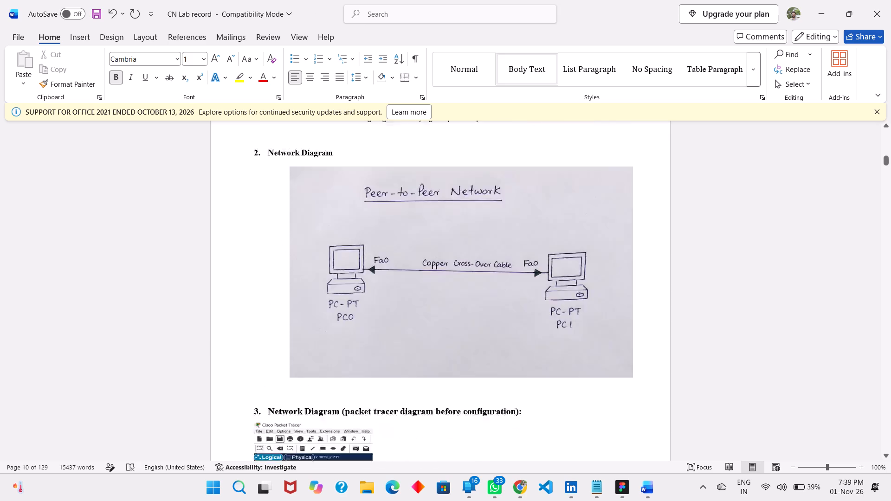
scroll(406, 319, right, 1)
scroll(405, 338, up, 4)
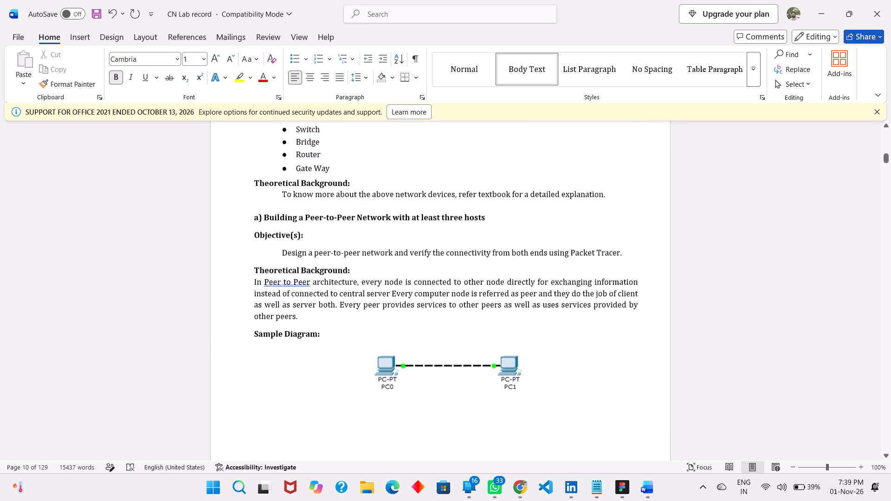
scroll(405, 338, up, 1)
scroll(405, 338, down, 1)
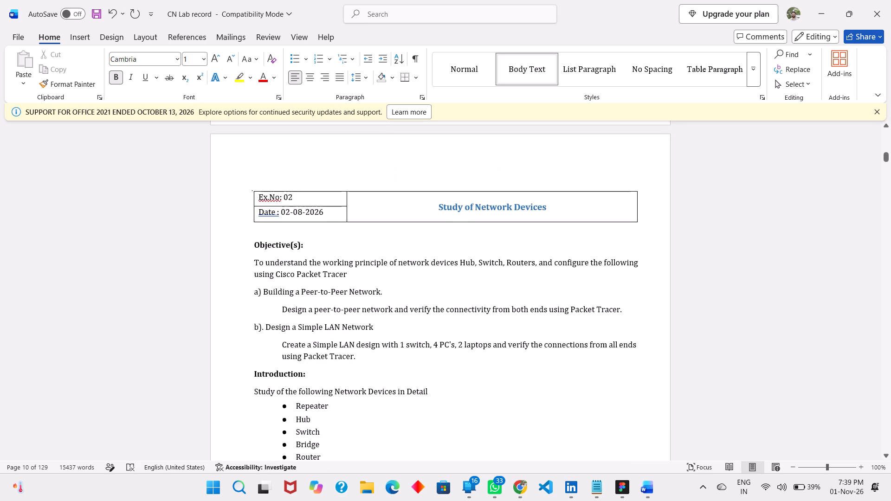
scroll(405, 338, down, 4)
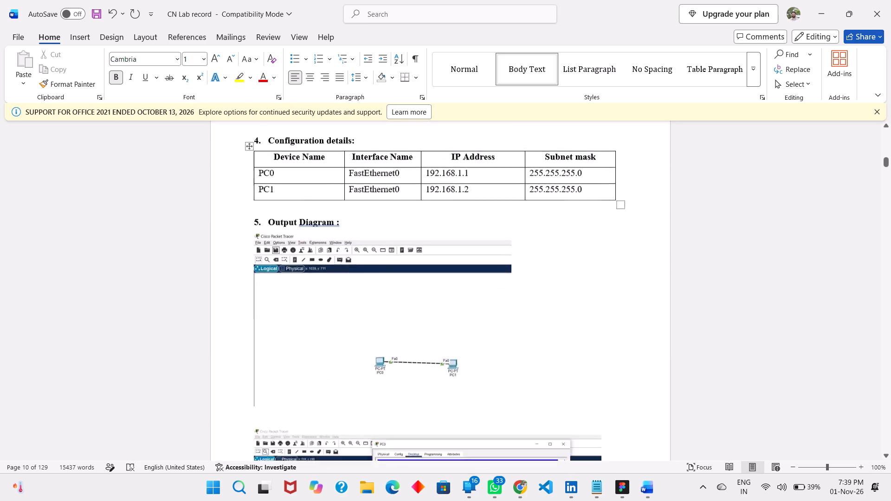
scroll(405, 338, down, 7)
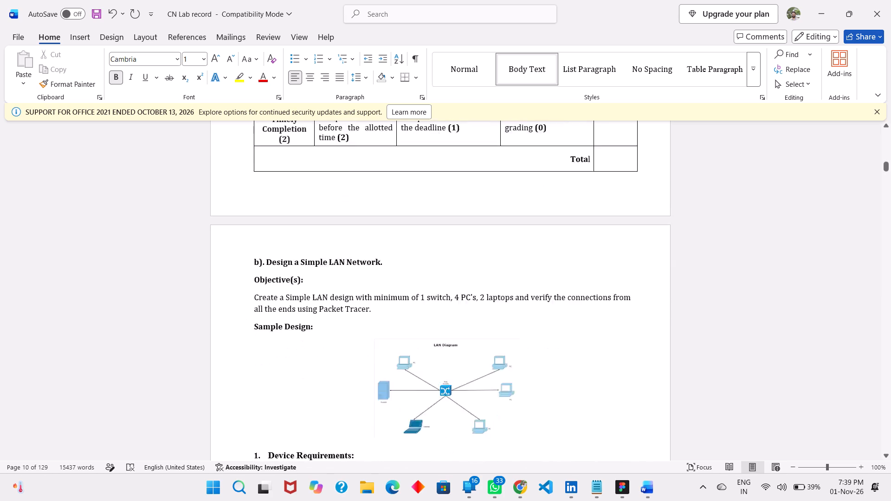
scroll(405, 338, down, 2)
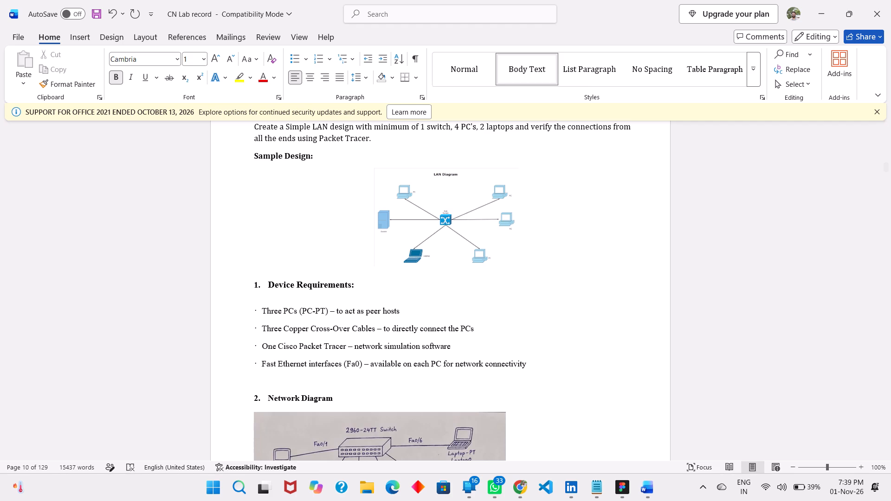
scroll(405, 338, down, 5)
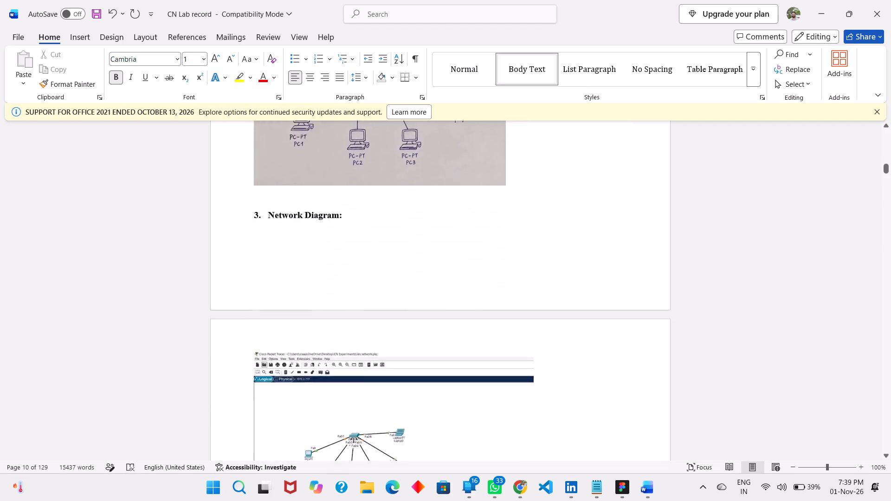
scroll(405, 338, down, 4)
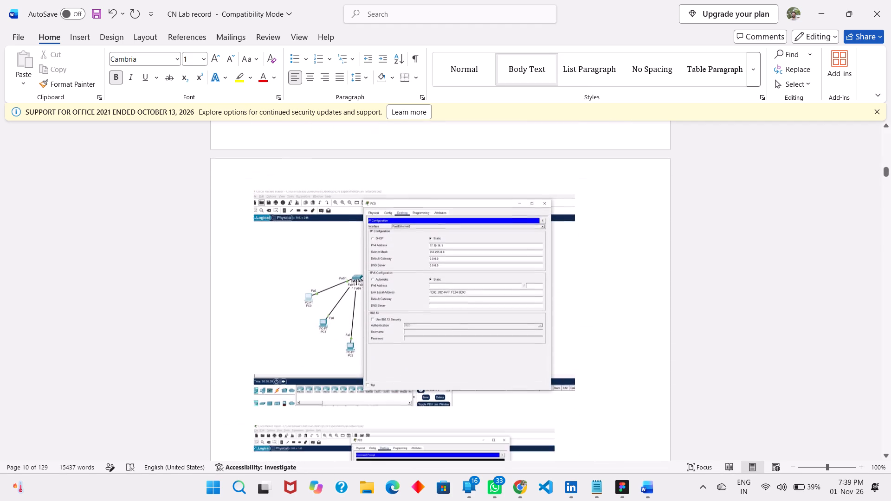
scroll(405, 338, down, 3)
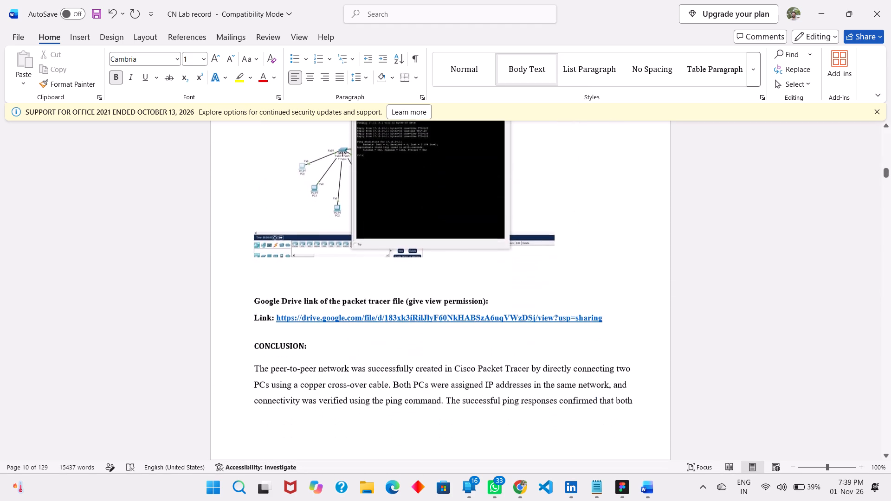
scroll(405, 338, down, 4)
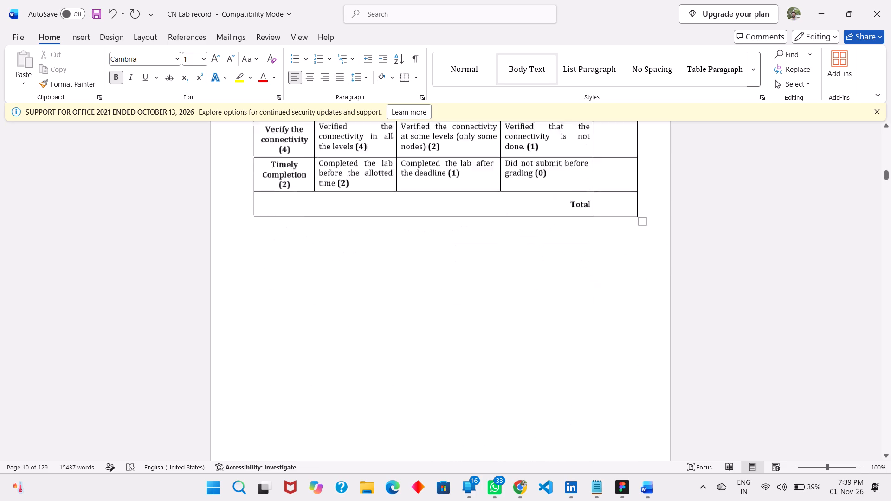
scroll(405, 338, down, 3)
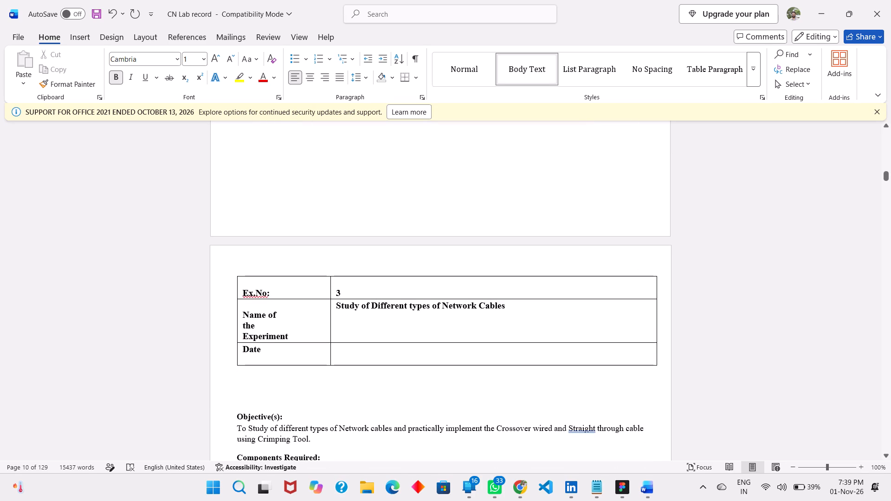
scroll(405, 338, down, 1)
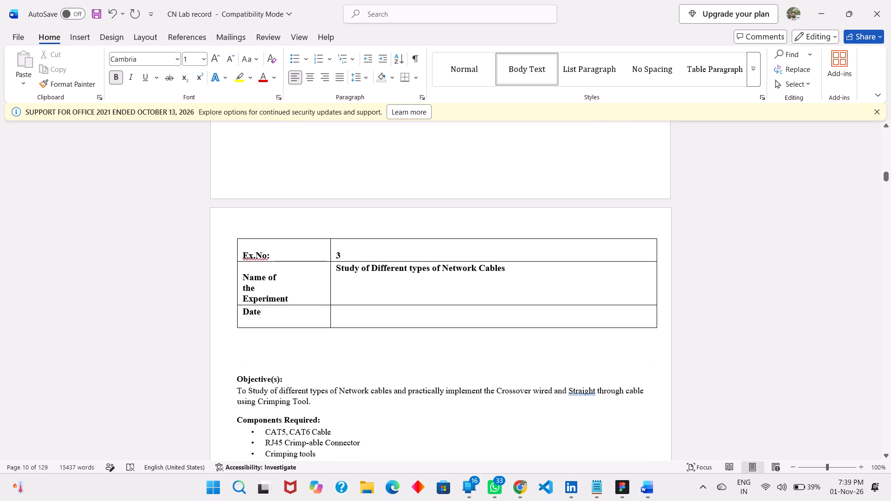
scroll(405, 338, down, 2)
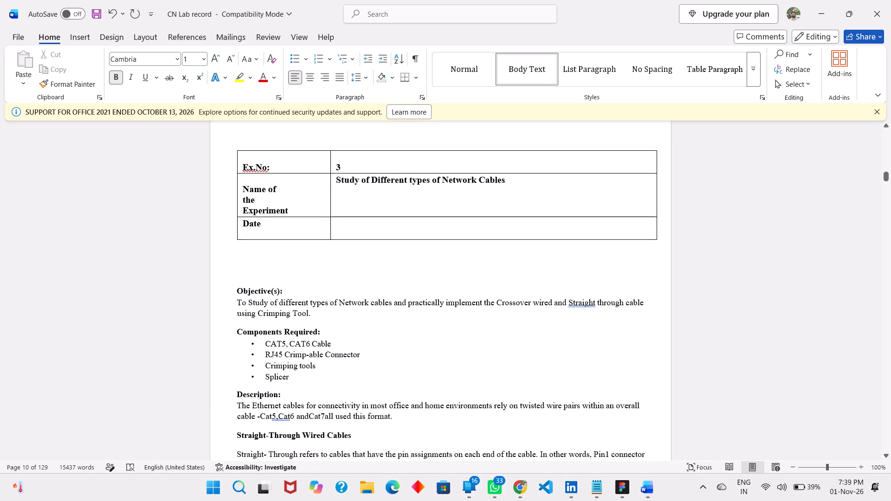
scroll(405, 338, down, 4)
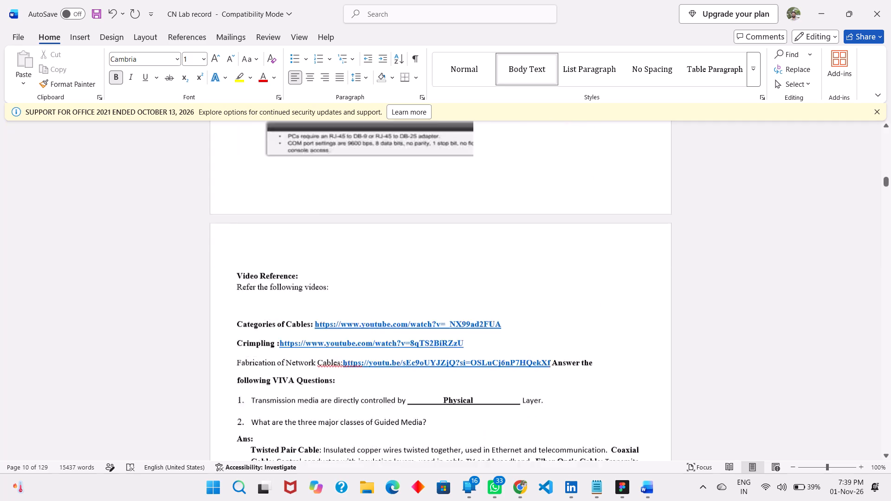
scroll(405, 338, down, 4)
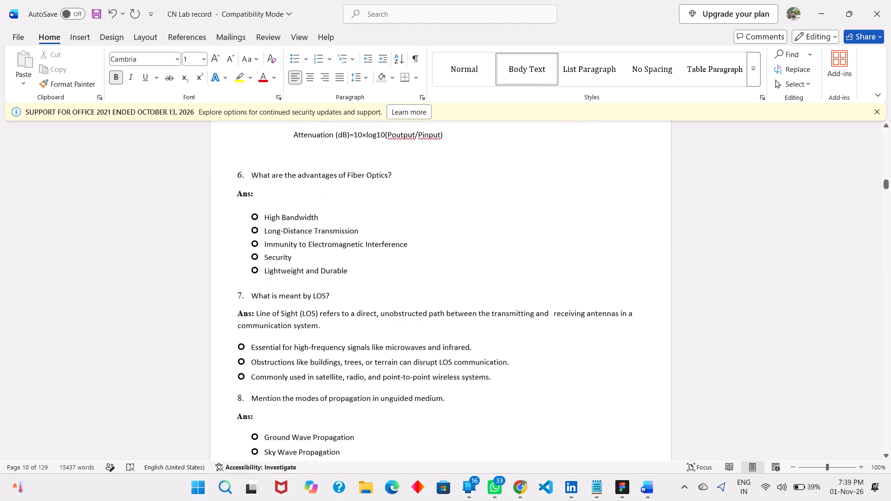
scroll(405, 338, down, 1)
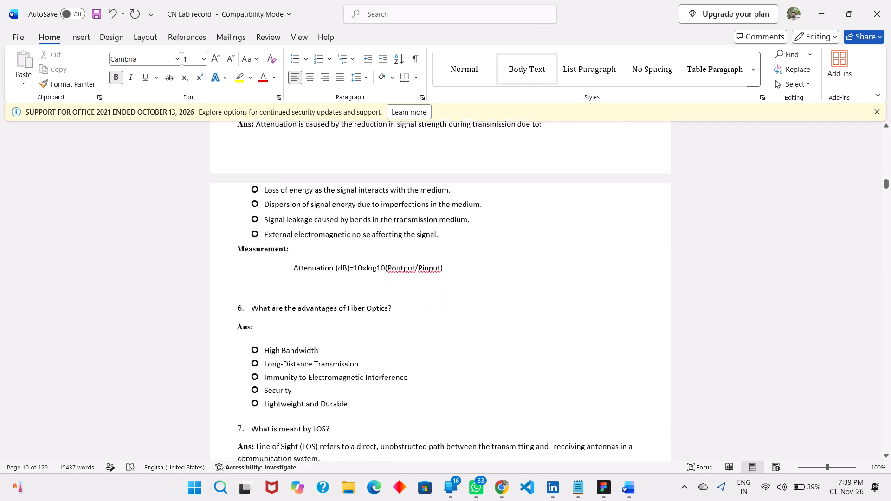
scroll(405, 338, down, 3)
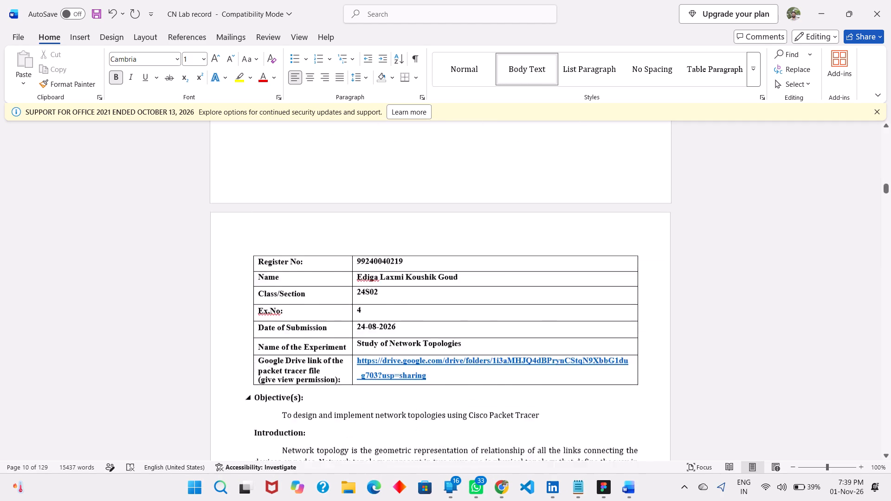
scroll(405, 338, down, 2)
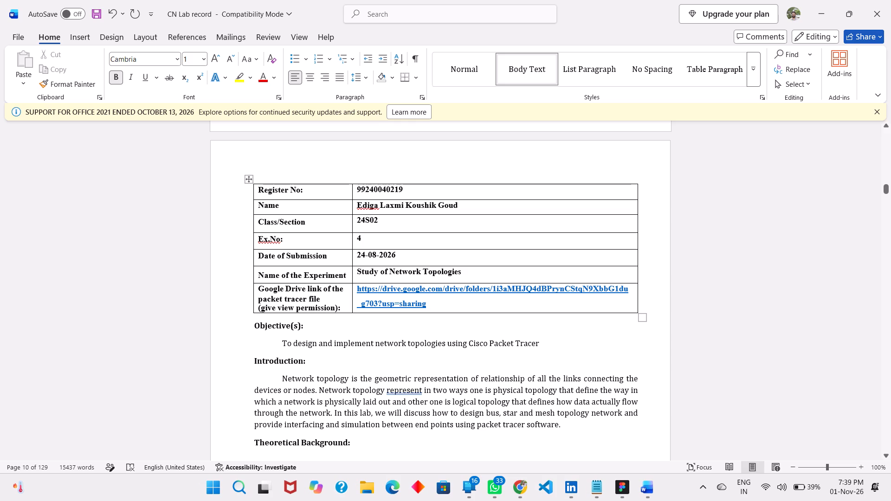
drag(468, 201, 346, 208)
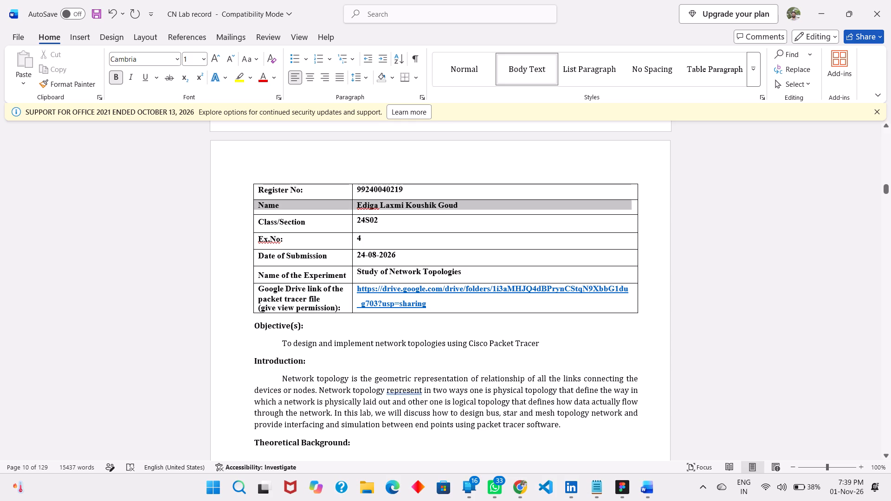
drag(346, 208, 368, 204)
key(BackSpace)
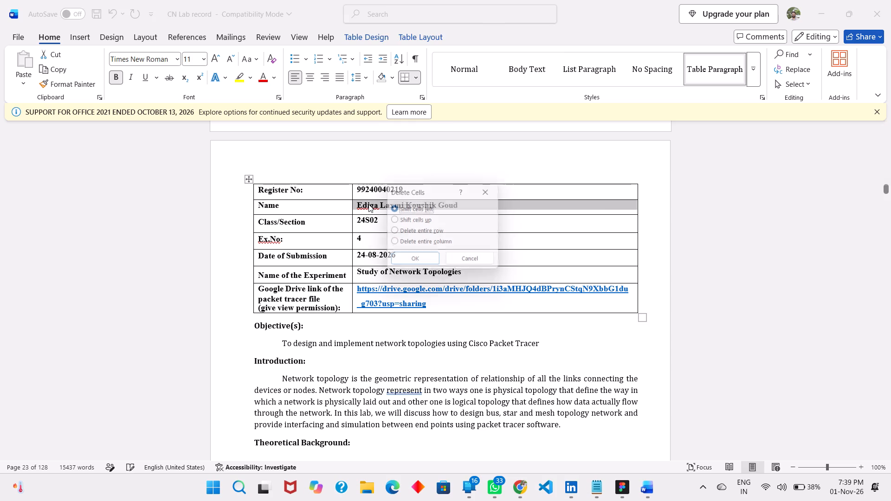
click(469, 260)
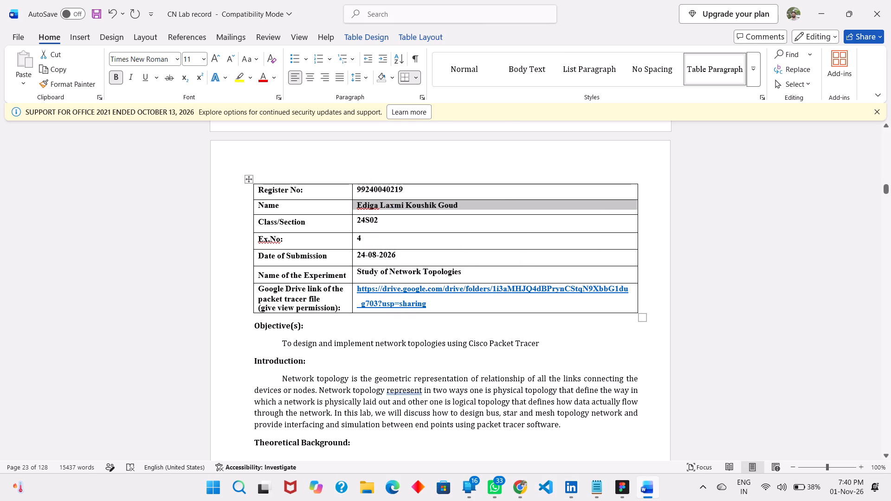
Clear the student's name from the Name row of Experiment 4's details table, keeping the row and its label.
click(433, 206)
double_click(434, 206)
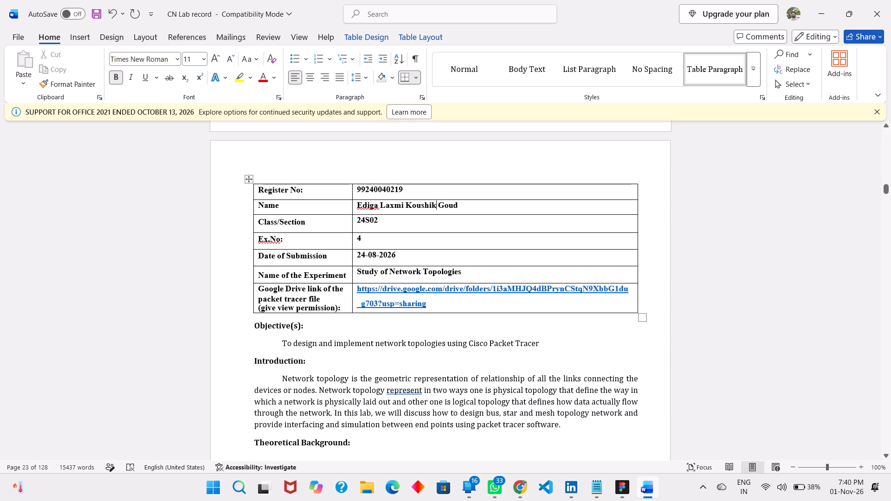
key(BackSpace)
key(BackSpace)
key(BackSpace)
key(BackSpace)
key(BackSpace)
key(BackSpace)
key(BackSpace)
key(BackSpace)
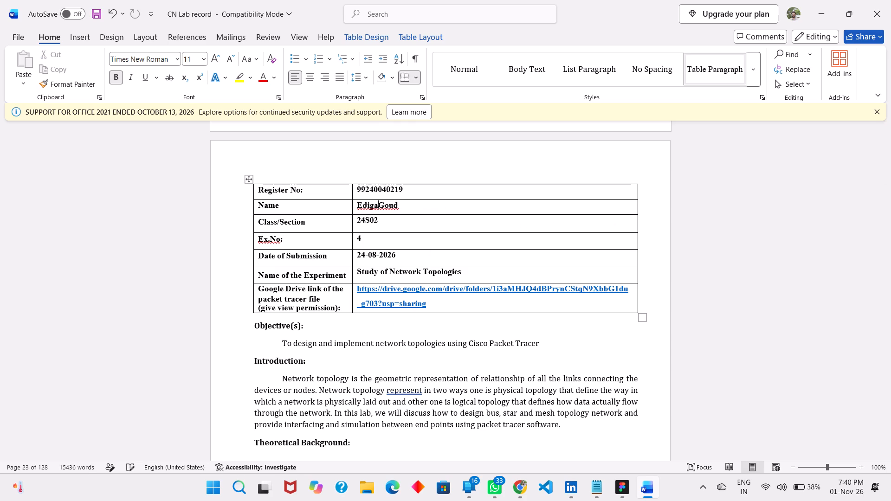
key(BackSpace)
key(BackSpace)
key(ctrl+BackSpace)
key(ctrl+Delete)
key(Right)
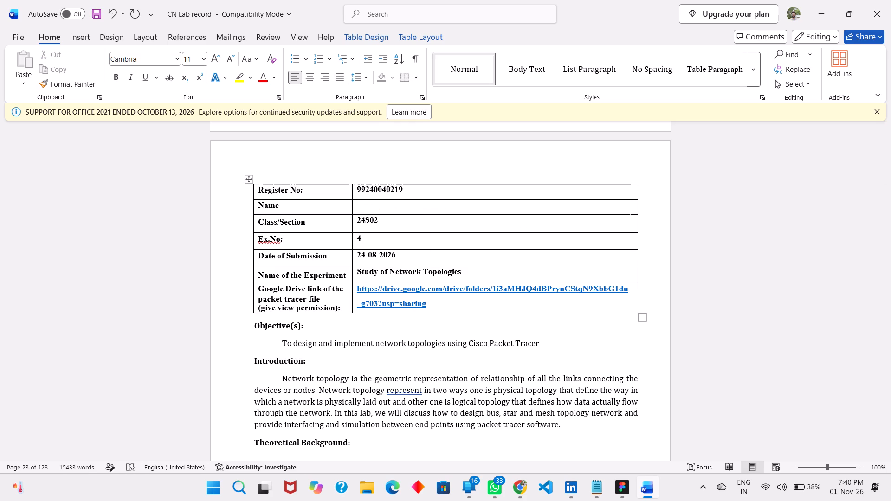
Clear the student's register number from the Register No row of Experiment 4's details table, keeping the row label.
click(426, 196)
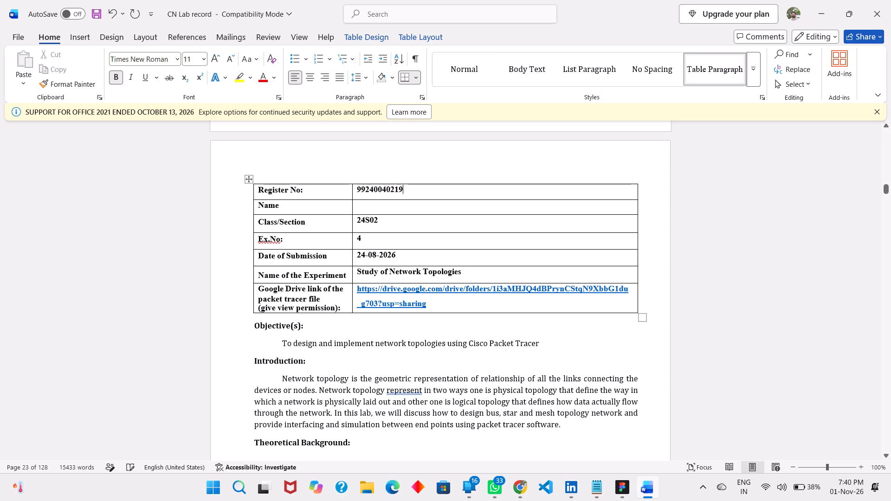
key(ctrl+BackSpace)
Clear the student's register number and name from the details table of Experiment 5, Configuration of Intra VLAN network, keeping the row labels.
scroll(426, 196, down, 3)
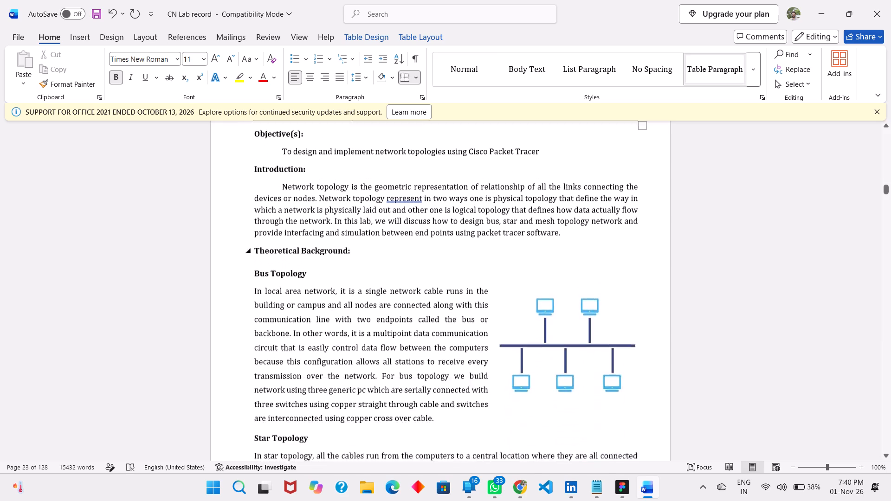
scroll(426, 196, down, 5)
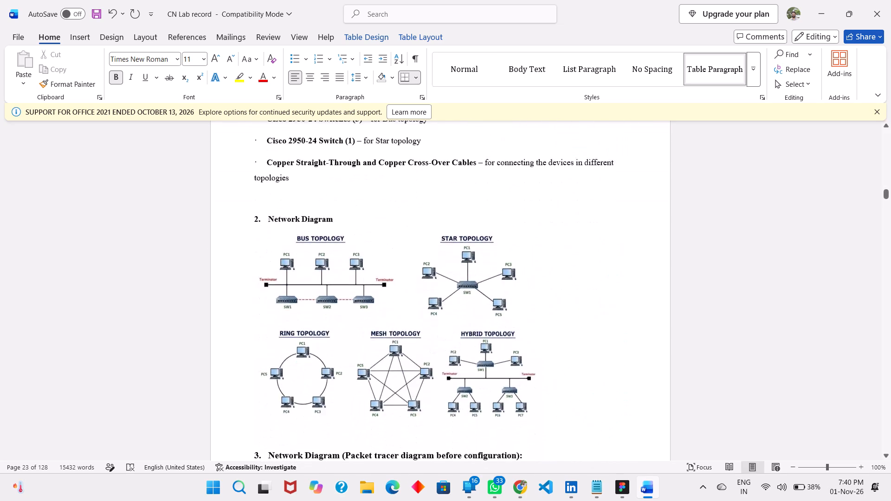
scroll(426, 196, down, 5)
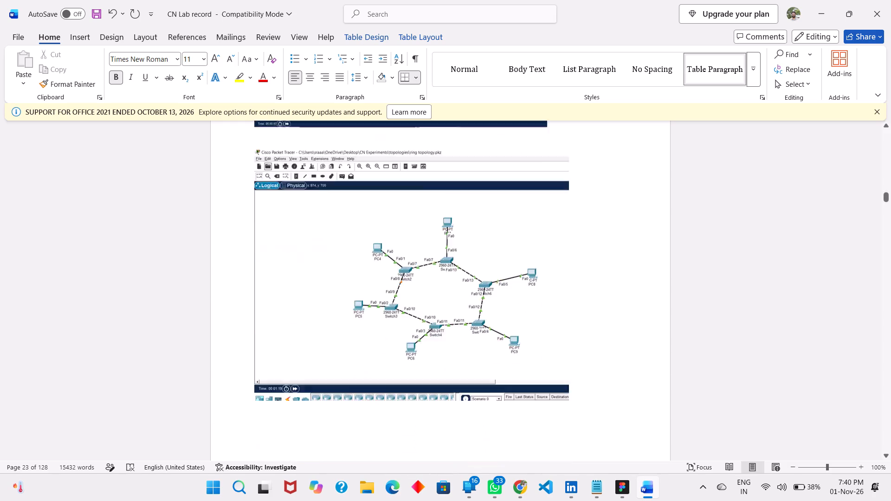
scroll(426, 196, down, 5)
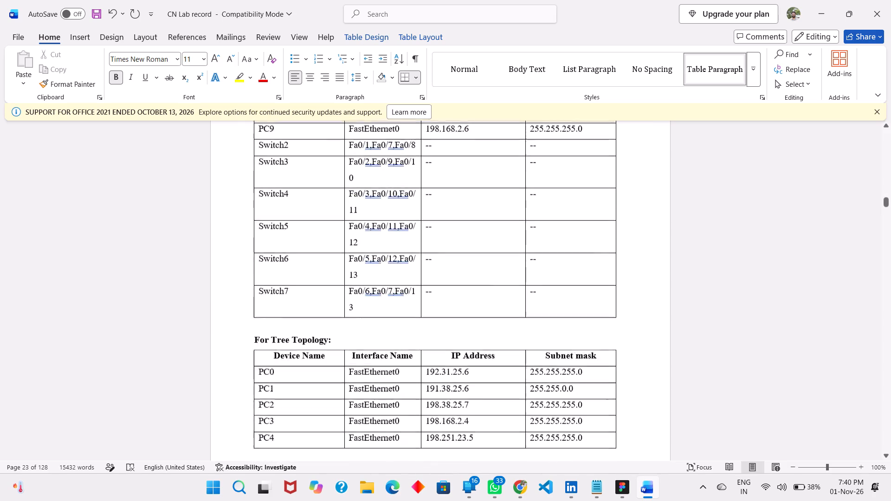
scroll(426, 196, down, 4)
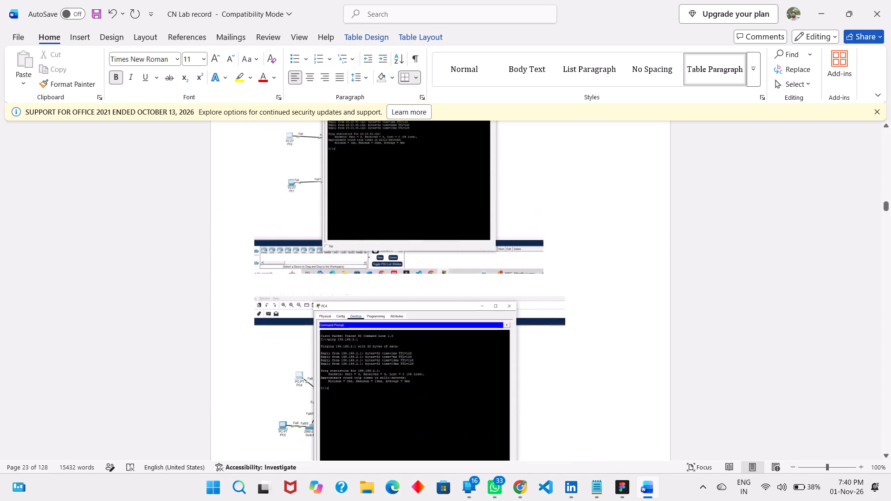
scroll(426, 196, down, 5)
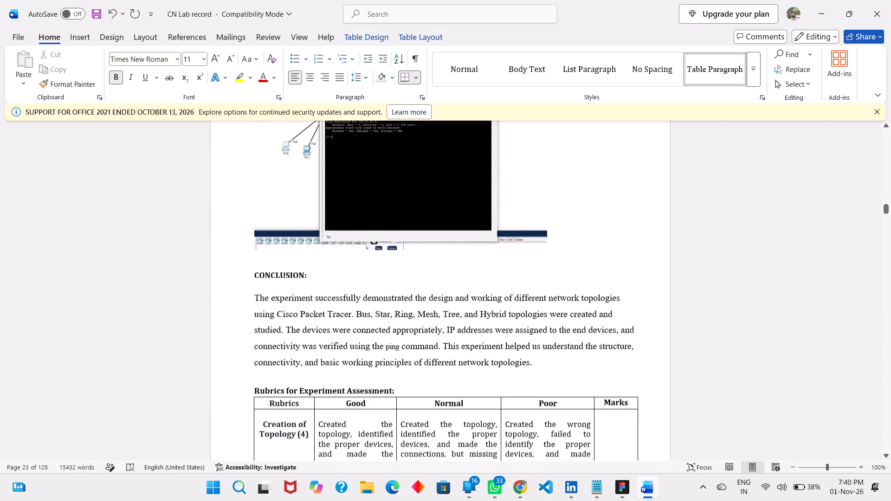
scroll(426, 196, down, 4)
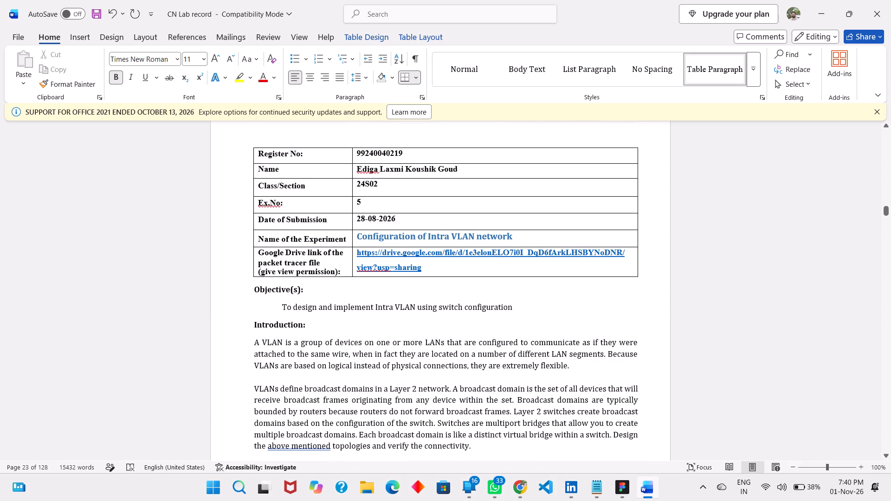
click(461, 152)
key(ctrl+BackSpace)
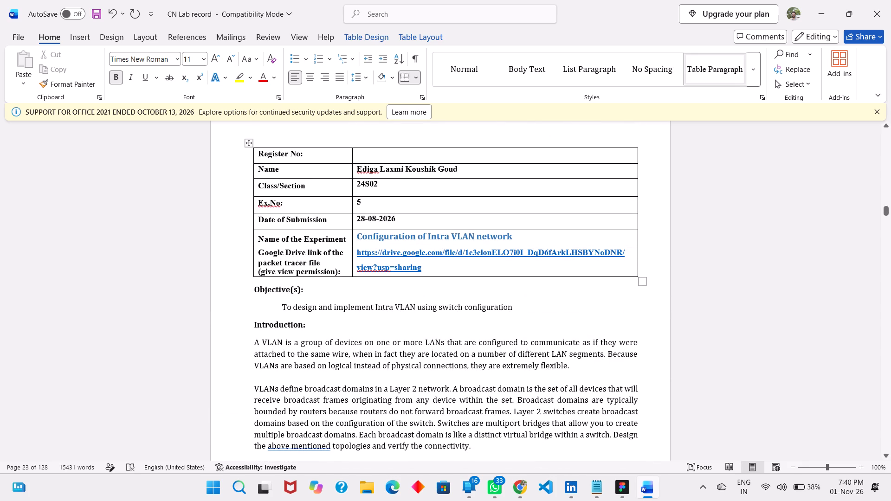
key(Down)
key(ctrl+Delete)
key(ctrl+Delete)
key(ctrl+Delete)
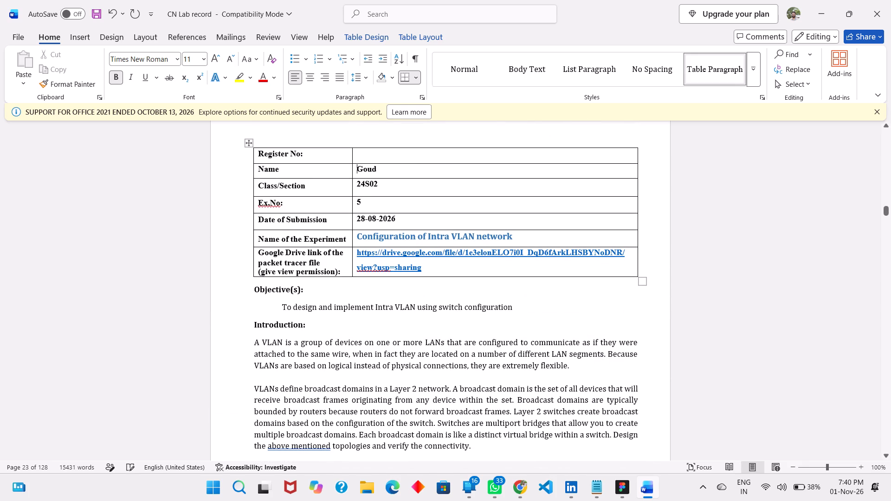
key(ctrl+Delete)
Clear the student's name and register number from the details table of Experiment 6a, Configuration of Inter VLAN network using L3 switch.
scroll(461, 152, down, 2)
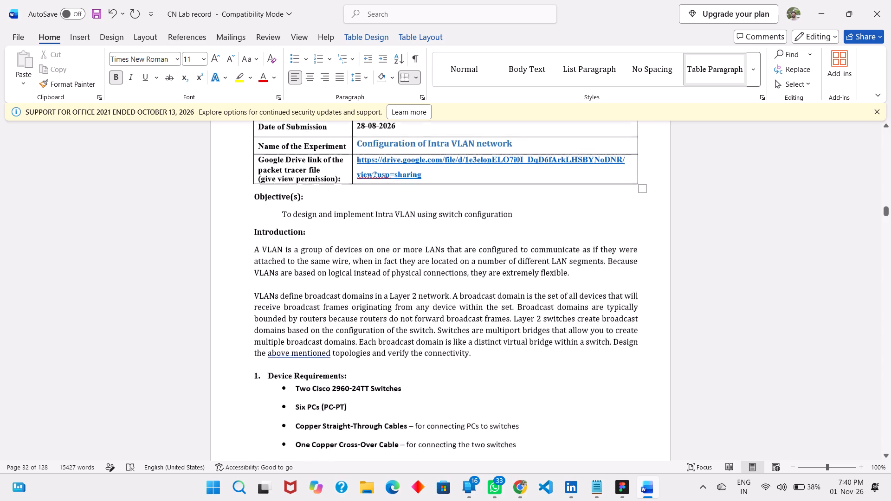
scroll(461, 152, down, 8)
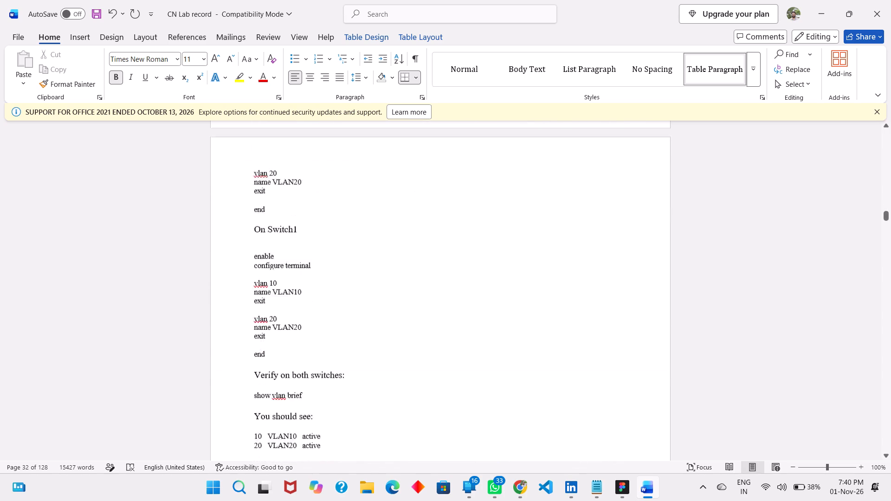
scroll(461, 152, down, 5)
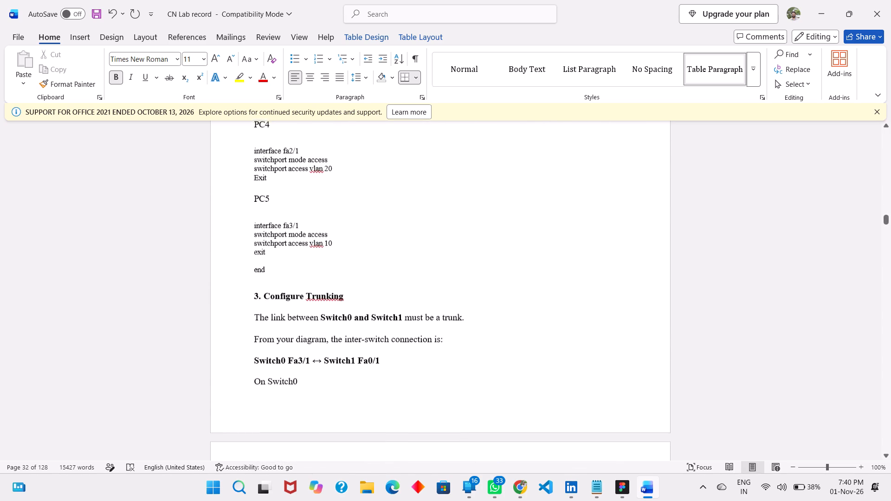
scroll(461, 152, down, 5)
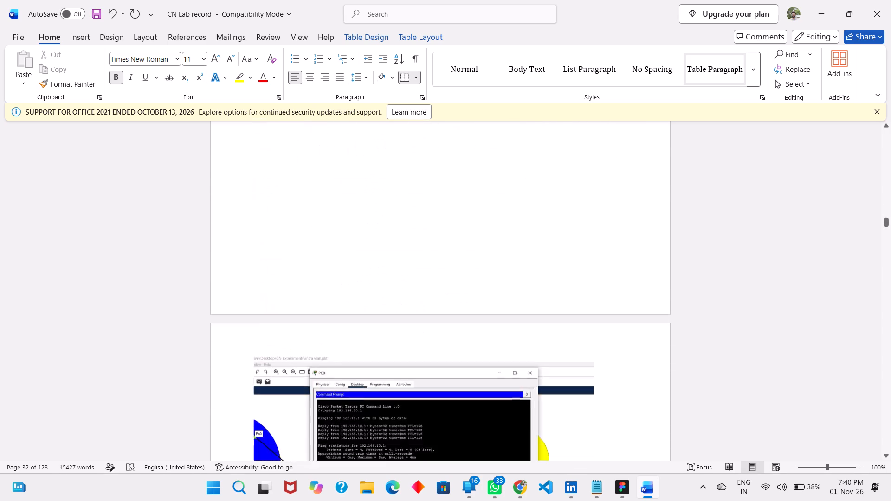
scroll(461, 152, down, 4)
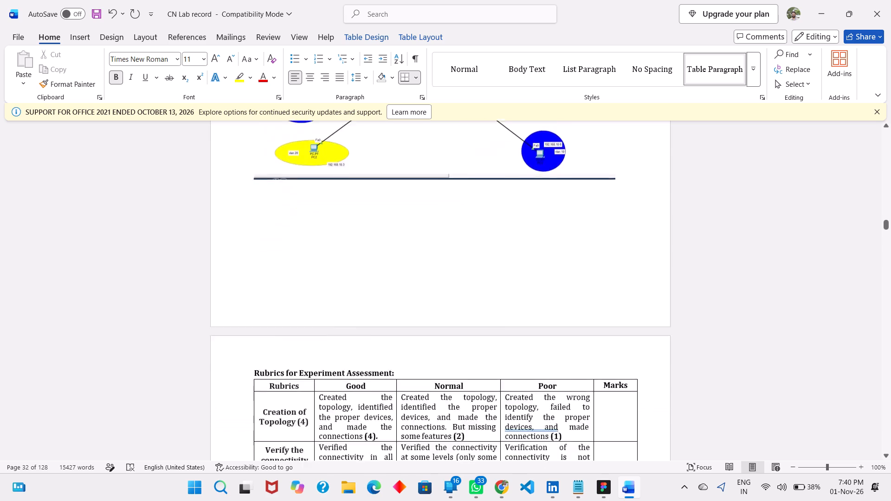
scroll(461, 152, down, 5)
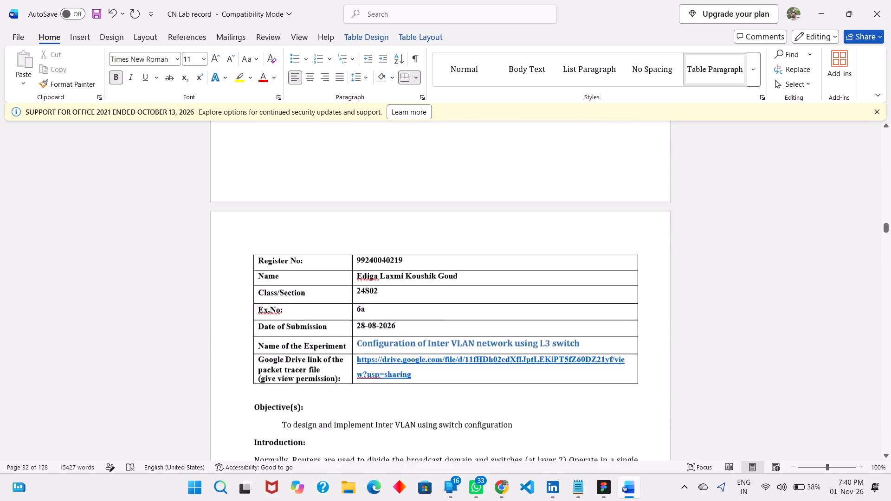
scroll(461, 152, down, 1)
click(465, 184)
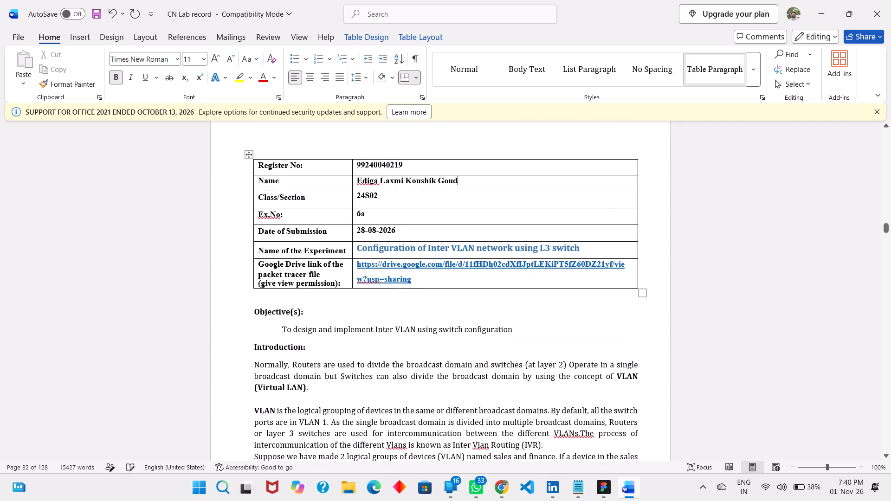
key(ctrl+BackSpace)
key(ctrl+BackSpace)
key(ctrl+BackSpace)
key(ctrl+BackSpace)
key(Up)
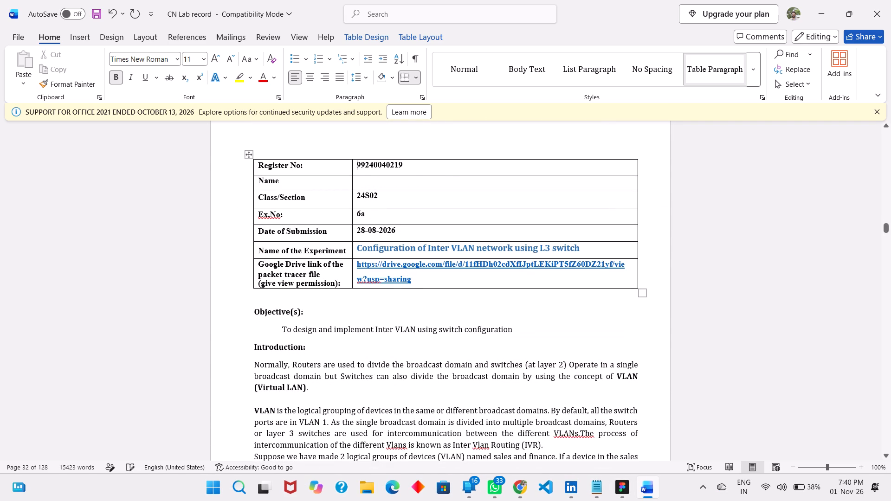
key(ctrl+Delete)
Clear the student's name and register number from the details table of Experiment 6b, Configuration of Inter VLAN using Router.
scroll(465, 184, down, 2)
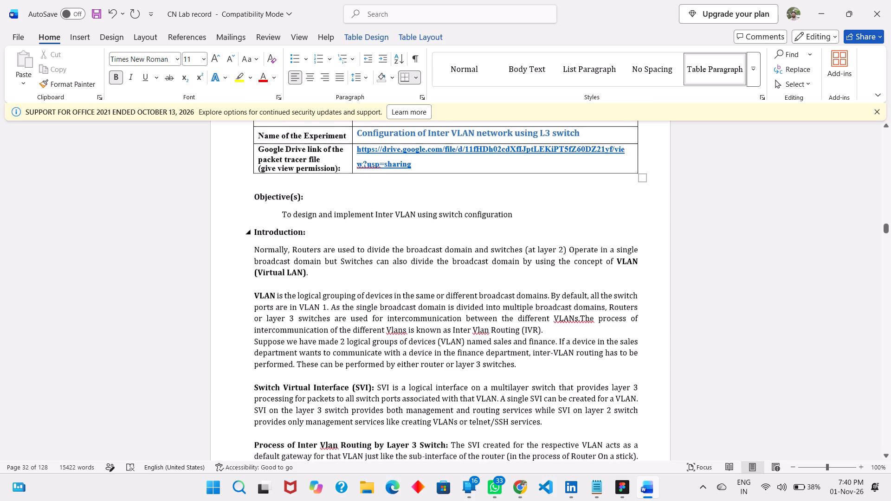
scroll(465, 184, down, 7)
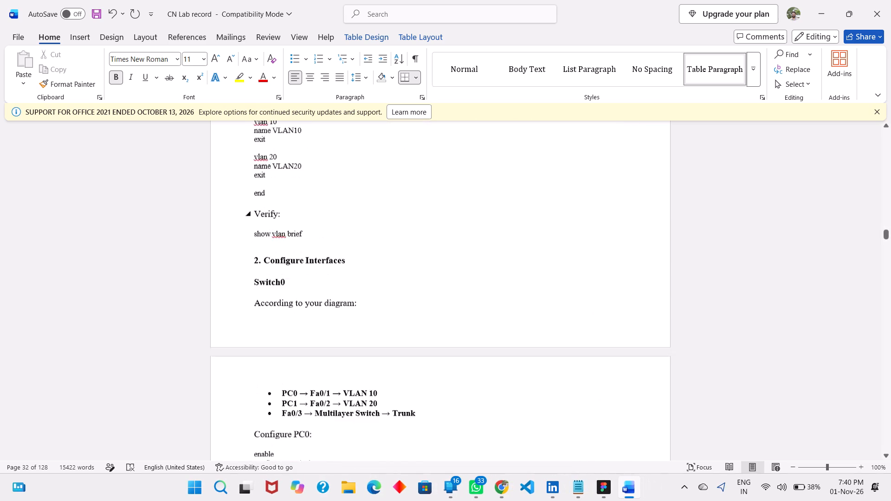
scroll(465, 184, down, 6)
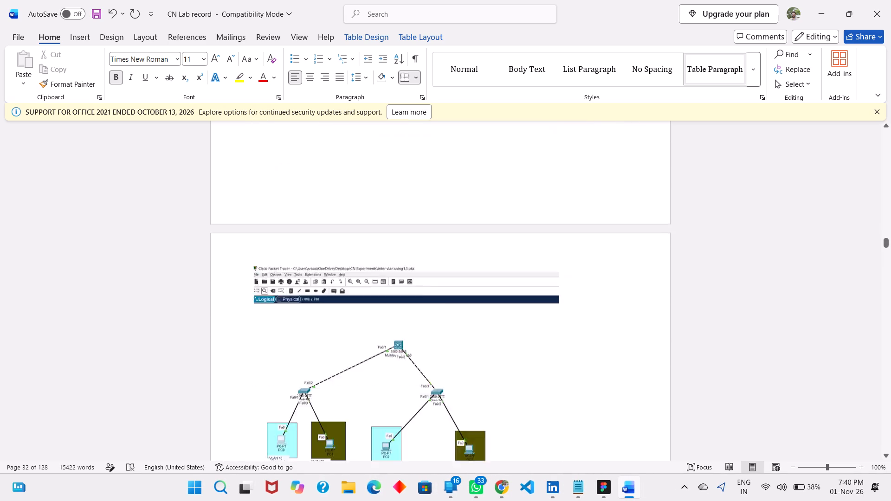
scroll(465, 184, down, 4)
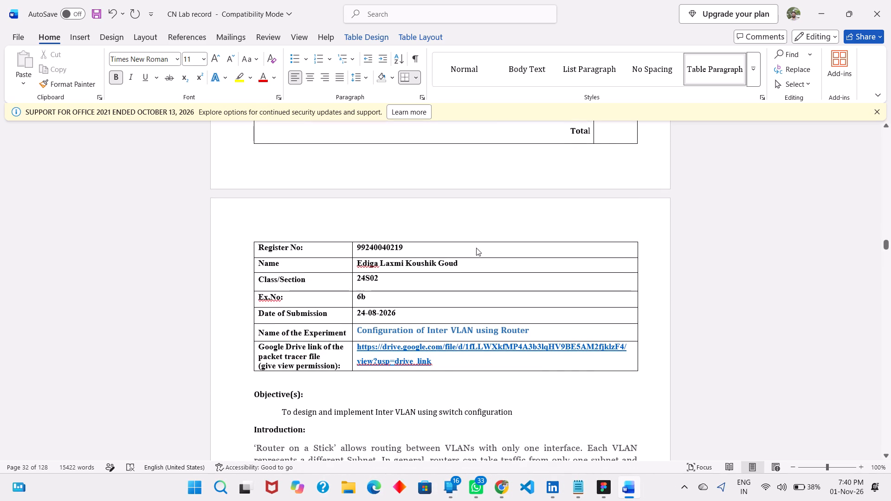
click(471, 266)
key(ctrl+BackSpace)
key(ctrl+BackSpace)
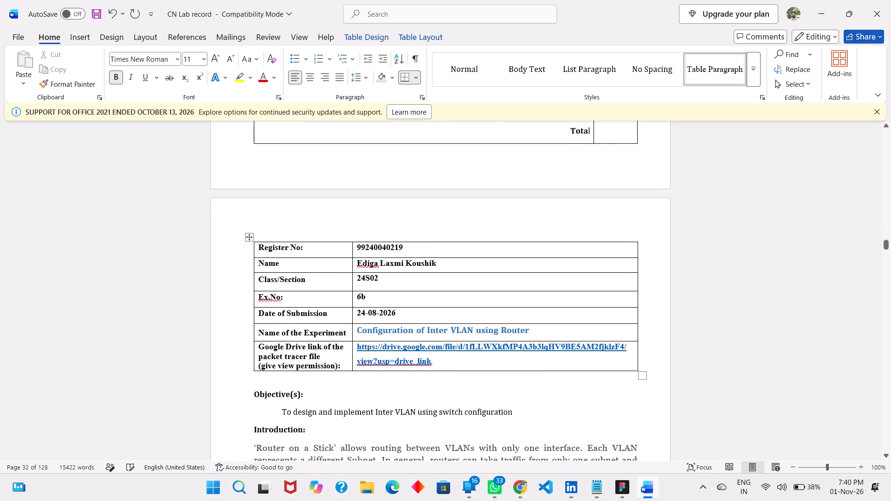
key(ctrl+BackSpace)
key(ctrl+BackSpace)
key(Up)
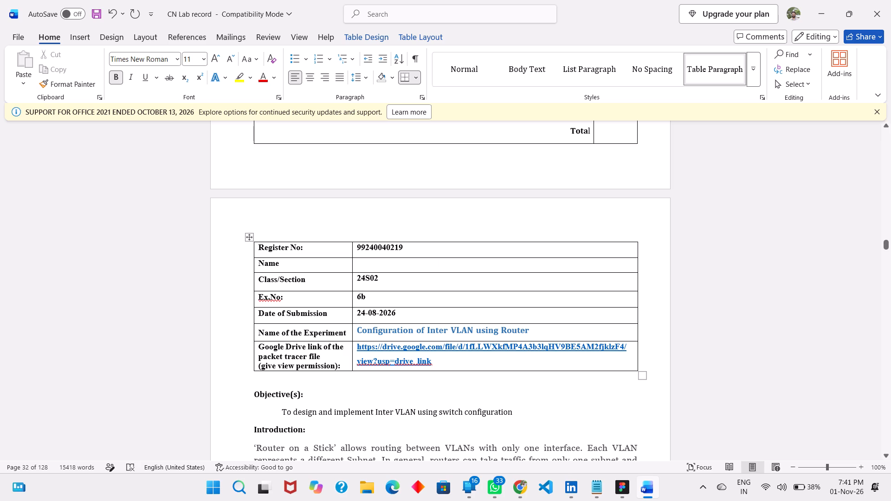
key(ctrl+Delete)
Clear the student's name and register number from the details table of Experiment 7a, Spanning Tree Protocol Configuration.
scroll(471, 266, down, 4)
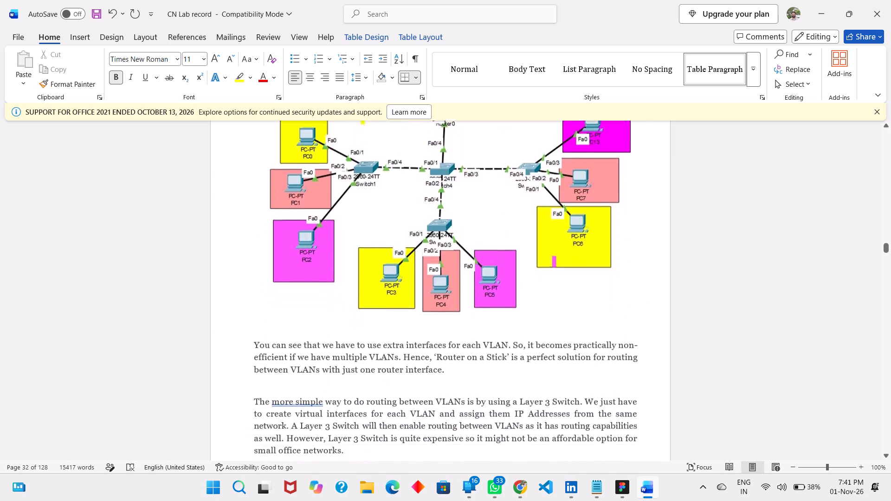
scroll(471, 266, down, 7)
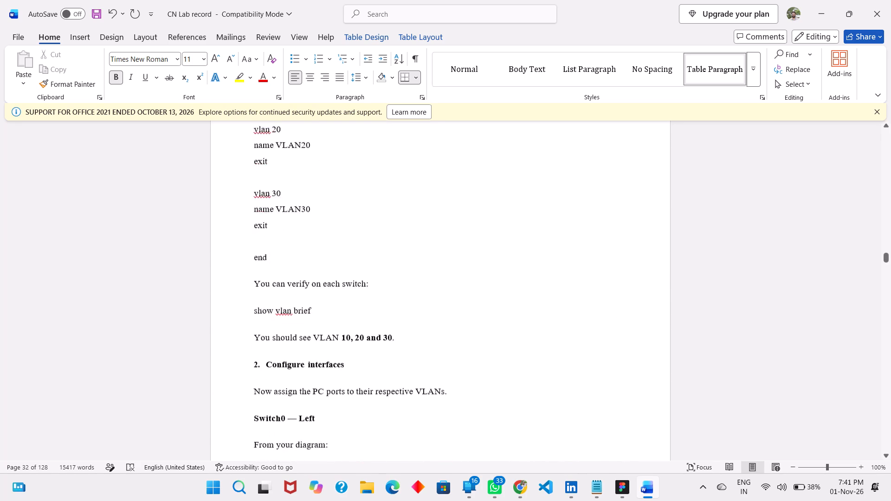
scroll(471, 266, down, 7)
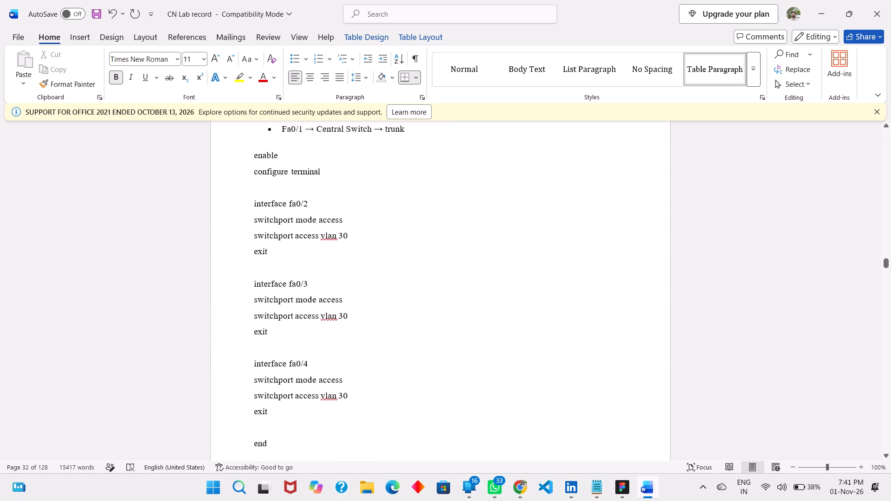
scroll(471, 266, down, 6)
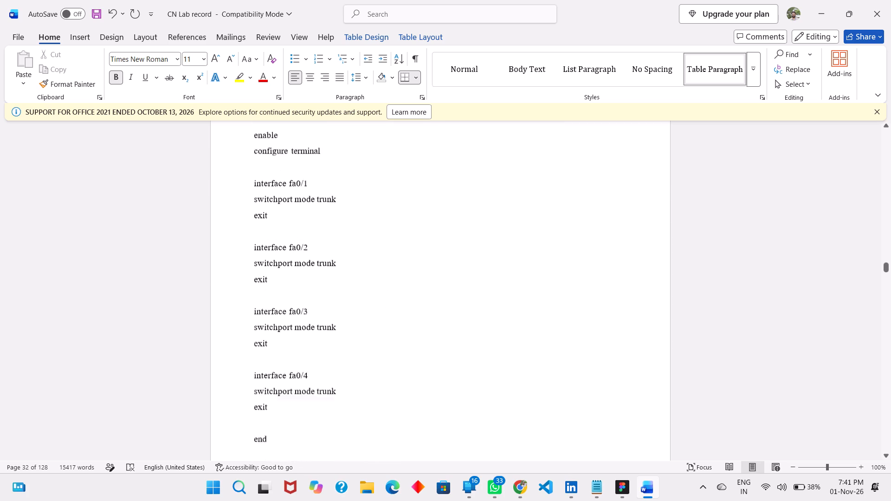
scroll(471, 266, down, 4)
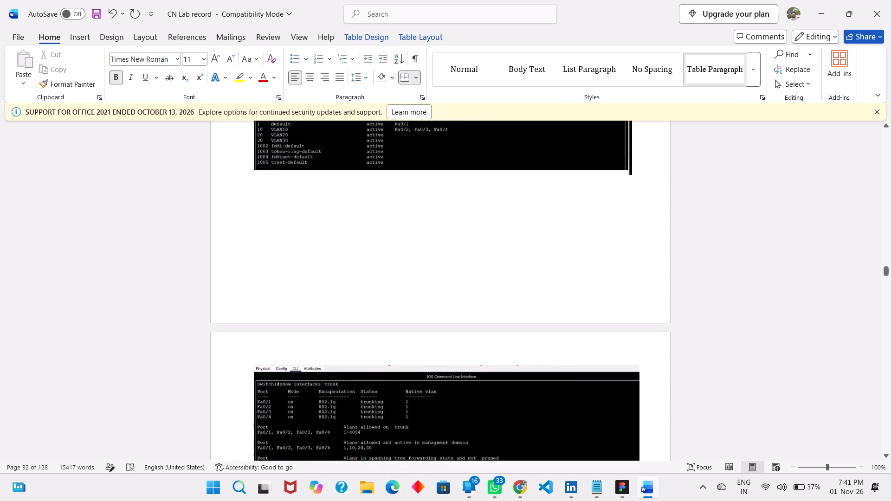
scroll(471, 266, down, 4)
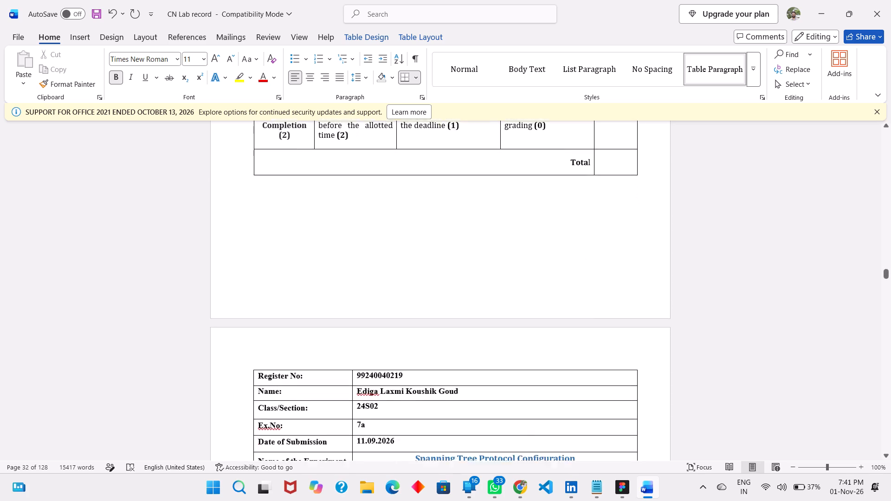
scroll(471, 266, down, 1)
click(469, 268)
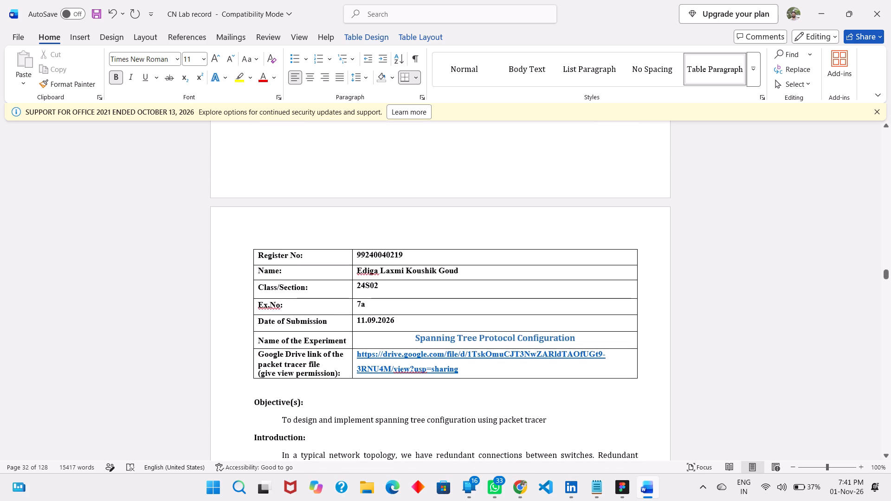
key(ctrl+BackSpace)
key(ctrl+BackSpace)
key(ctrl+BackSpace)
key(ctrl+BackSpace)
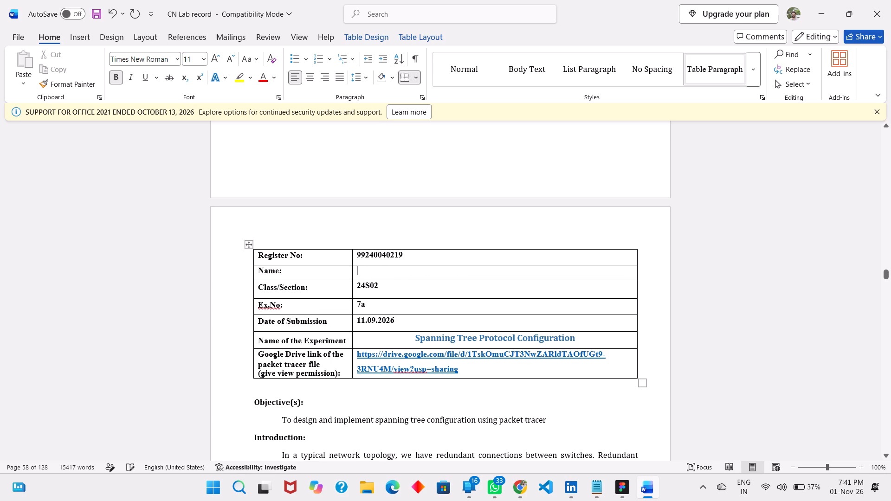
key(Up)
key(ctrl+Delete)
Clear the student's name and register number from the details table of the Configuration of Address Resolution protocol experiment.
scroll(469, 268, down, 3)
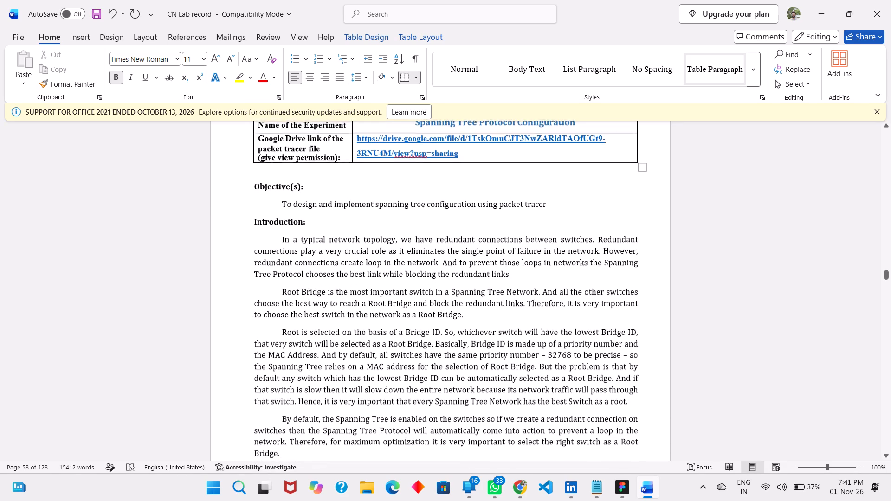
scroll(469, 268, down, 6)
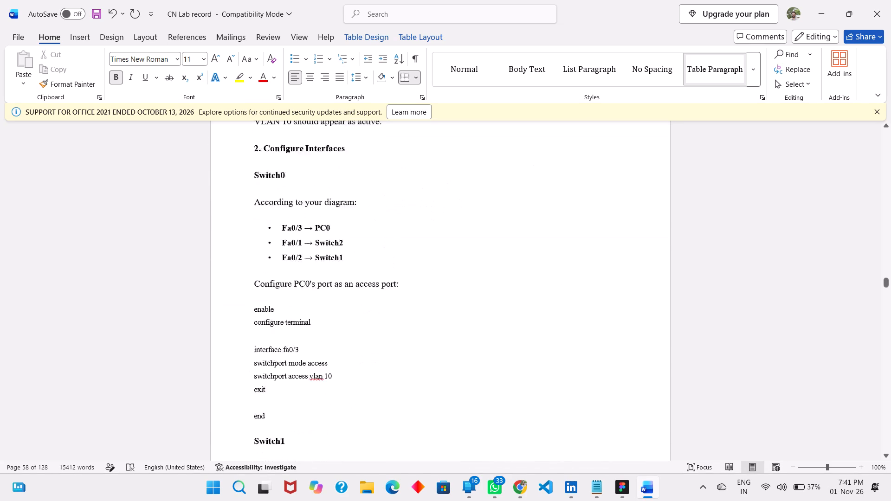
scroll(469, 268, down, 5)
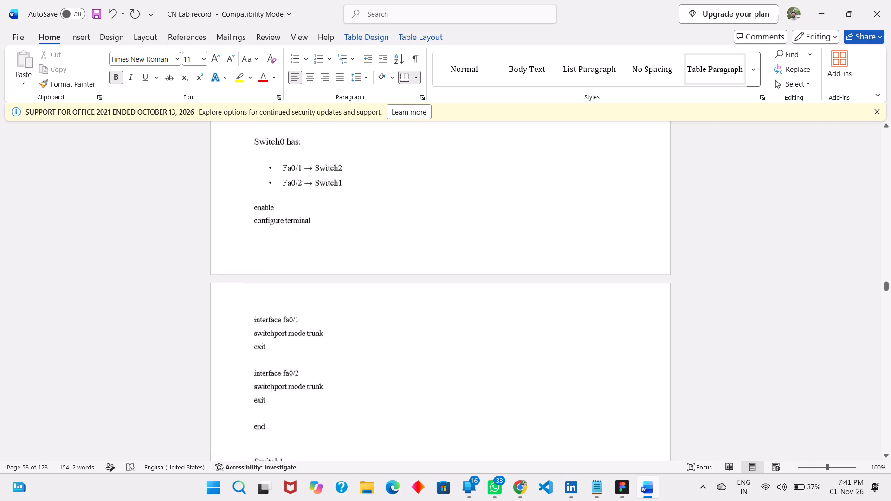
scroll(469, 268, down, 6)
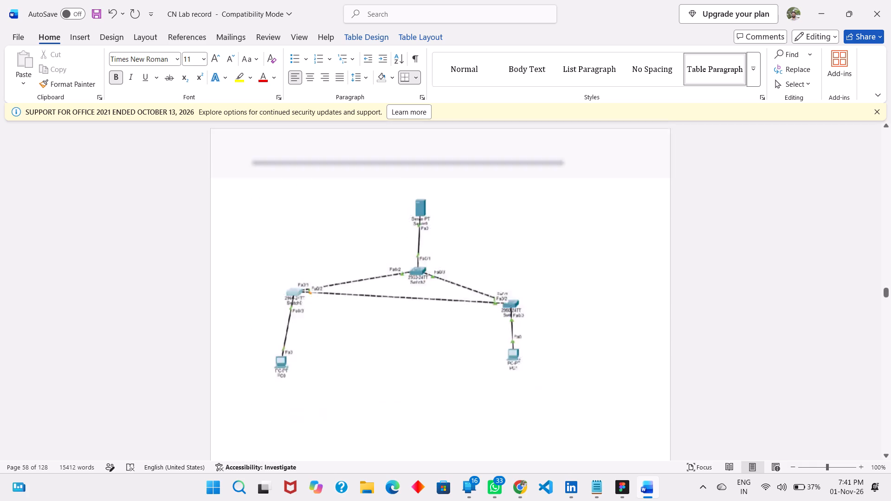
scroll(469, 268, down, 3)
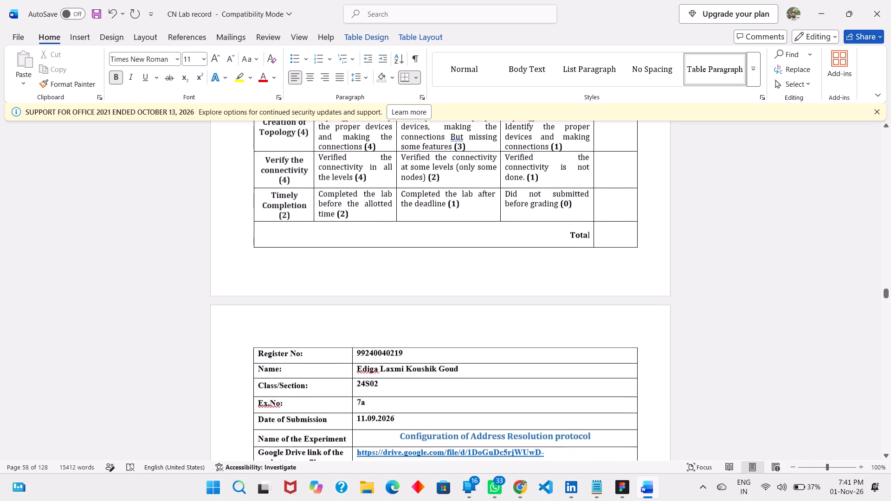
scroll(469, 268, down, 1)
ctrl+click(467, 362)
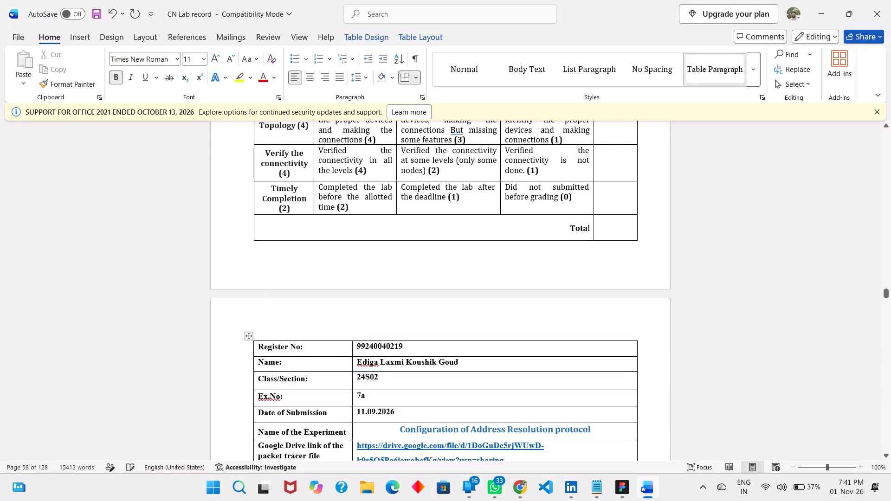
key(ctrl+BackSpace)
key(ctrl+BackSpace)
key(ctrl+BackSpace)
key(ctrl+BackSpace)
key(Up)
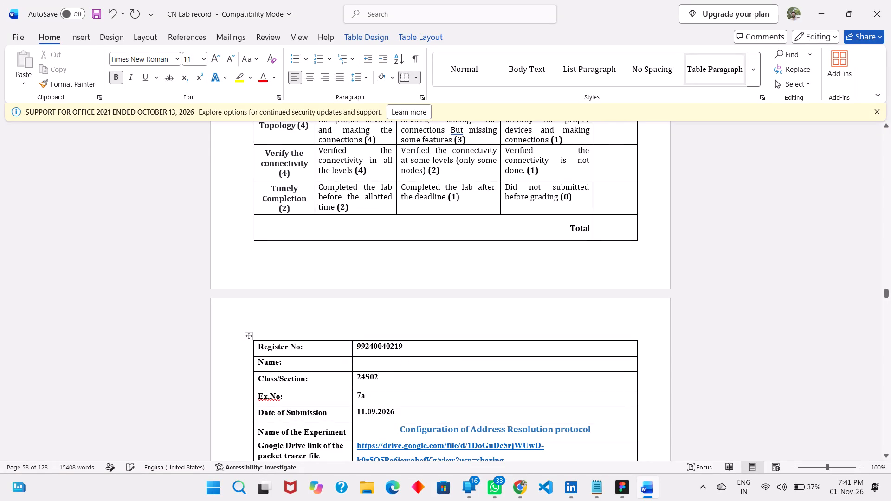
key(ctrl+Delete)
Delete "(give view permission)" from the Google Drive link heading of Experiment 08a, Link State Routing, leaving a space before the colon.
scroll(467, 362, down, 3)
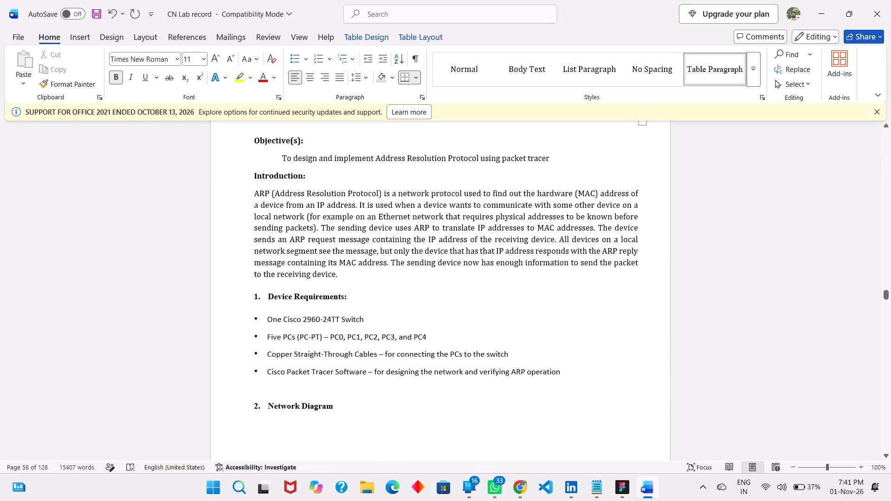
scroll(467, 362, down, 4)
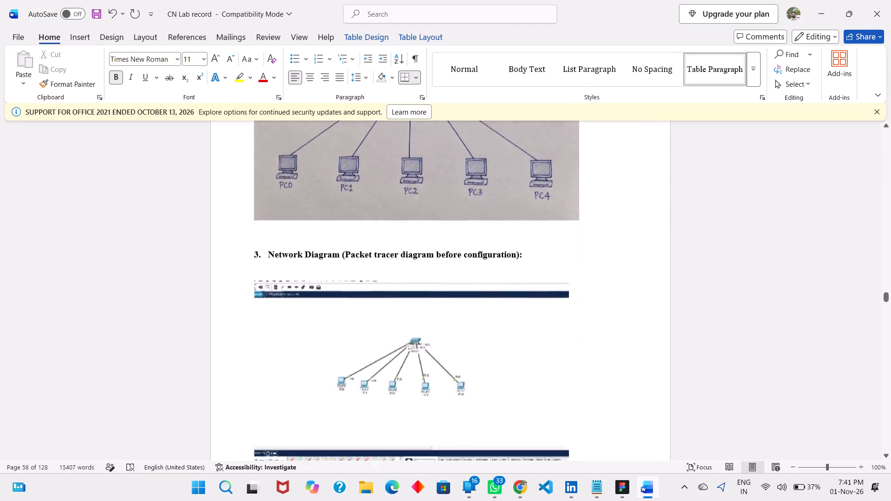
scroll(467, 362, down, 5)
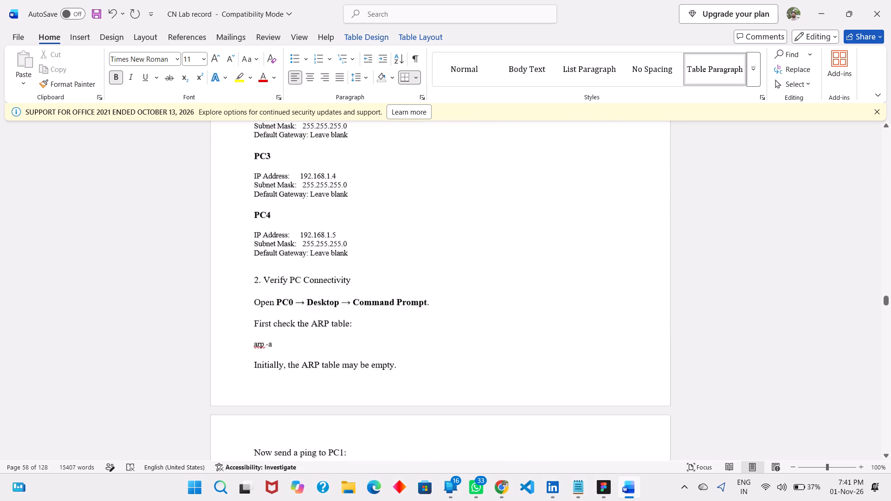
scroll(467, 362, down, 5)
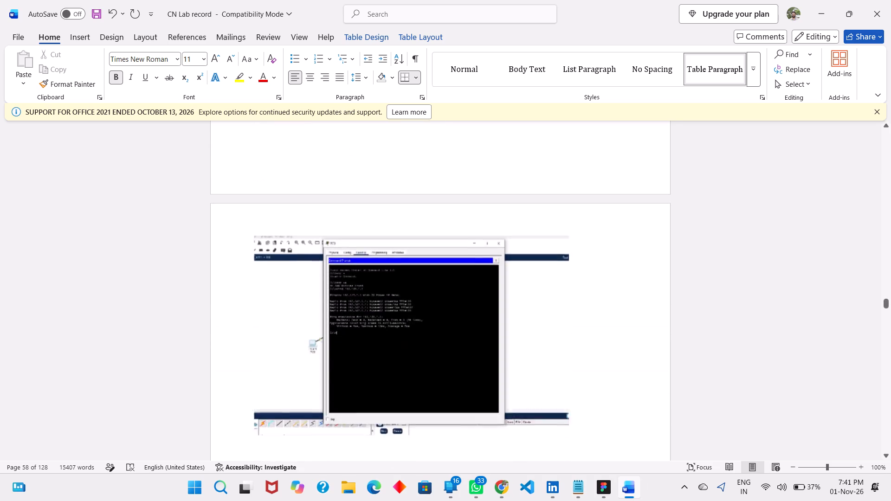
scroll(467, 362, down, 3)
scroll(467, 362, up, 1)
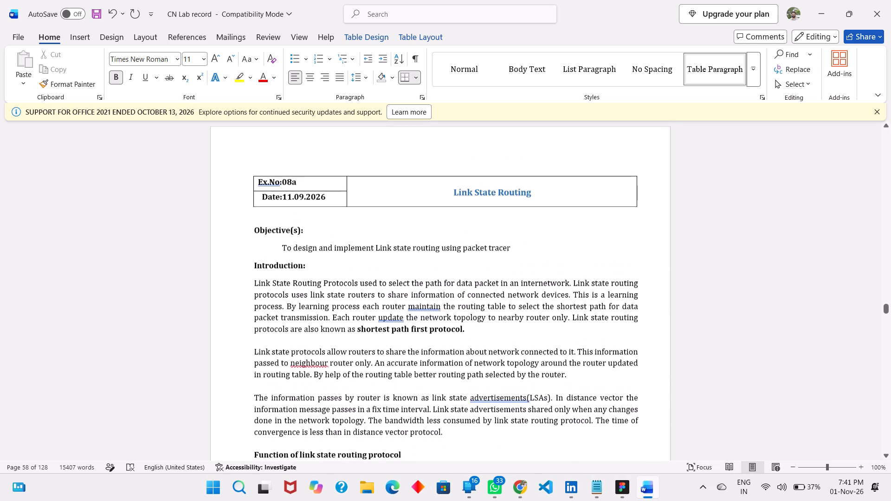
scroll(467, 362, up, 1)
scroll(467, 362, down, 1)
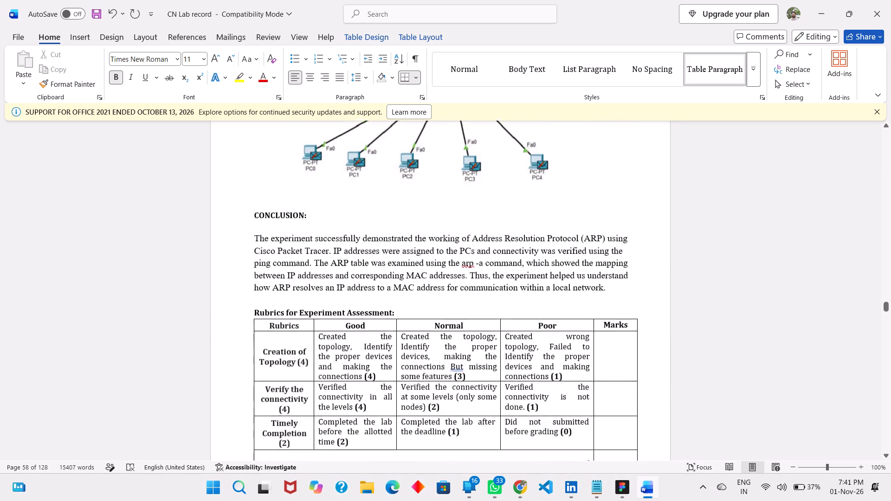
scroll(467, 362, down, 1)
scroll(478, 324, down, 1)
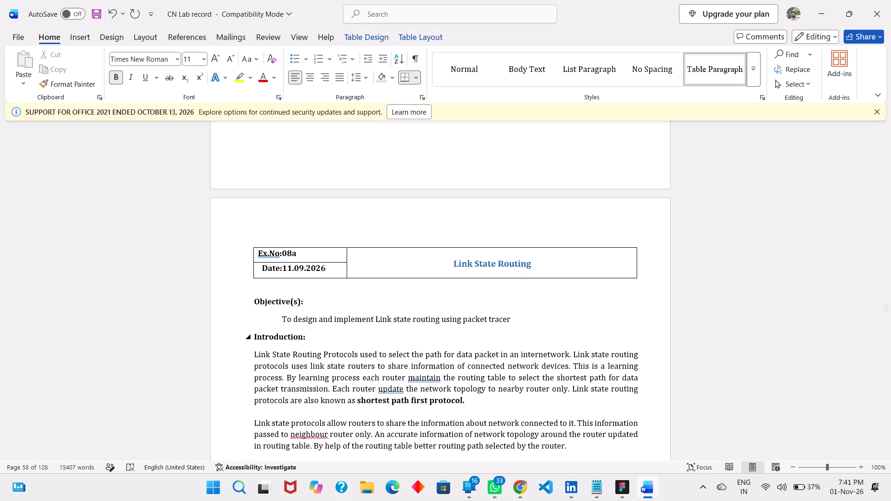
scroll(478, 324, down, 7)
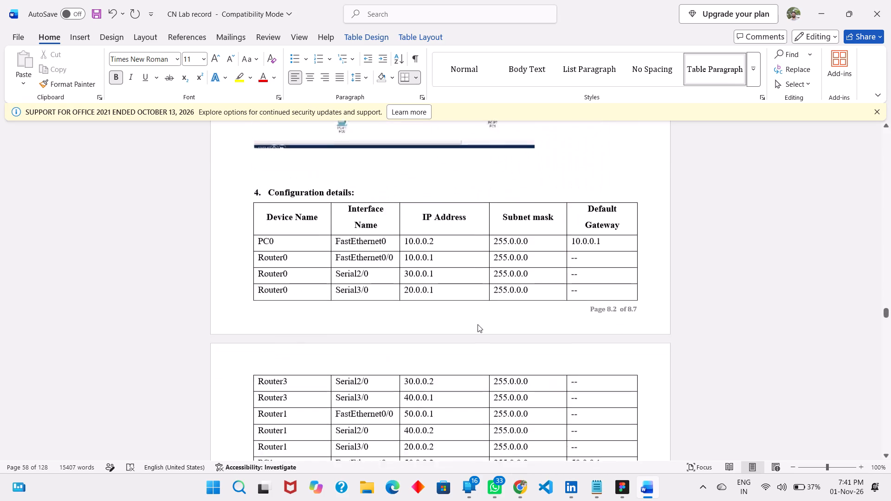
scroll(478, 324, down, 5)
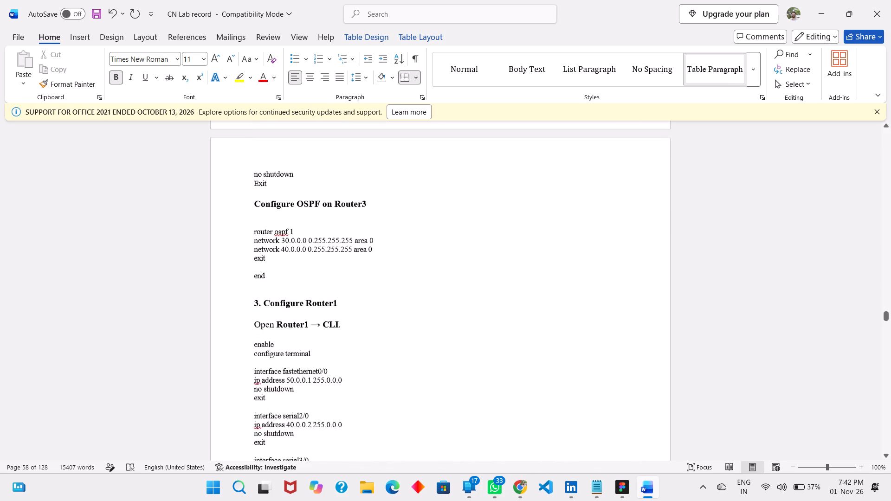
scroll(478, 324, down, 3)
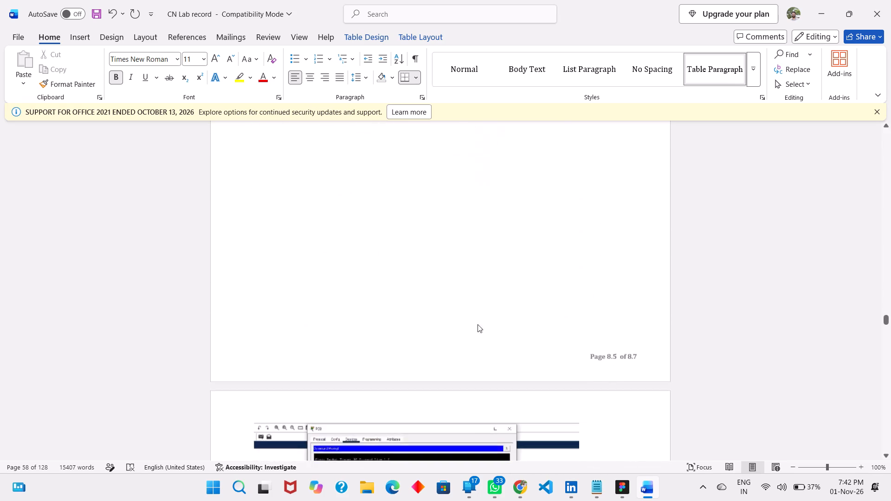
scroll(478, 324, down, 5)
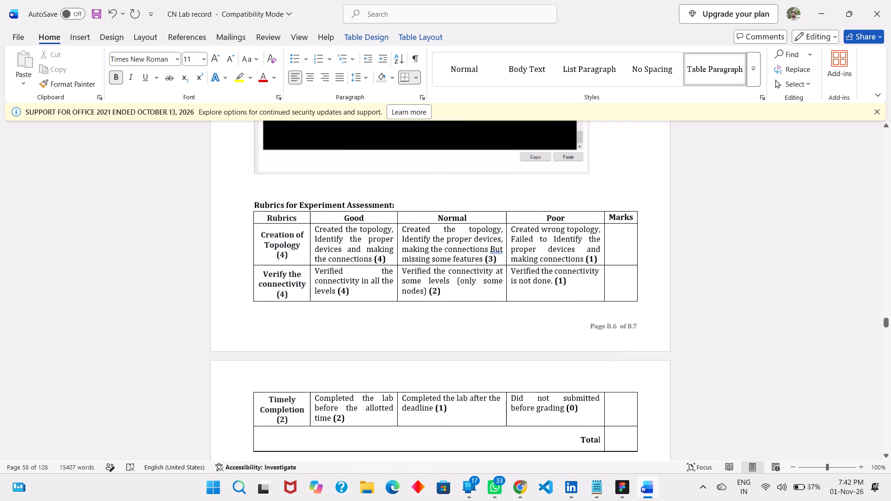
scroll(478, 324, down, 2)
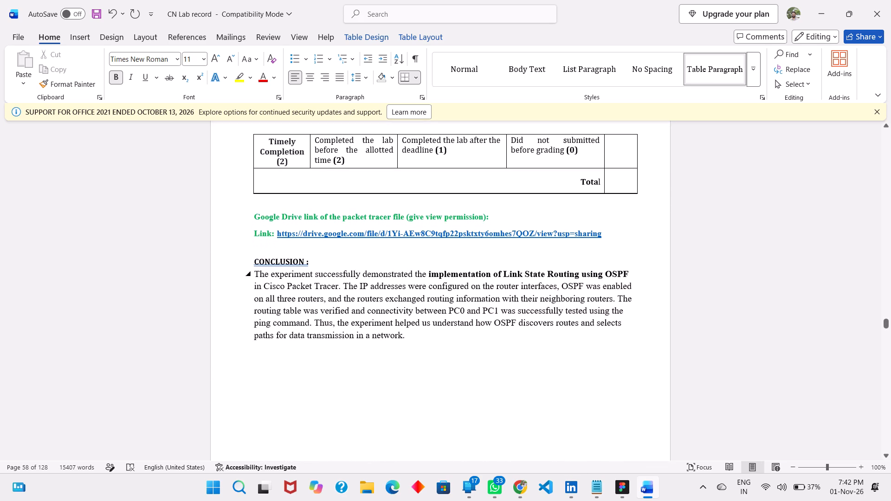
scroll(478, 324, down, 2)
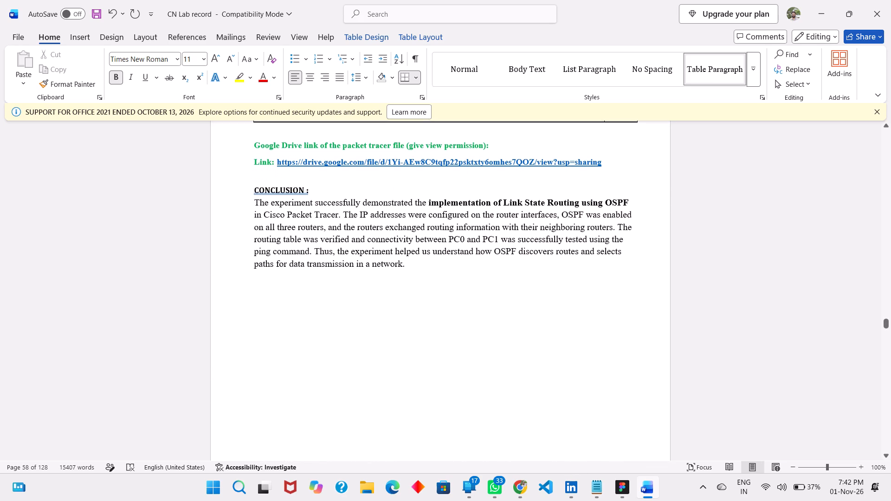
click(484, 147)
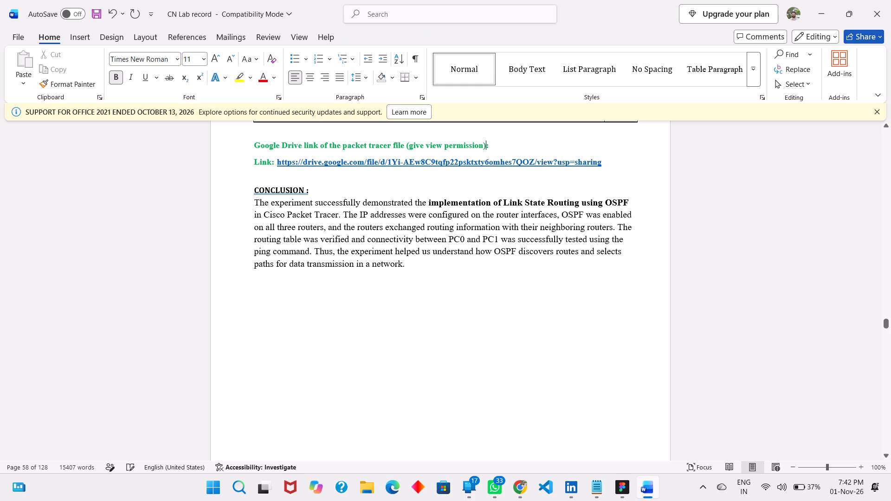
key(BackSpace)
key(BackSpace)
key(BackSpace)
key(BackSpace)
key(BackSpace)
key(BackSpace)
key(BackSpace)
key(BackSpace)
key(BackSpace)
key(BackSpace)
key(BackSpace)
key(BackSpace)
key(BackSpace)
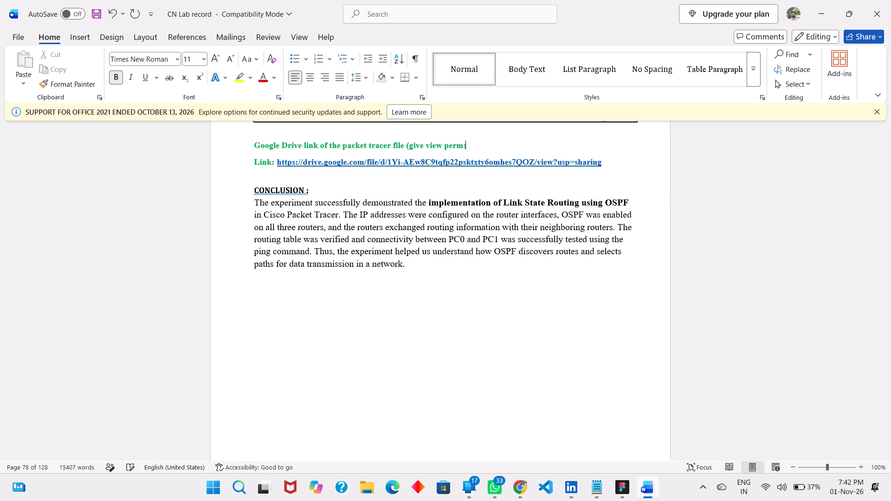
key(BackSpace)
key(BackSpace)
key(BackSpace)
key(BackSpace)
key(BackSpace)
key(BackSpace)
key(BackSpace)
key(BackSpace)
key(BackSpace)
key(BackSpace)
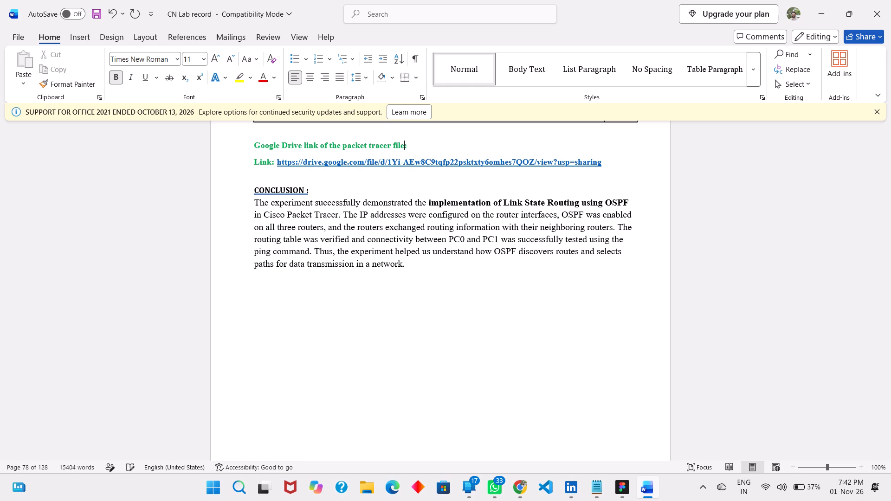
key(space)
Look through Experiment 08b, Distance Vector Routing, for student details, leftover instruction text and blank pages.
scroll(484, 147, down, 3)
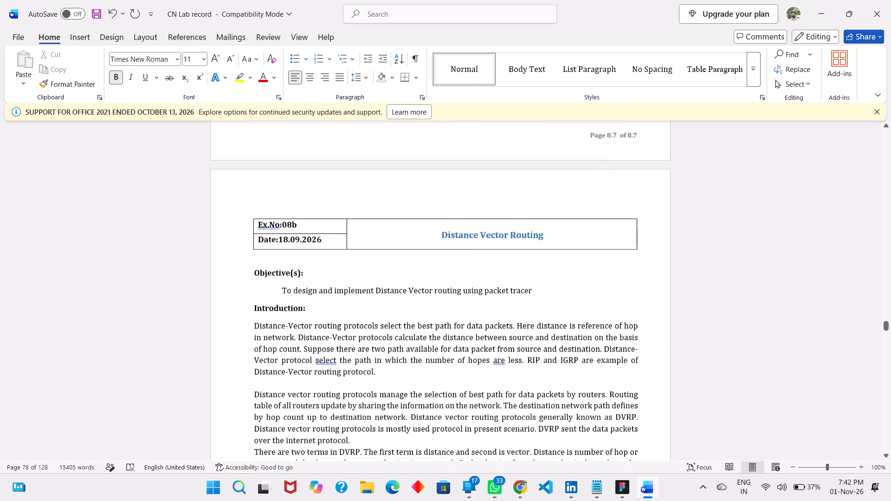
scroll(484, 147, down, 3)
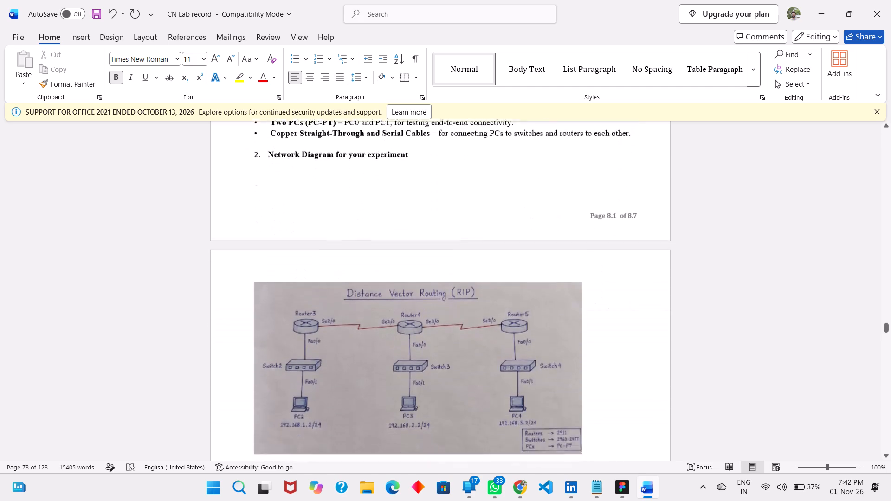
scroll(484, 147, down, 1)
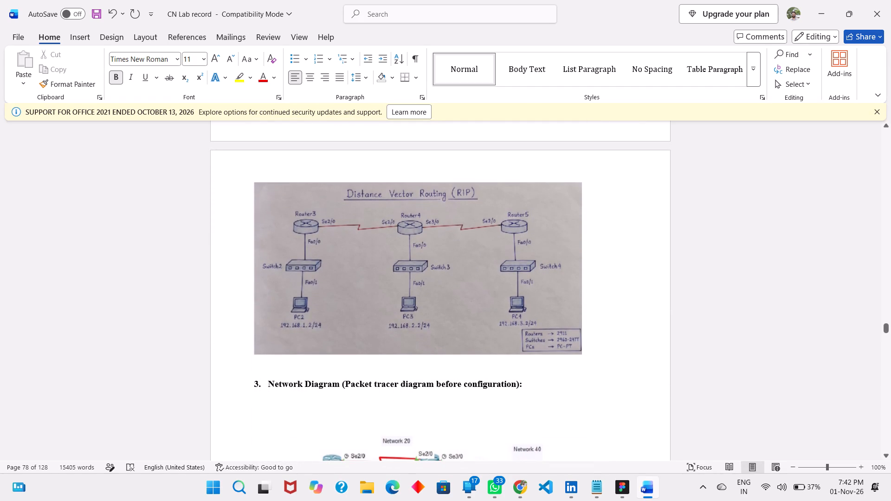
scroll(484, 147, down, 2)
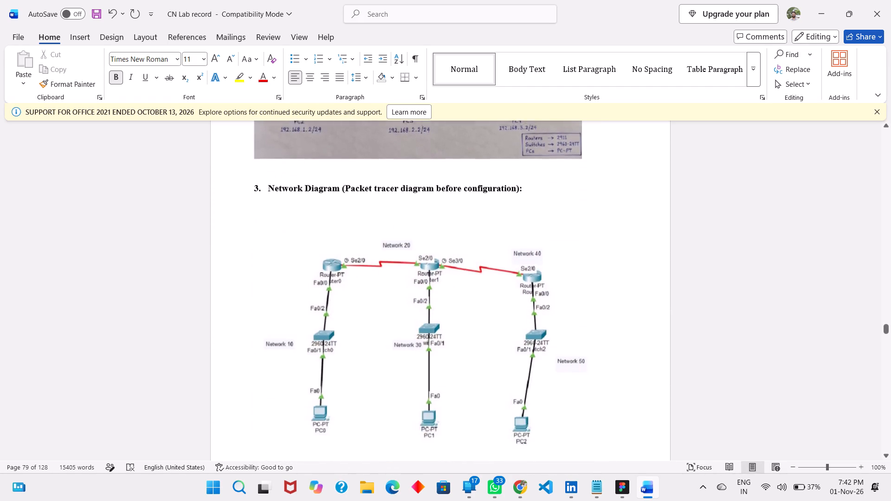
scroll(484, 147, down, 5)
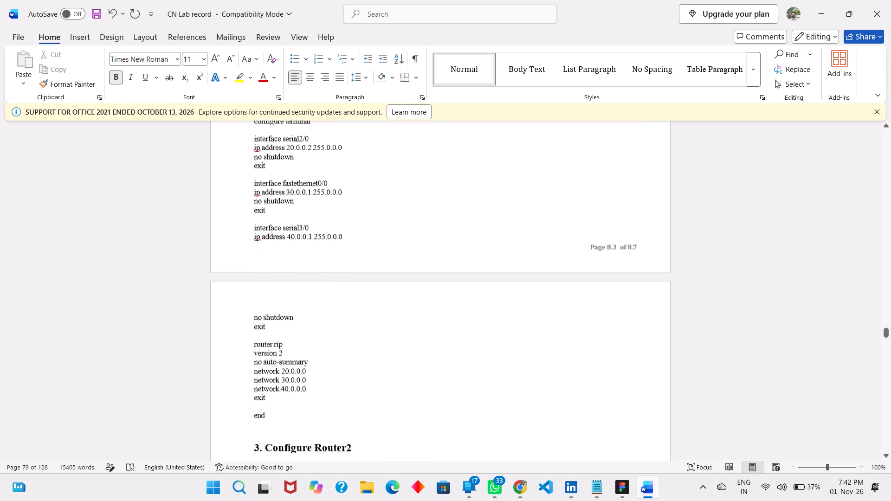
scroll(484, 147, down, 5)
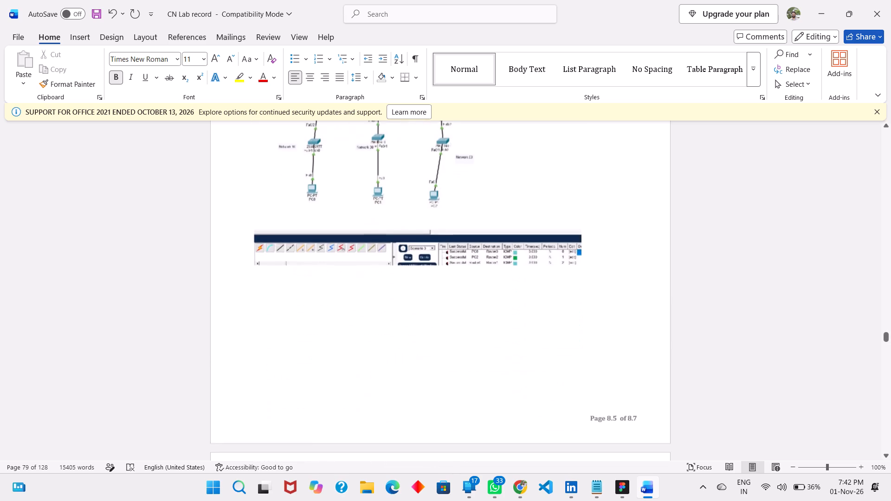
scroll(484, 147, down, 4)
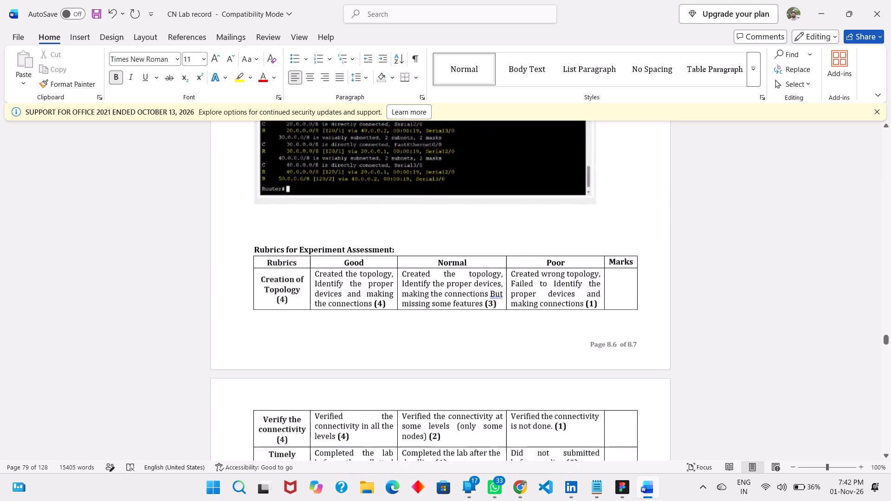
scroll(484, 147, down, 4)
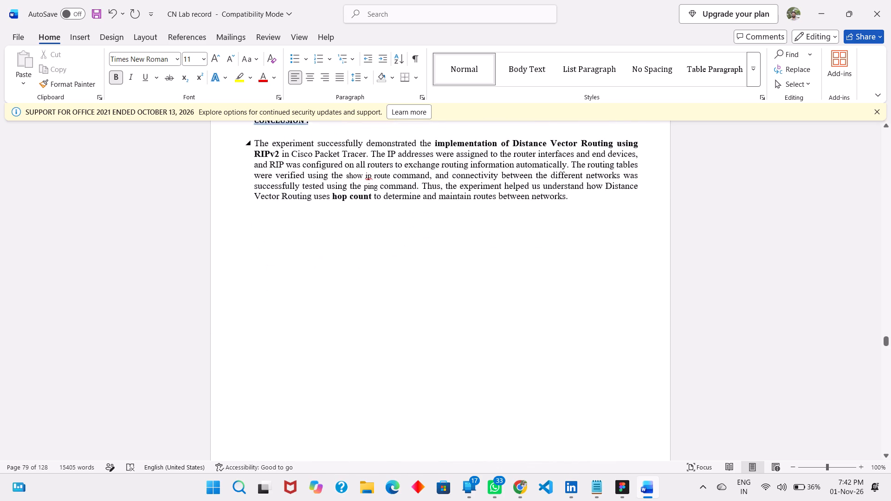
Clear the student's name and register number from the details table of Experiment 9, DHCP Configuration.
scroll(484, 147, down, 3)
scroll(484, 147, up, 1)
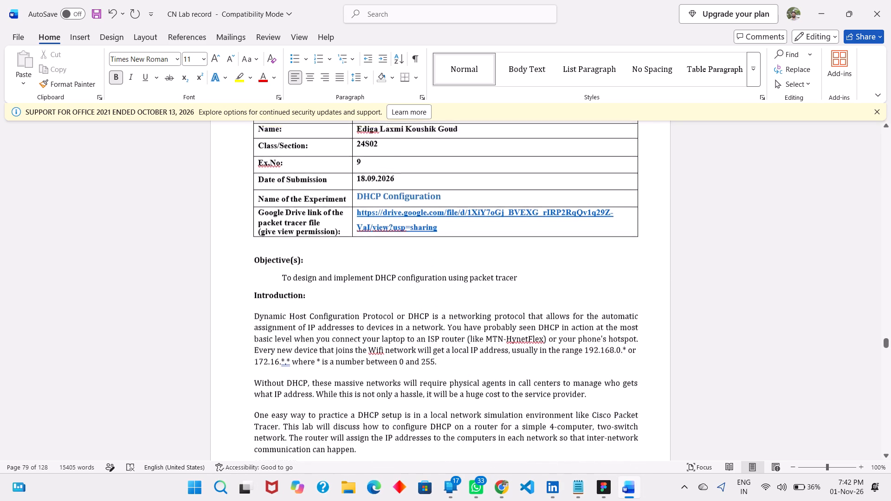
scroll(484, 147, up, 1)
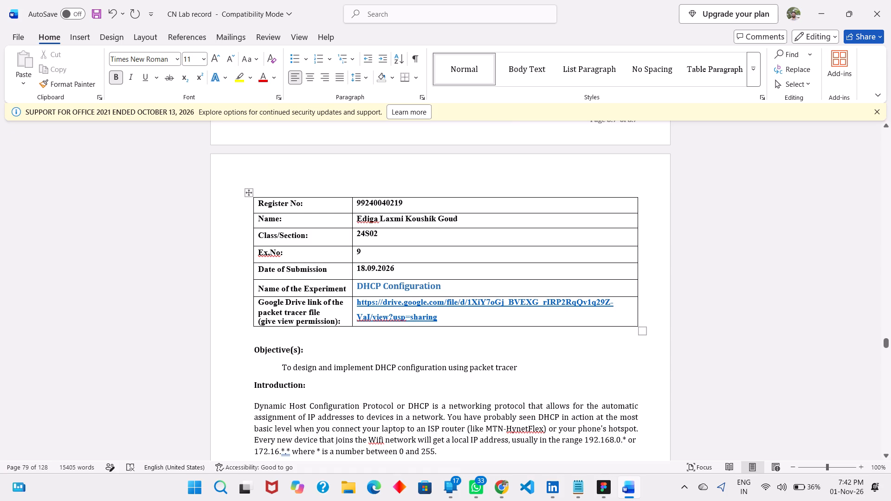
click(465, 218)
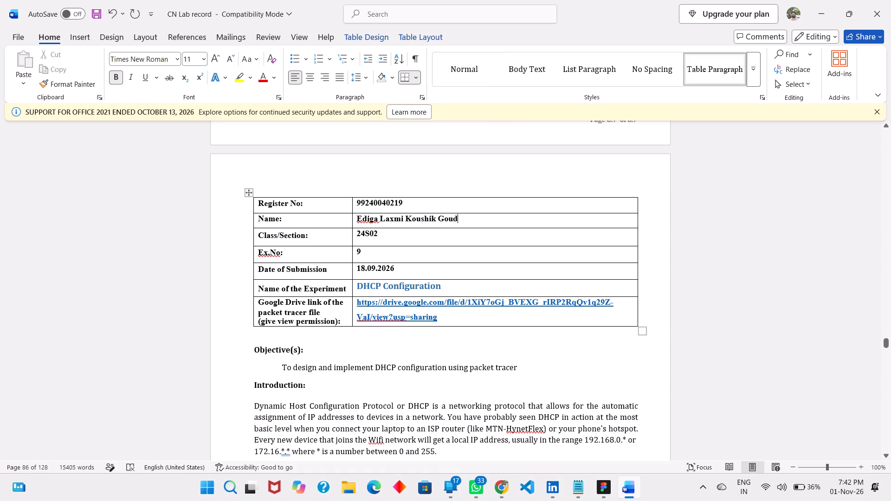
key(ctrl+BackSpace)
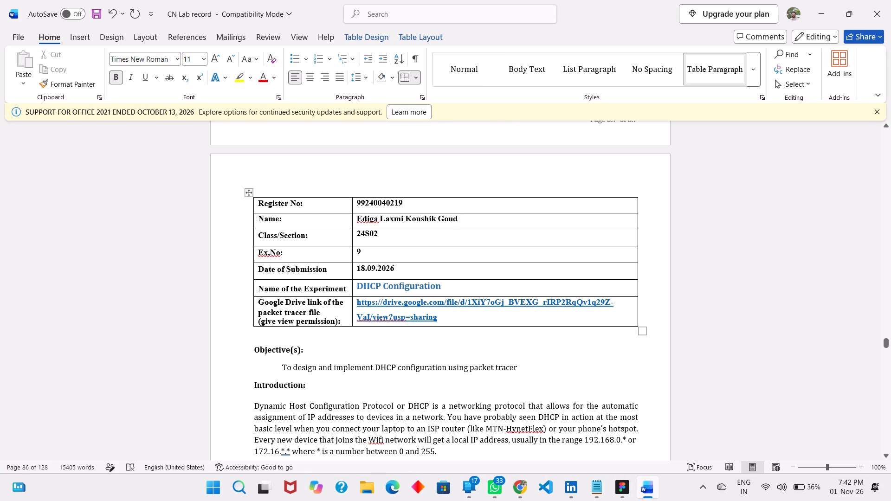
key(ctrl+BackSpace)
key(ctrl+BackSpace)
key(ctrl+BackSpace)
key(Up)
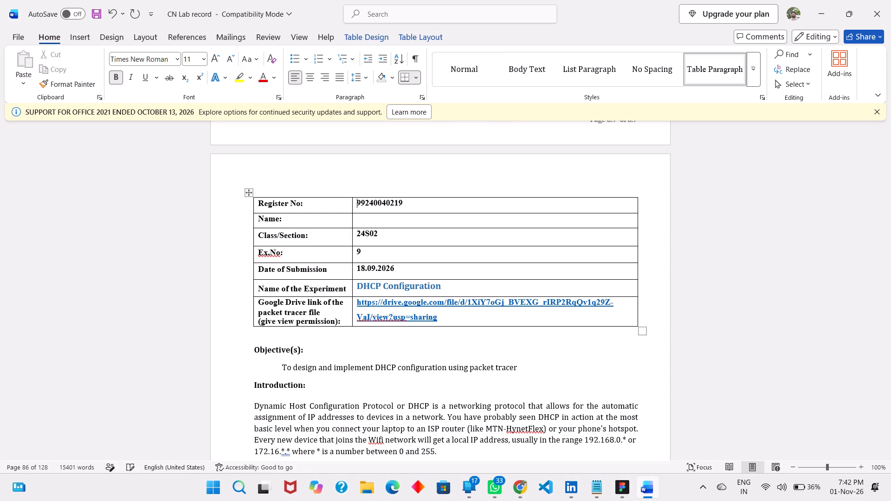
key(ctrl+Delete)
Look through the rest of Experiment 9, DHCP Configuration, up to its conclusion for leftover text and blank pages.
scroll(465, 218, down, 1)
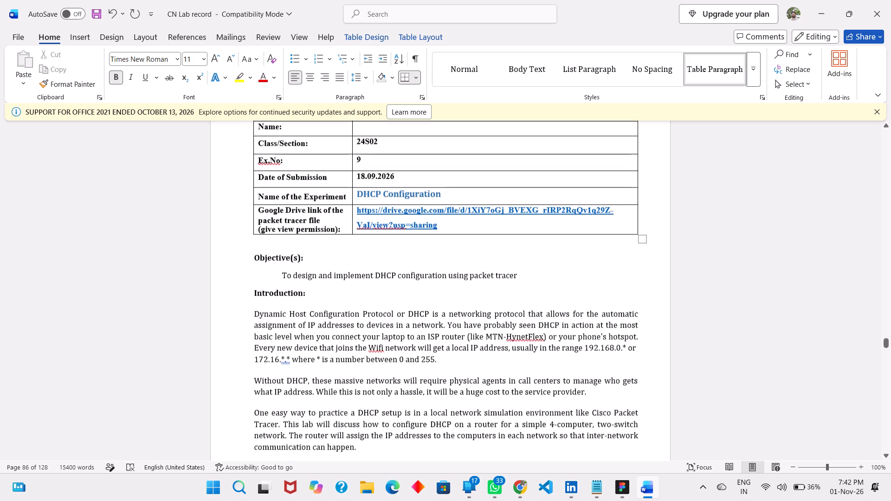
scroll(465, 218, down, 5)
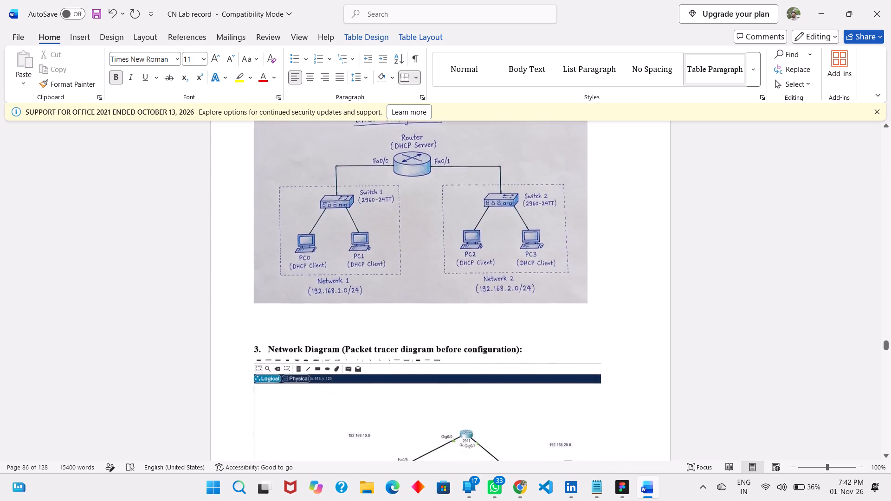
scroll(465, 218, down, 6)
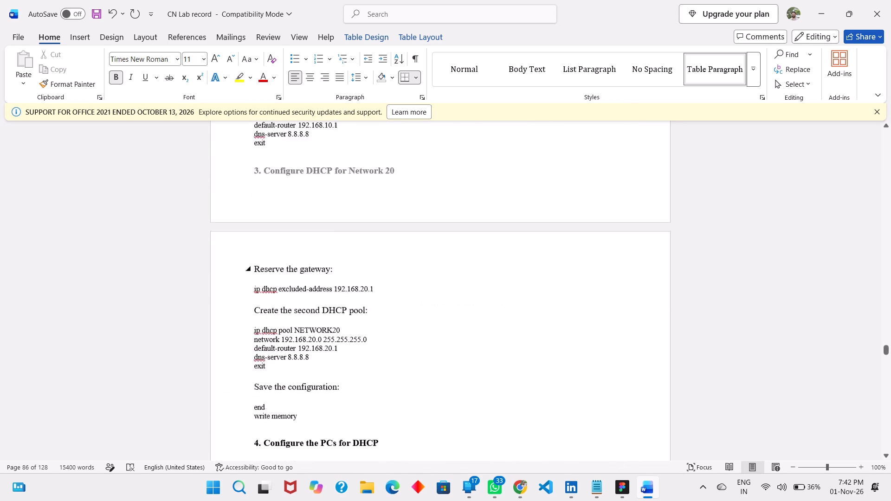
scroll(465, 218, down, 6)
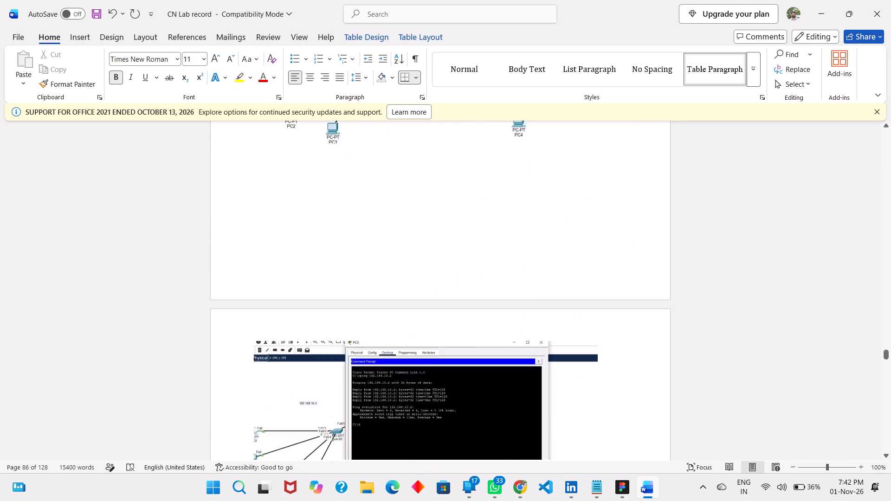
scroll(465, 218, down, 3)
scroll(465, 218, up, 1)
scroll(465, 218, right, 1)
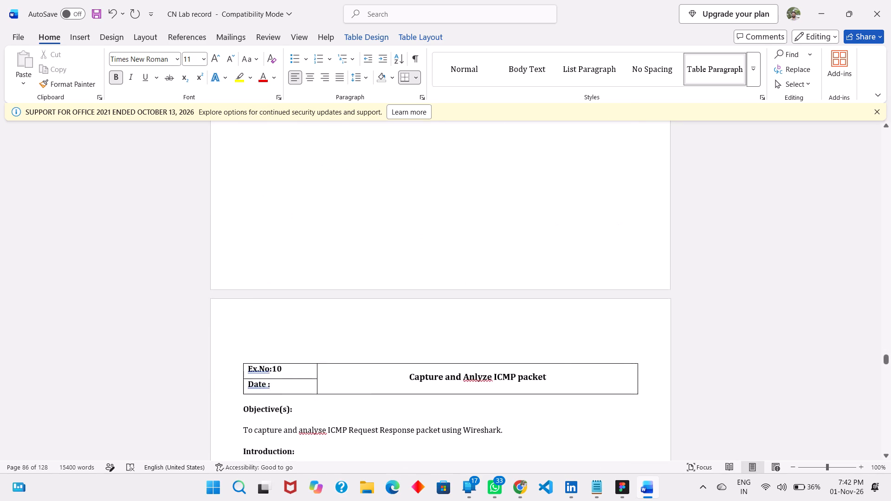
scroll(465, 218, right, 1)
scroll(465, 218, up, 1)
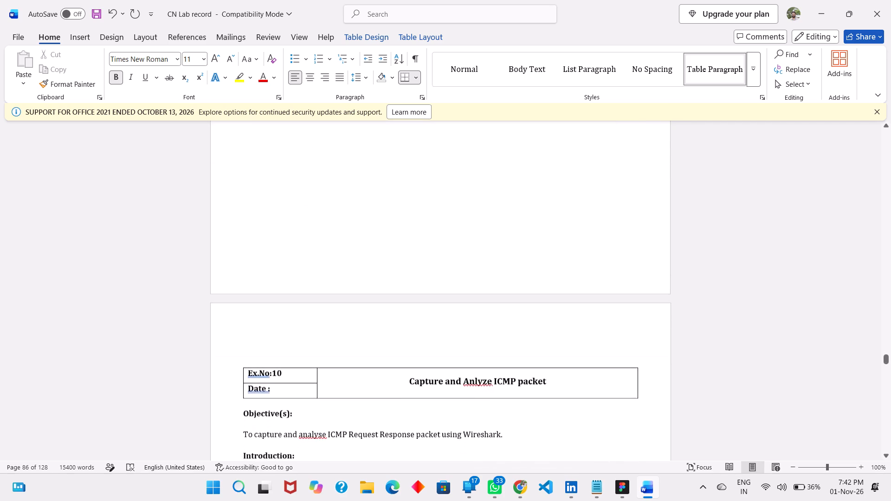
scroll(465, 218, up, 1)
scroll(465, 218, down, 1)
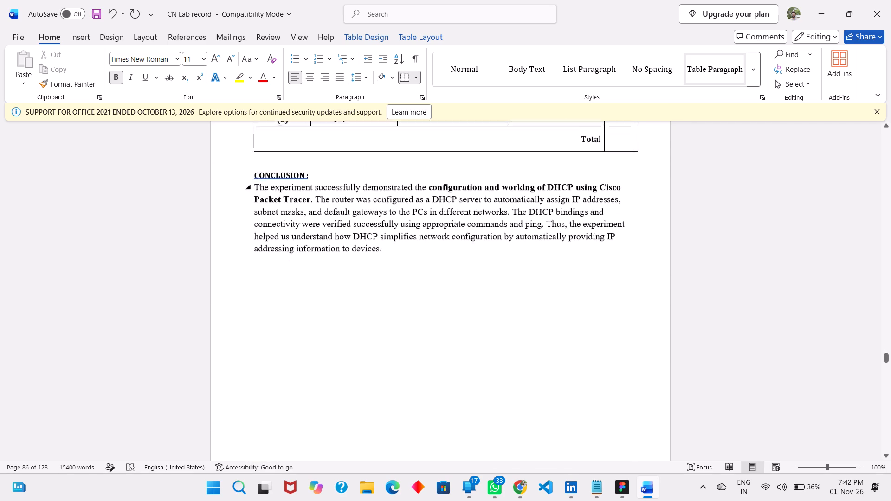
Look through Experiment 10 on capturing and analysing ICMP packets for student details, leftover instructions and blank pages.
scroll(465, 218, down, 4)
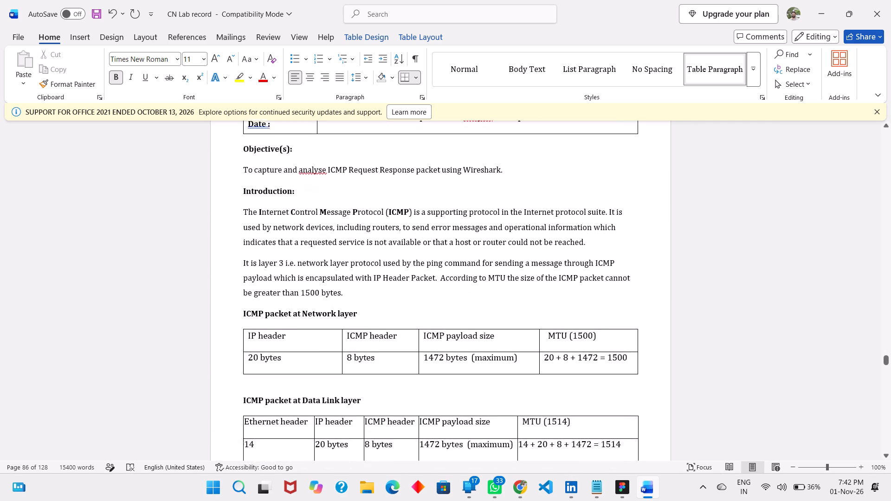
scroll(465, 218, down, 4)
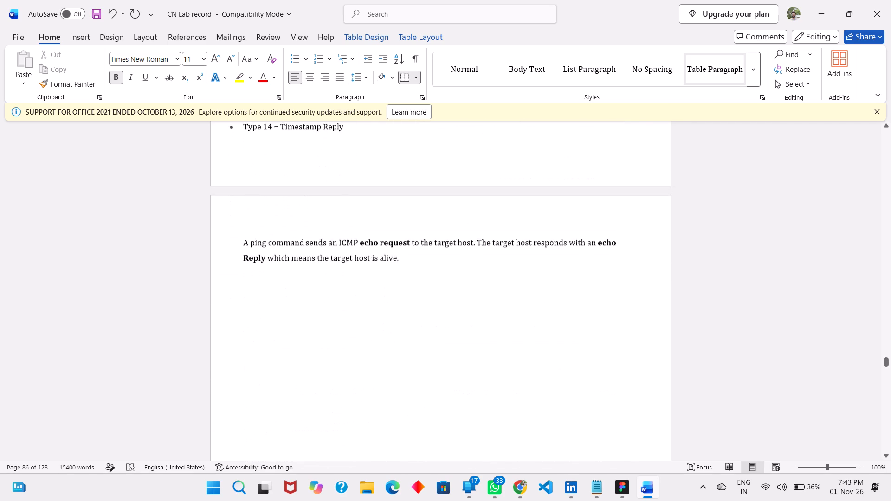
scroll(465, 218, down, 2)
scroll(465, 218, up, 2)
scroll(465, 218, down, 1)
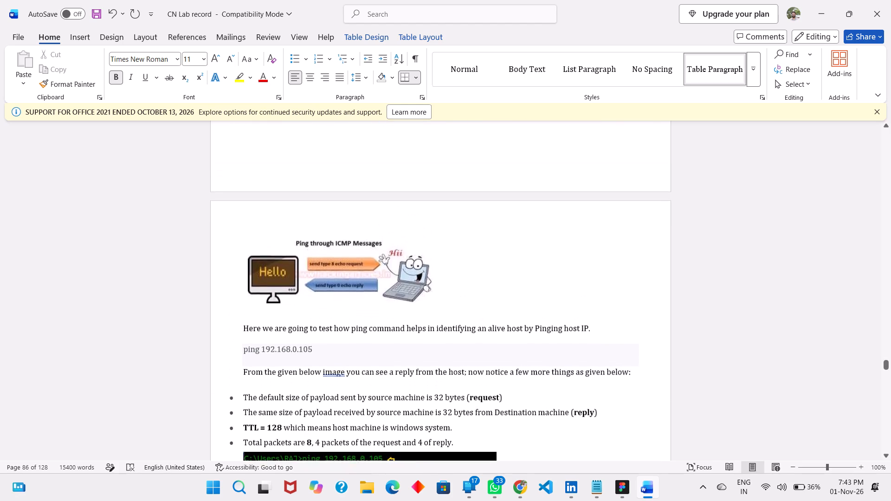
scroll(465, 218, down, 5)
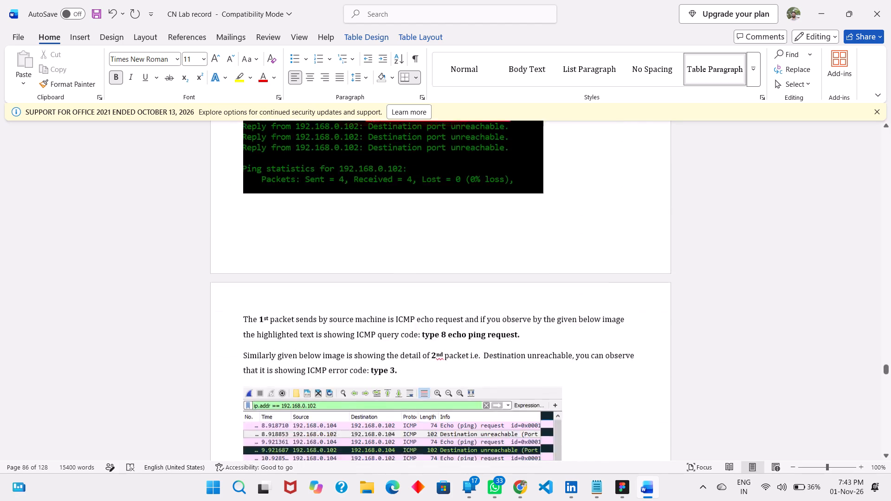
scroll(465, 218, down, 6)
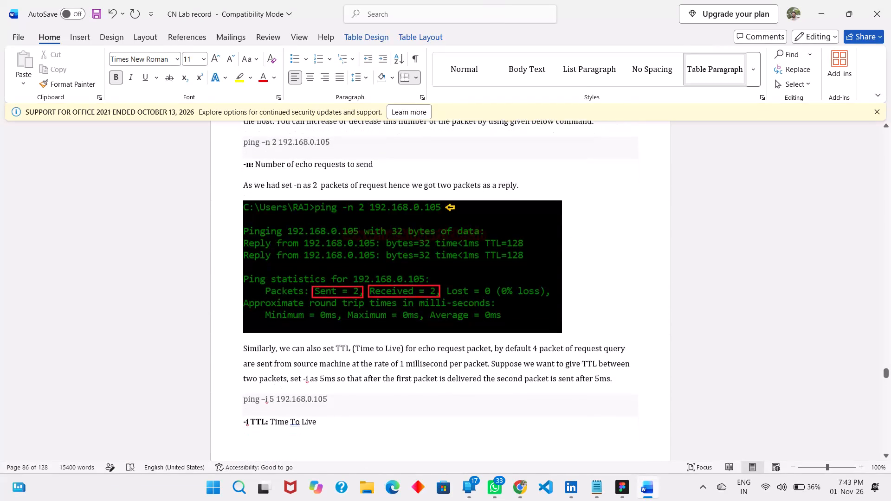
scroll(465, 218, down, 1)
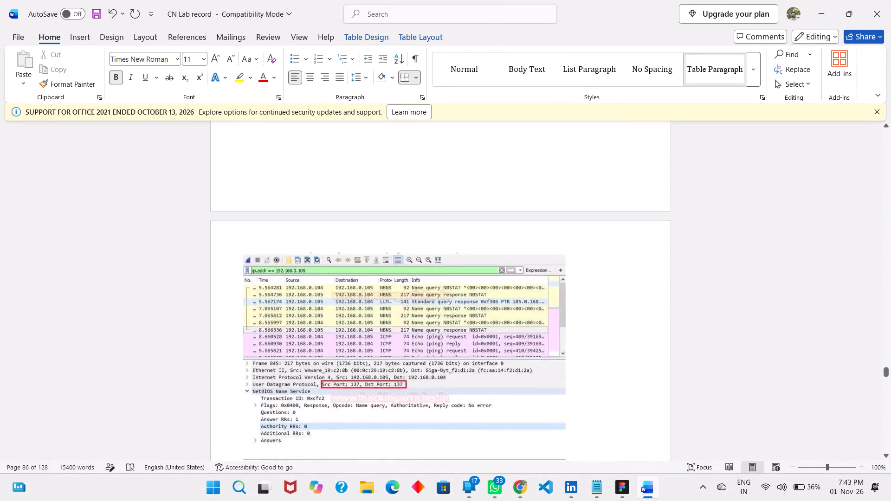
scroll(465, 218, down, 1)
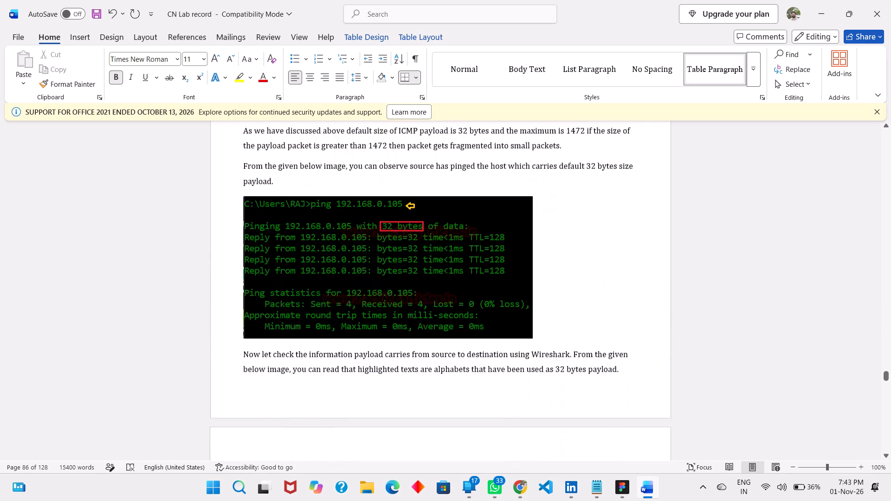
scroll(465, 218, down, 2)
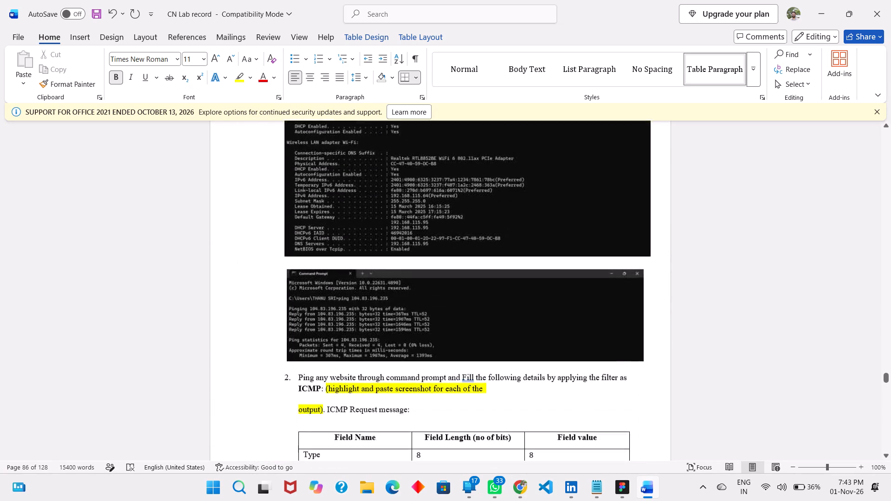
scroll(465, 218, down, 2)
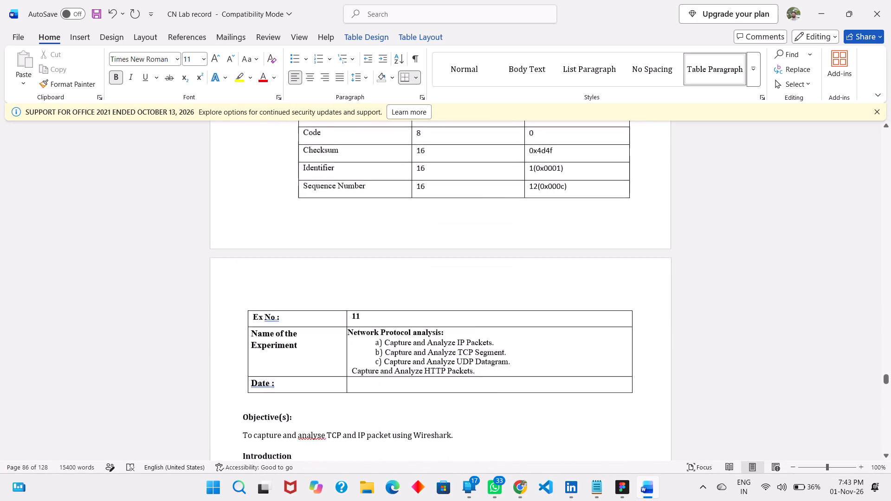
Look through the TCP and IP packet analysis part of Experiment 11 for student details, leftover instruction text and blank pages.
scroll(465, 218, down, 1)
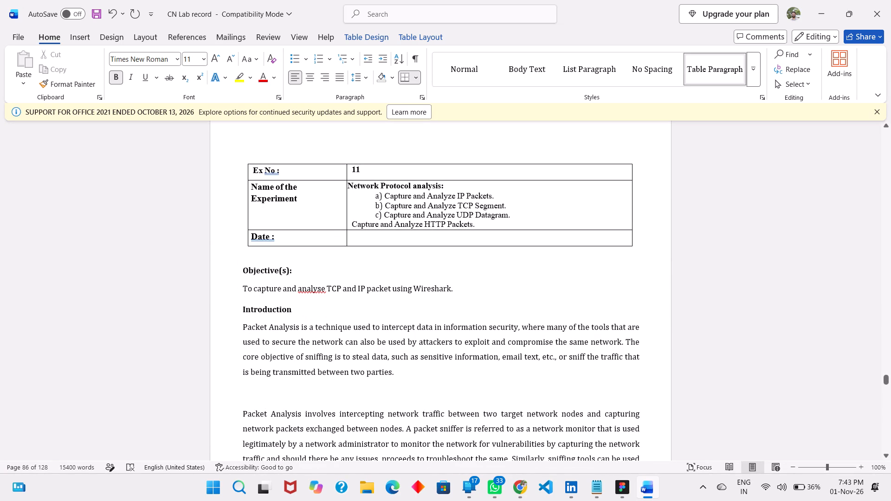
scroll(458, 255, down, 2)
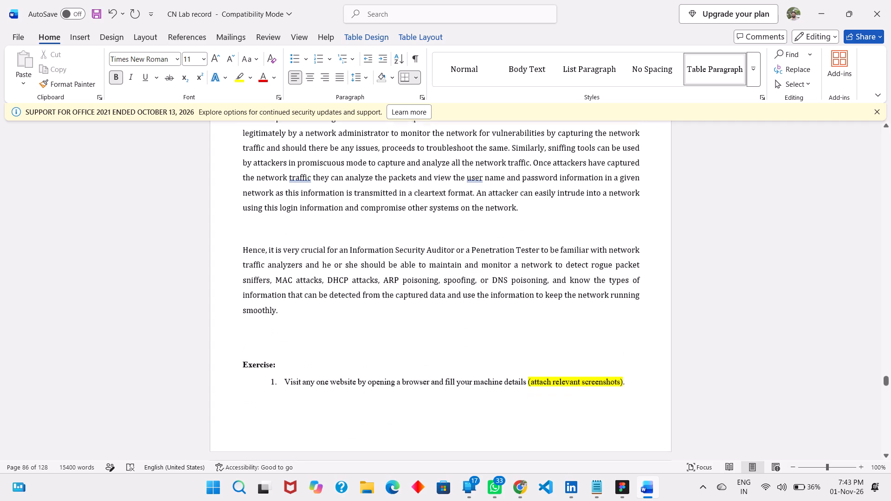
scroll(458, 255, down, 4)
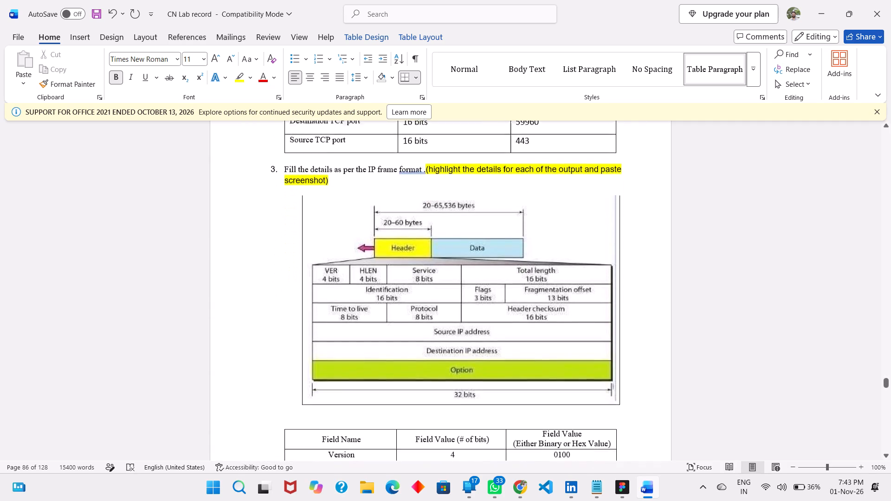
scroll(458, 255, down, 1)
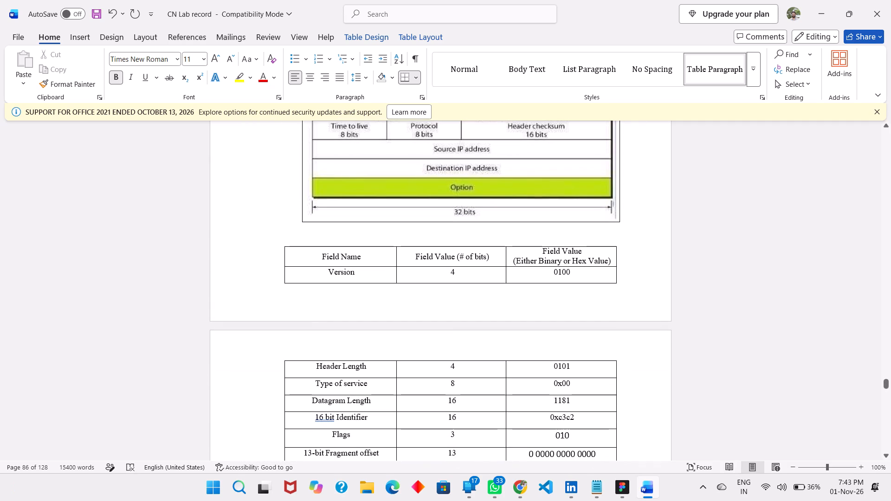
scroll(458, 255, down, 1)
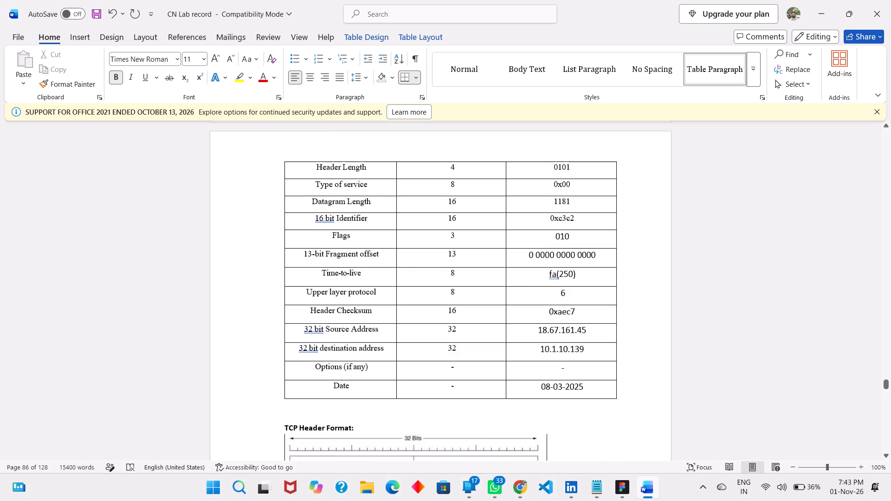
scroll(458, 255, down, 3)
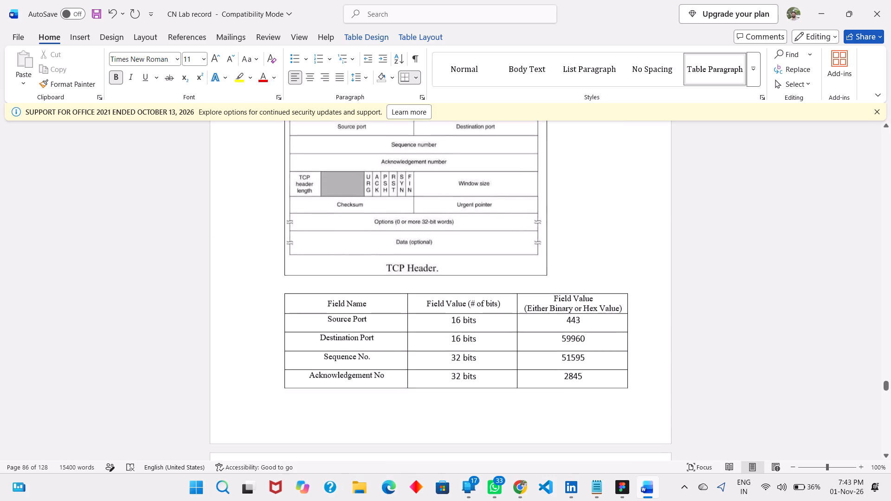
scroll(458, 255, down, 2)
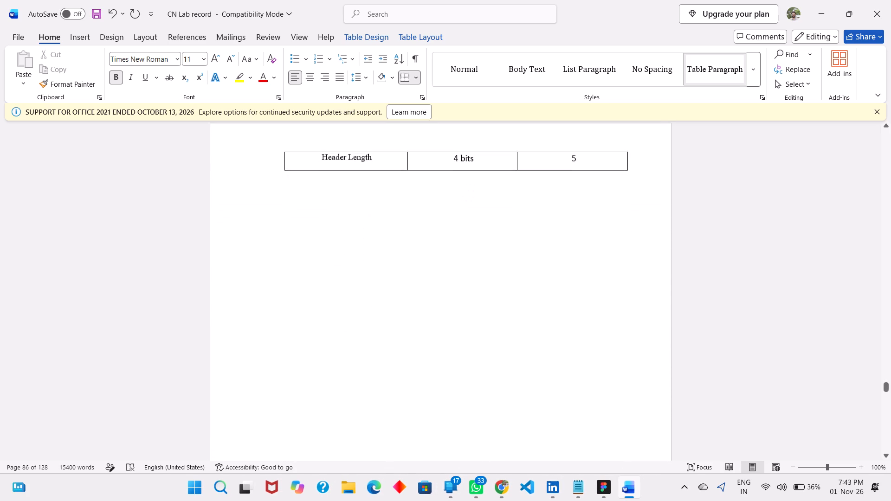
scroll(458, 255, down, 1)
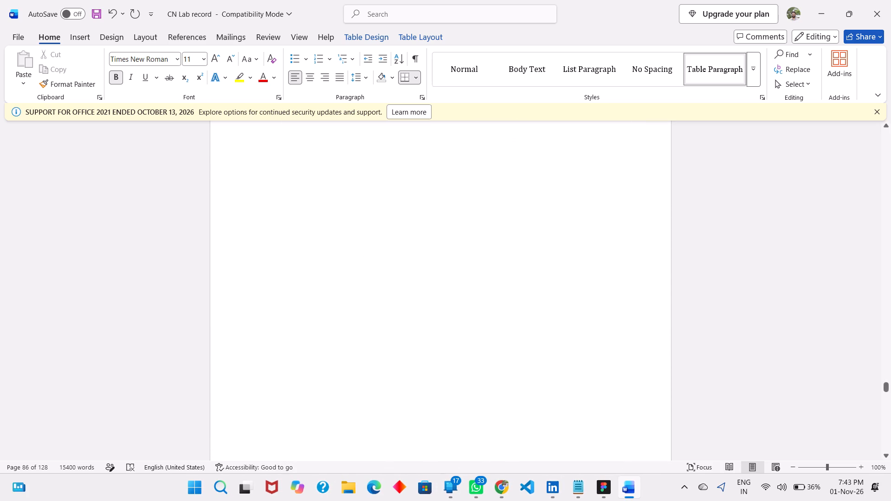
scroll(458, 255, down, 7)
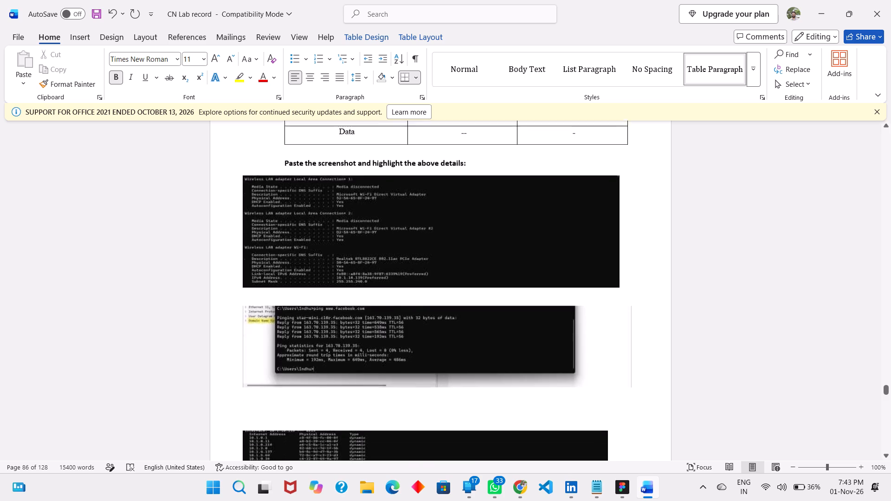
scroll(458, 255, down, 3)
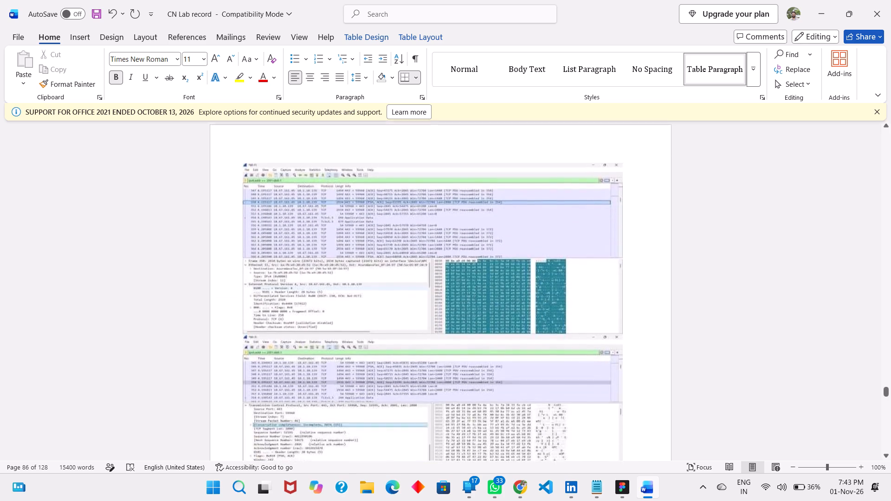
scroll(458, 255, down, 4)
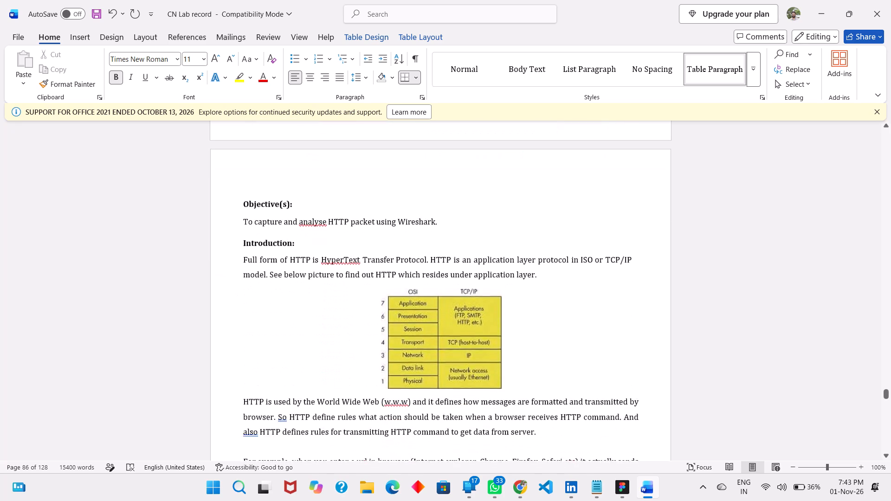
scroll(458, 255, down, 2)
scroll(458, 255, up, 2)
scroll(458, 255, down, 1)
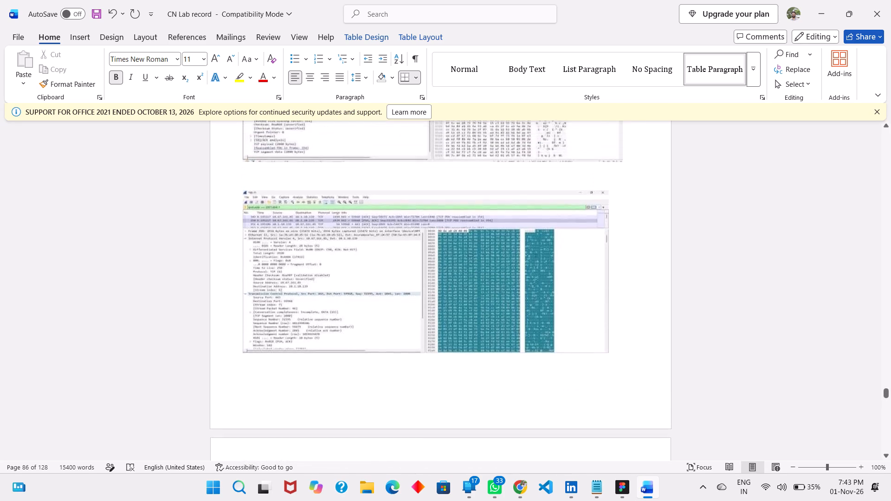
Look through the HTTP packet analysis part of Experiment 11, up to its conclusion, for leftover instruction text and blank pages.
scroll(458, 255, down, 3)
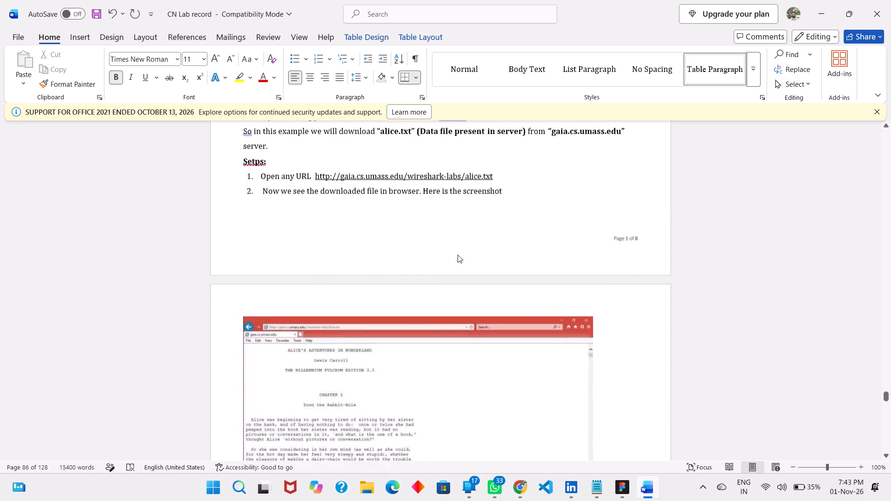
scroll(458, 255, down, 5)
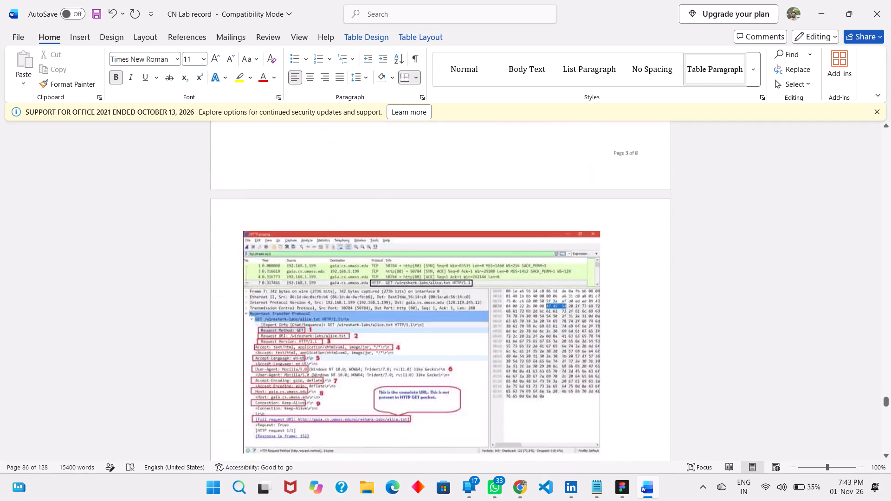
scroll(458, 255, down, 4)
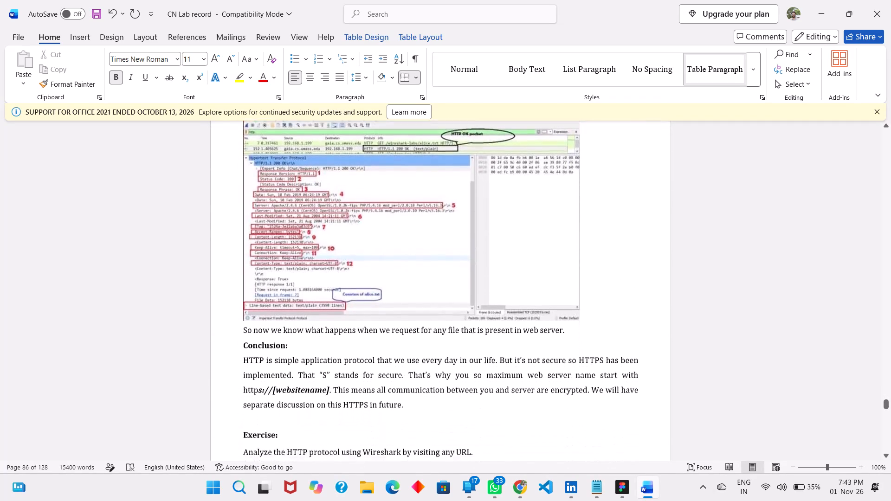
scroll(458, 255, down, 2)
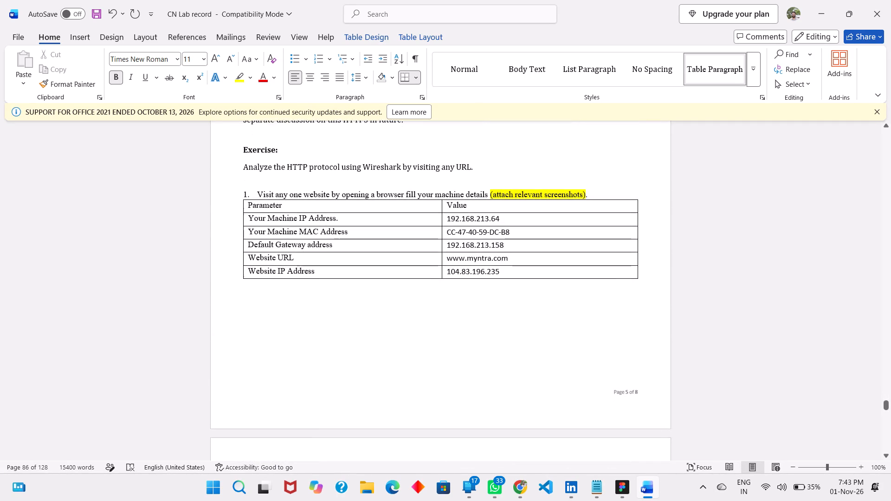
scroll(458, 255, up, 1)
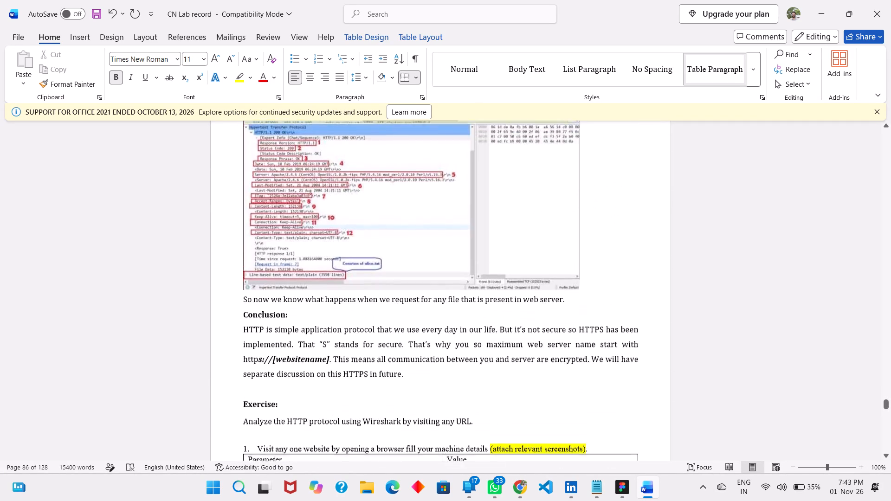
scroll(458, 255, up, 1)
scroll(458, 255, down, 1)
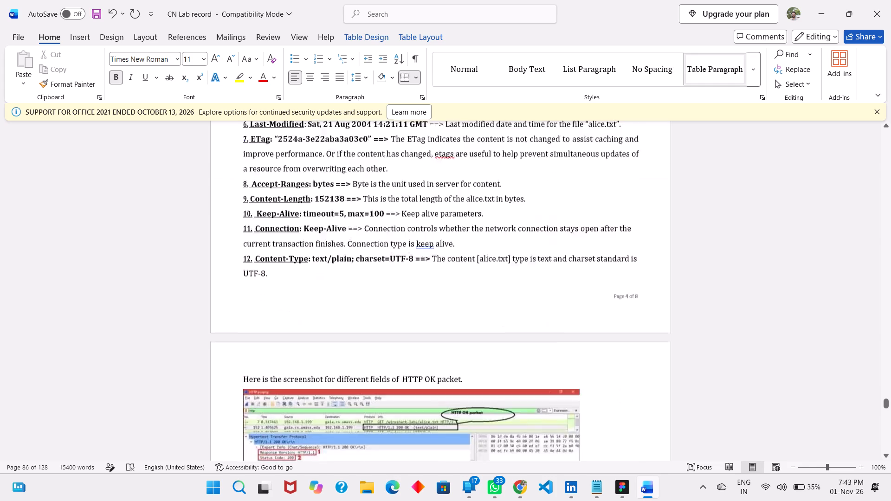
scroll(458, 255, down, 1)
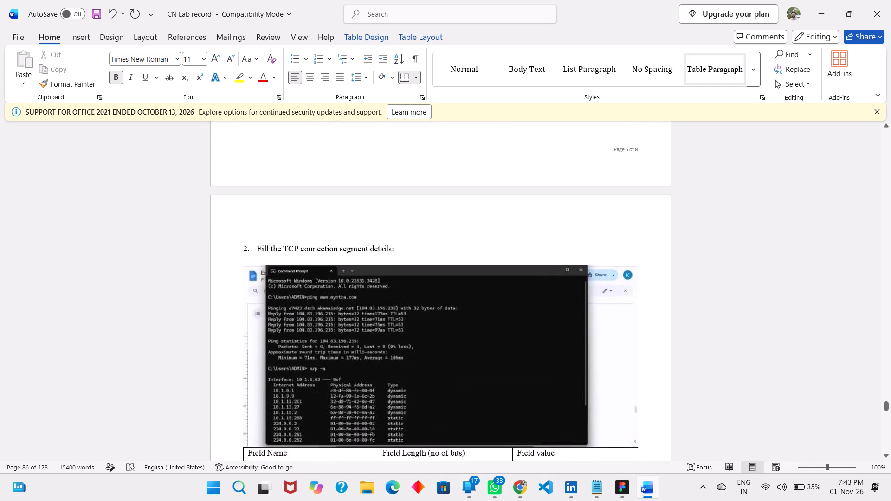
scroll(458, 255, down, 1)
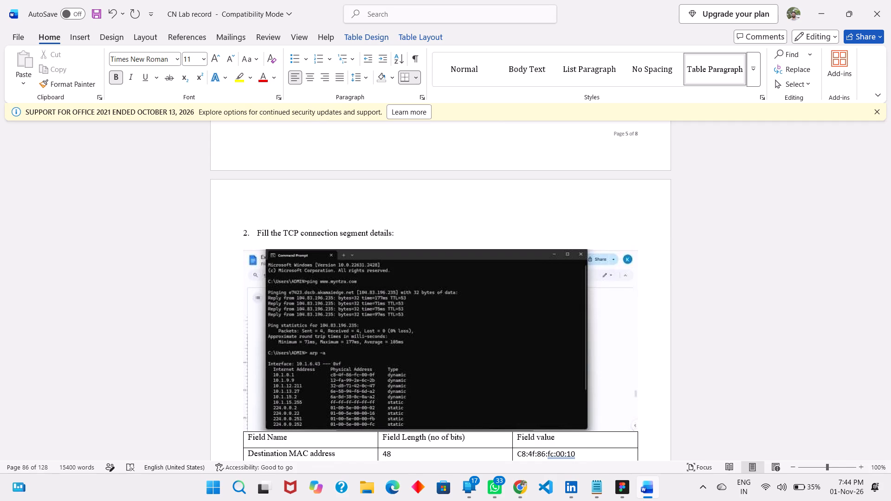
scroll(458, 255, down, 2)
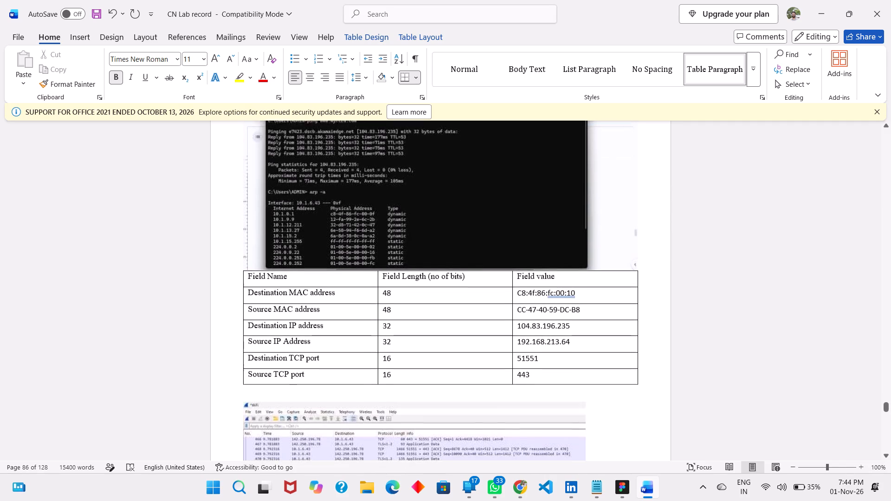
scroll(458, 255, down, 3)
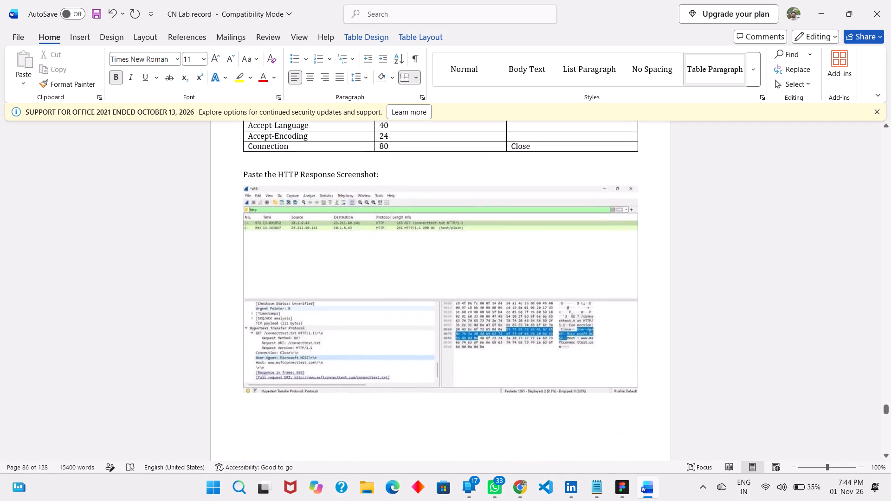
scroll(458, 255, down, 6)
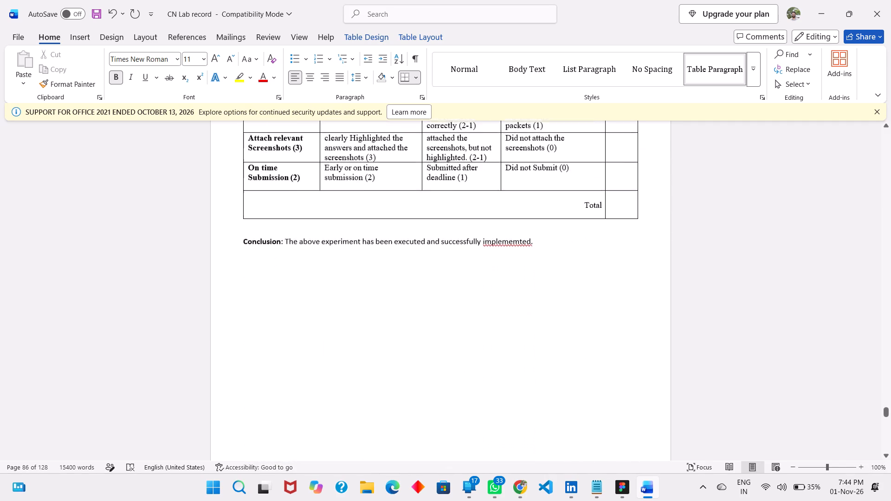
Look through the remaining DNS, FTP and email service experiments to the end of the record for student details, leftover text and blank pages.
scroll(458, 255, down, 6)
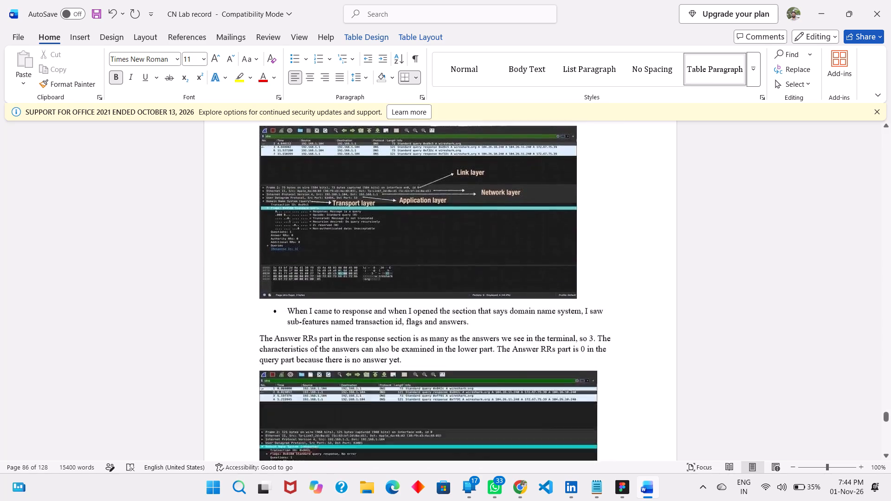
scroll(458, 255, down, 4)
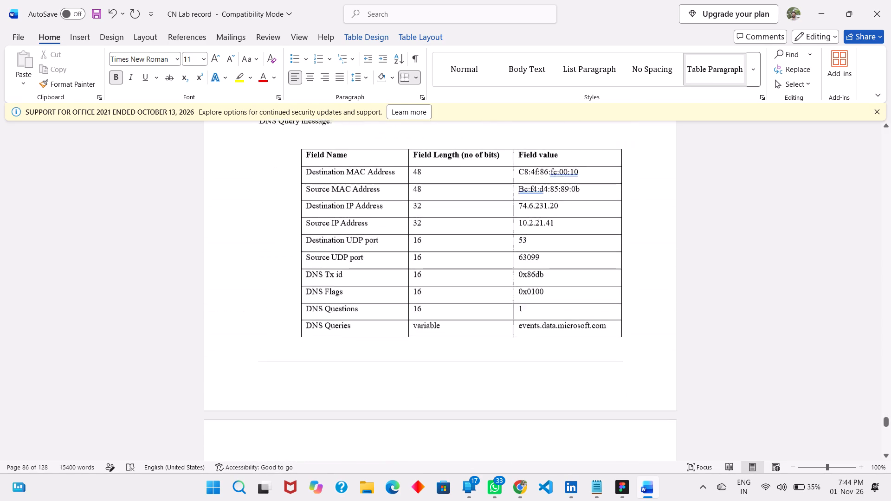
scroll(458, 255, down, 4)
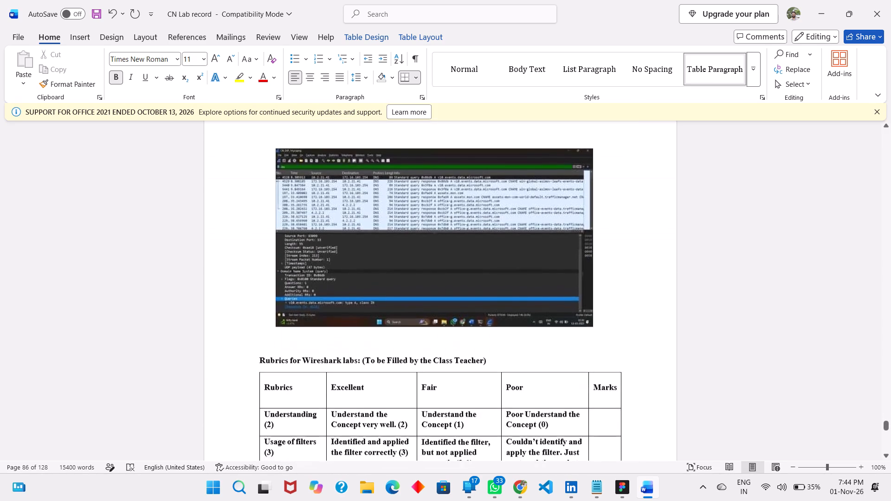
scroll(458, 255, down, 3)
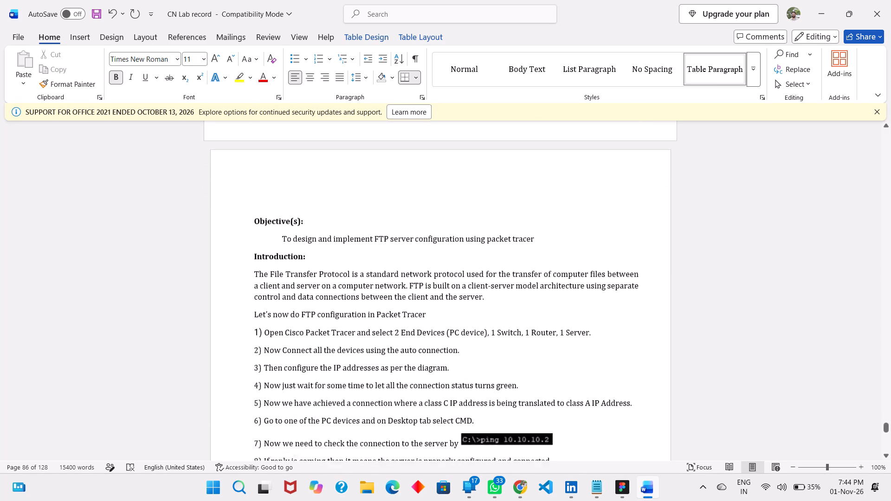
scroll(458, 255, down, 6)
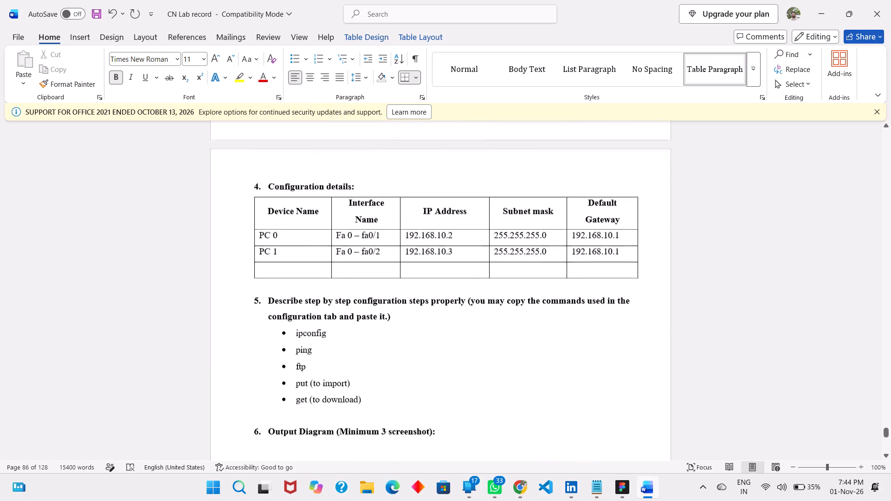
scroll(458, 255, down, 6)
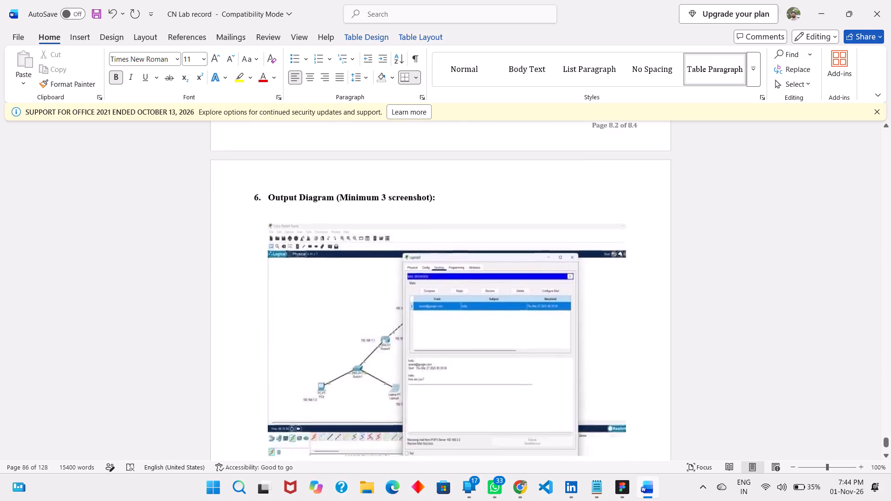
scroll(458, 255, down, 11)
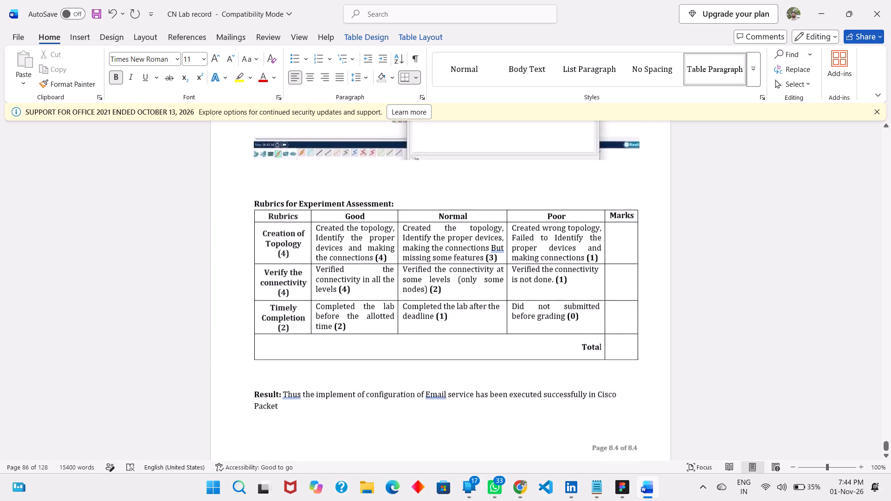
scroll(458, 255, down, 3)
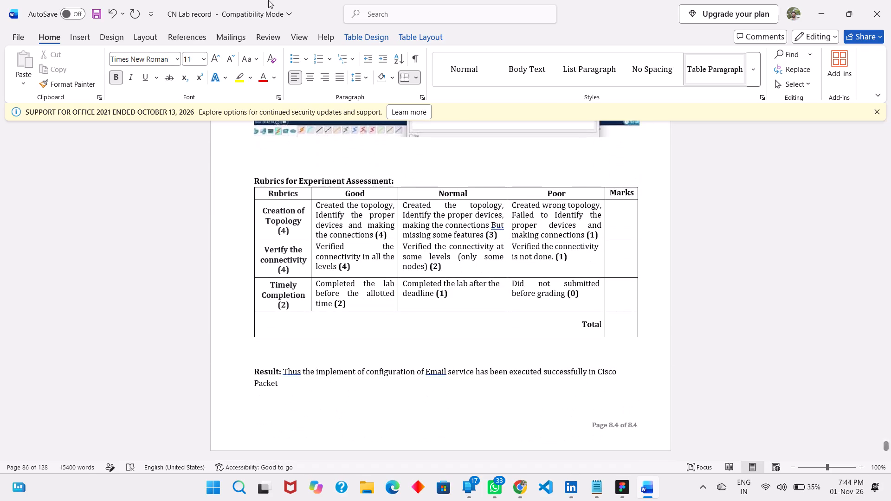
Turn on AutoSave for the CN Lab record document by uploading it to the personal OneDrive.
click(77, 14)
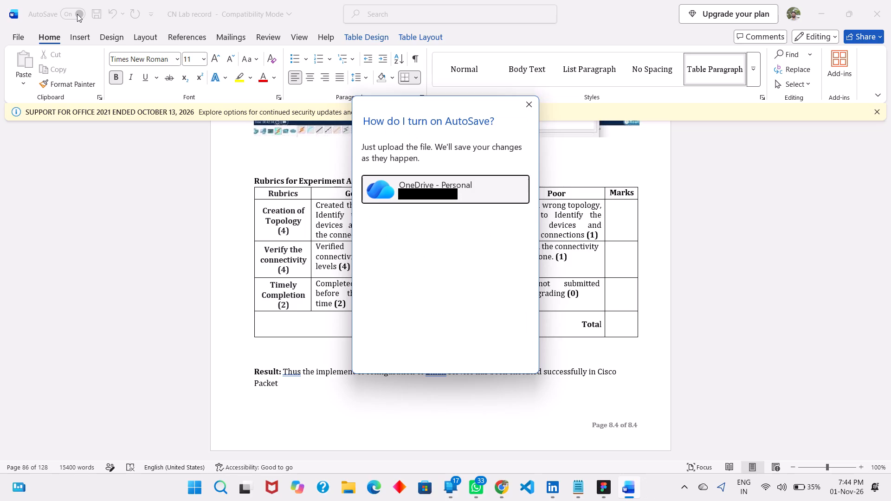
click(411, 199)
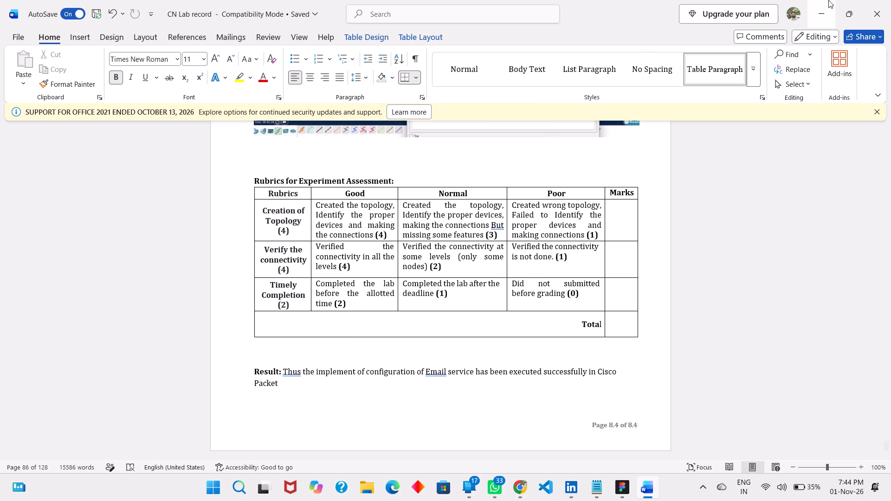
Close the CN Lab record document.
click(890, 0)
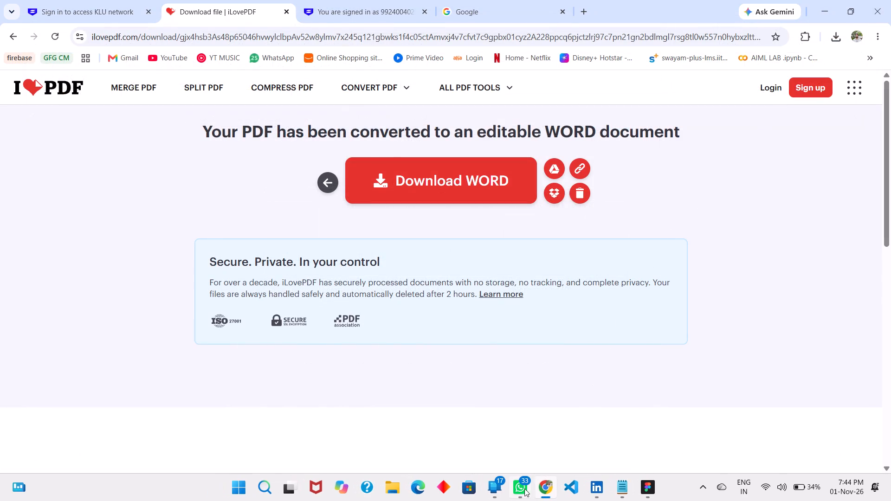
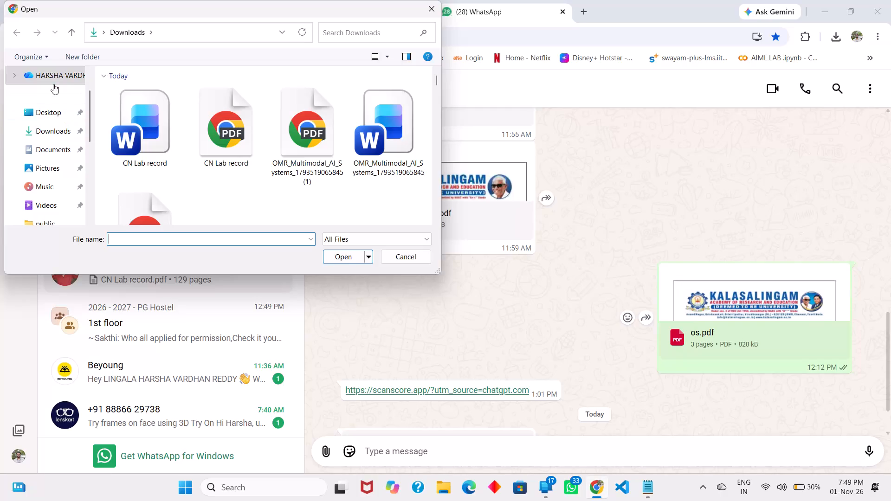
Locate the CN Lab record Word document in the personal OneDrive's Documents folder to attach it to the WhatsApp chat.
click(53, 82)
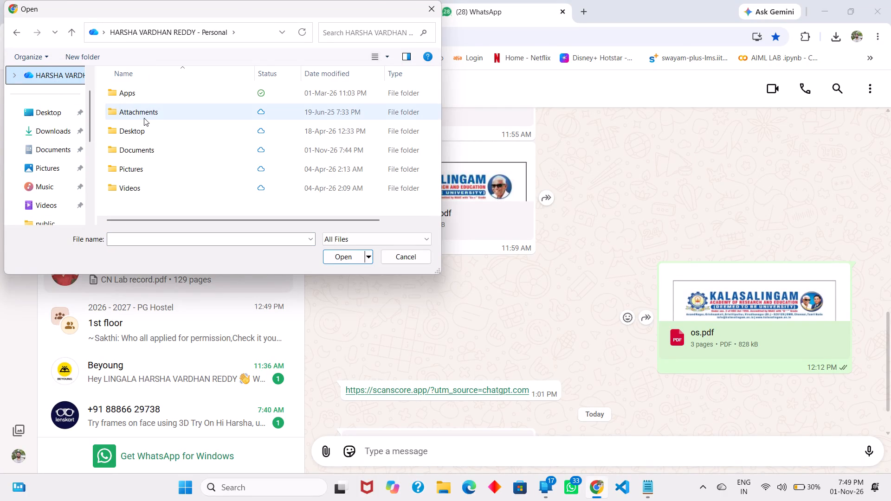
double_click(142, 146)
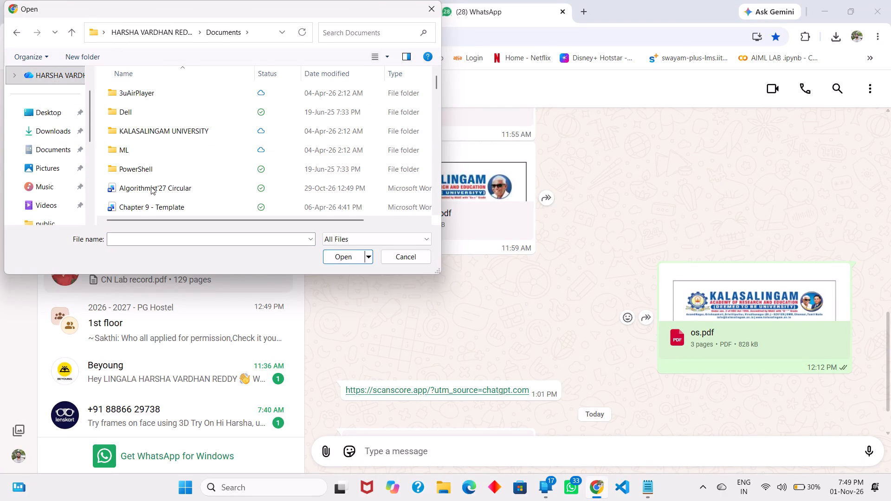
scroll(151, 186, down, 1)
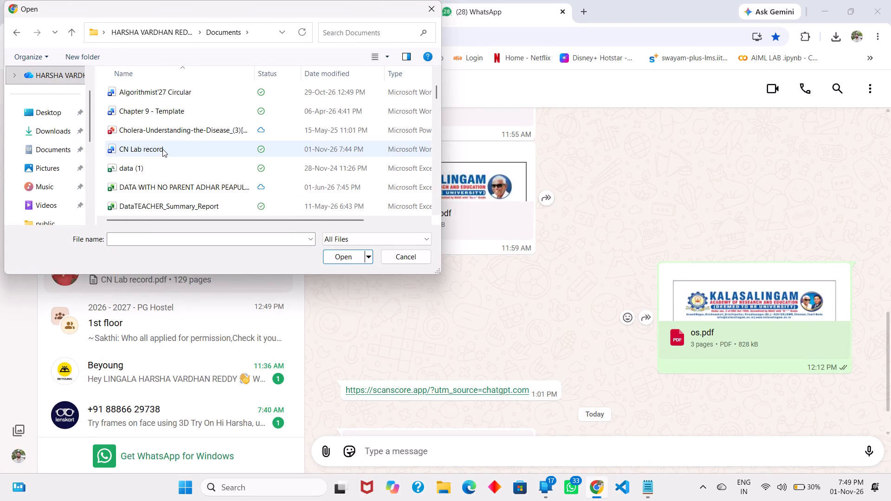
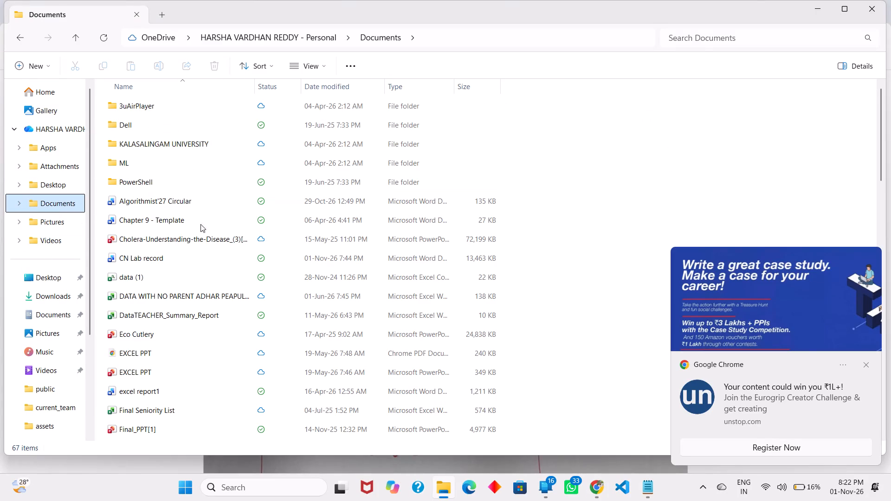
Open the CN Lab record Word document from the Documents folder of the personal OneDrive.
double_click(189, 254)
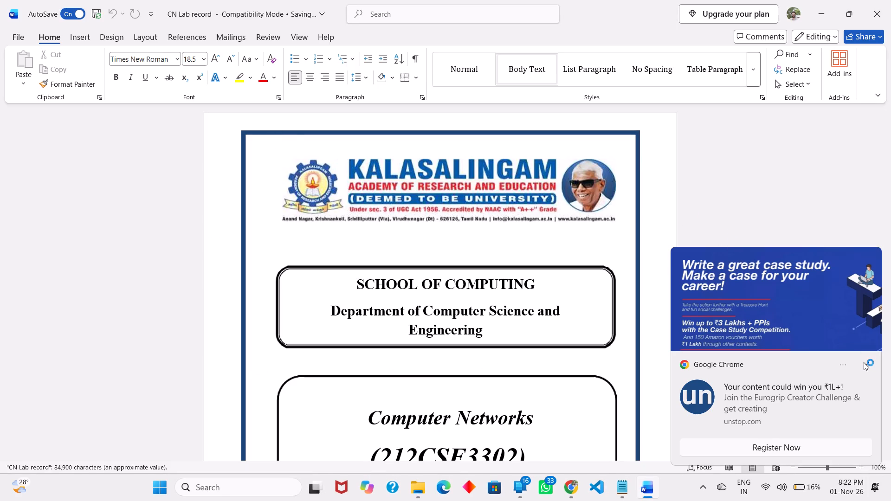
Dismiss the browser notification and review the record's cover page and experiment index through to the start of Experiment 1.
click(864, 362)
scroll(671, 339, down, 2)
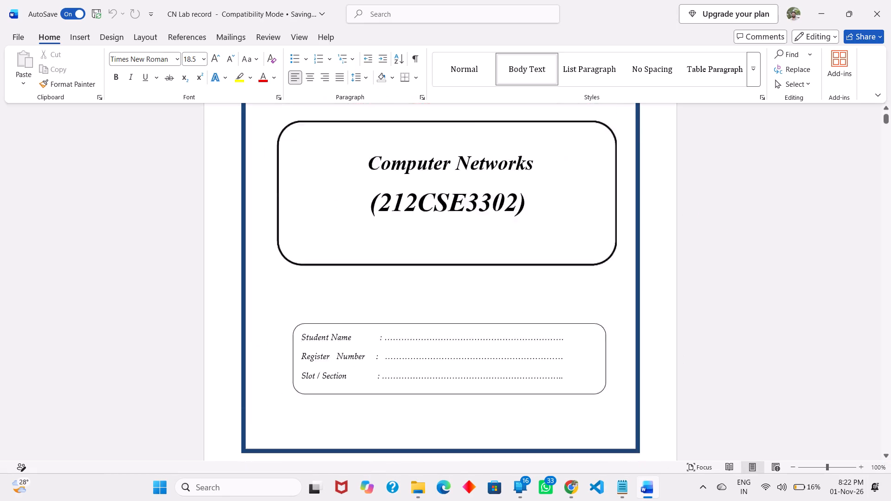
scroll(671, 339, down, 5)
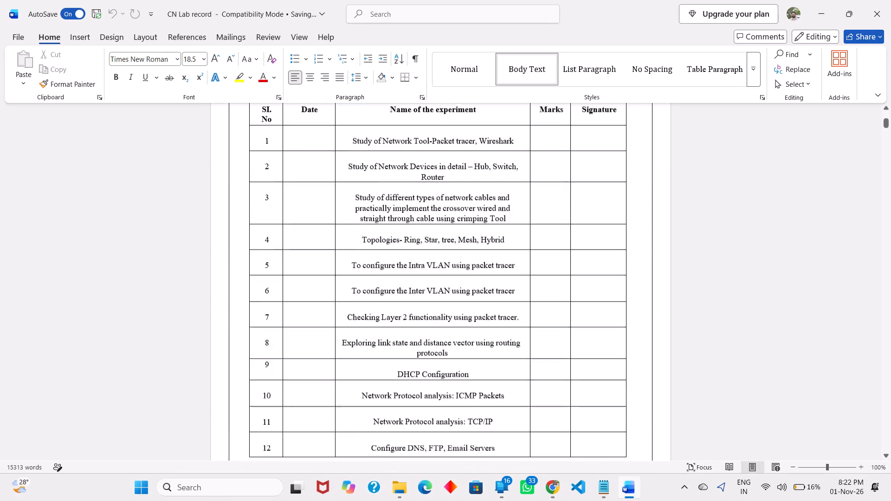
scroll(671, 339, down, 2)
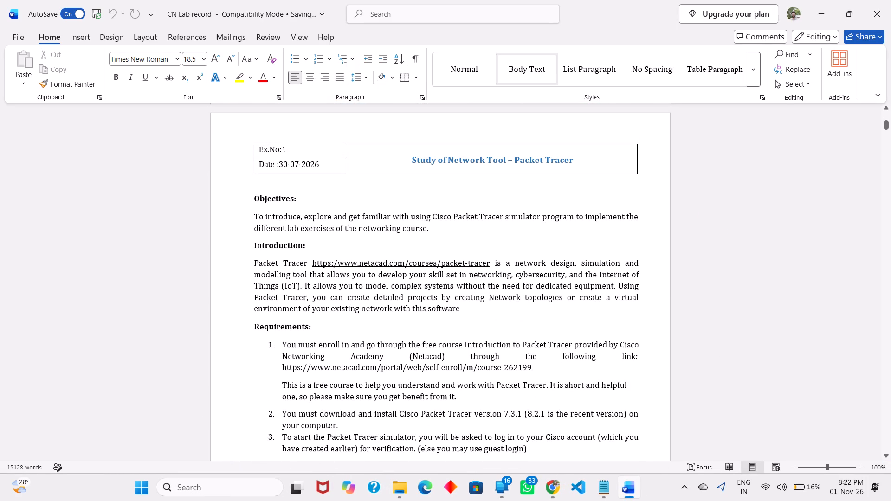
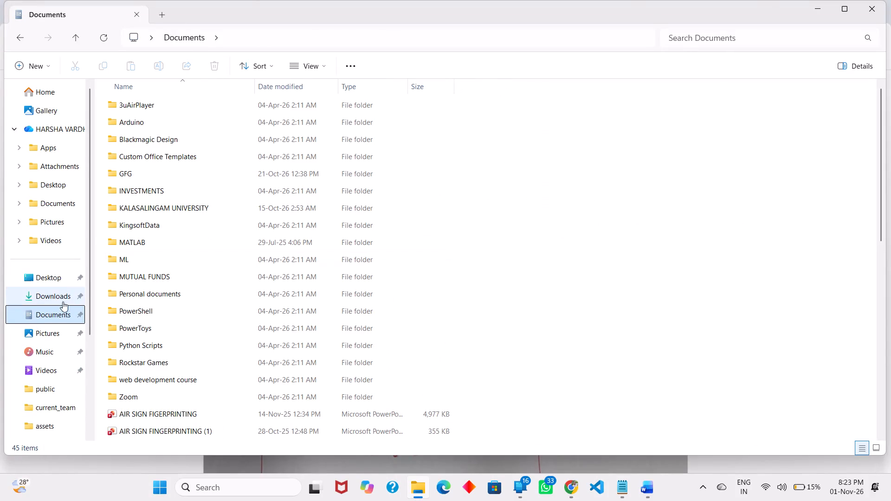
Browse the KALASALINGAM UNIVERSITY folder through 3rd Year, 5th sem and CNN to check the LAB folder's files.
double_click(175, 212)
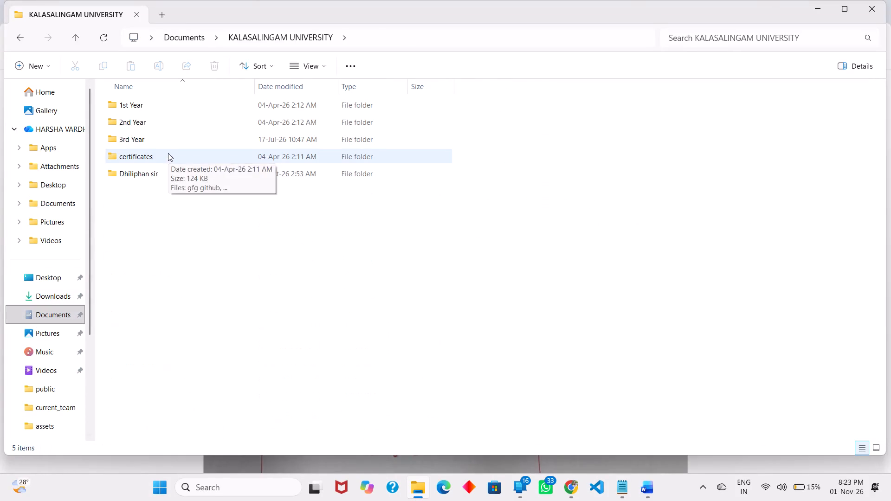
double_click(163, 145)
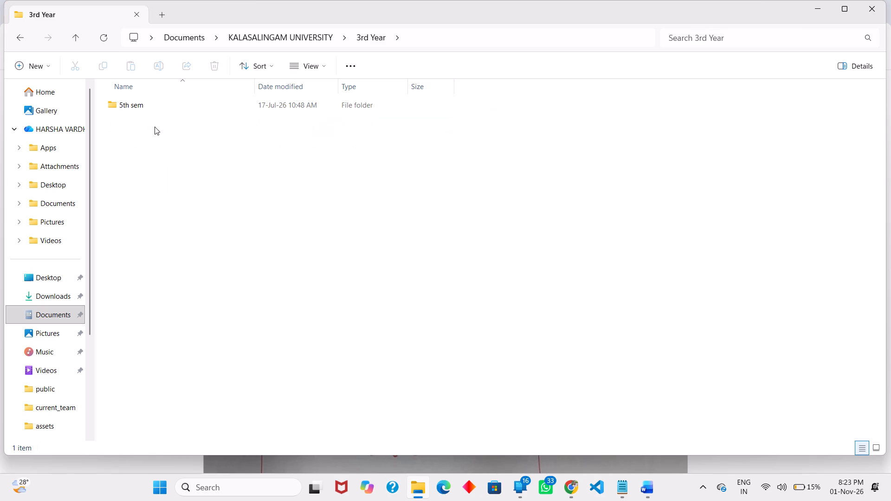
double_click(145, 110)
double_click(145, 110)
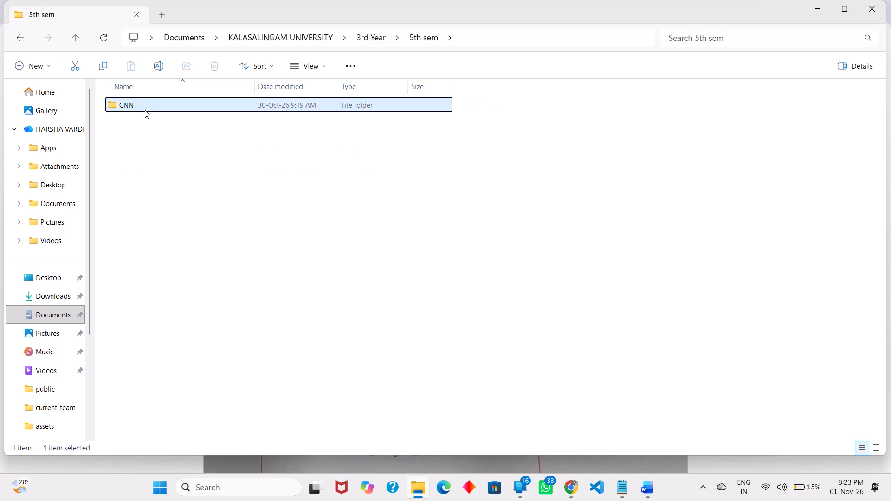
click(145, 110)
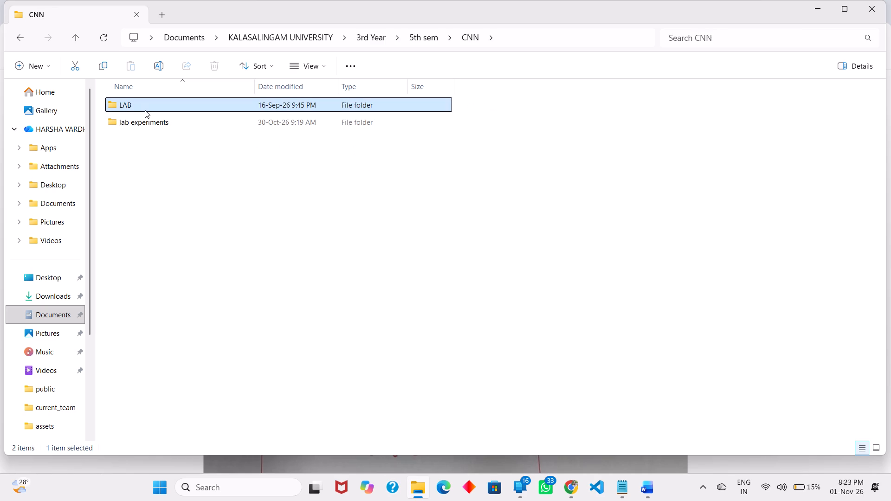
click(145, 110)
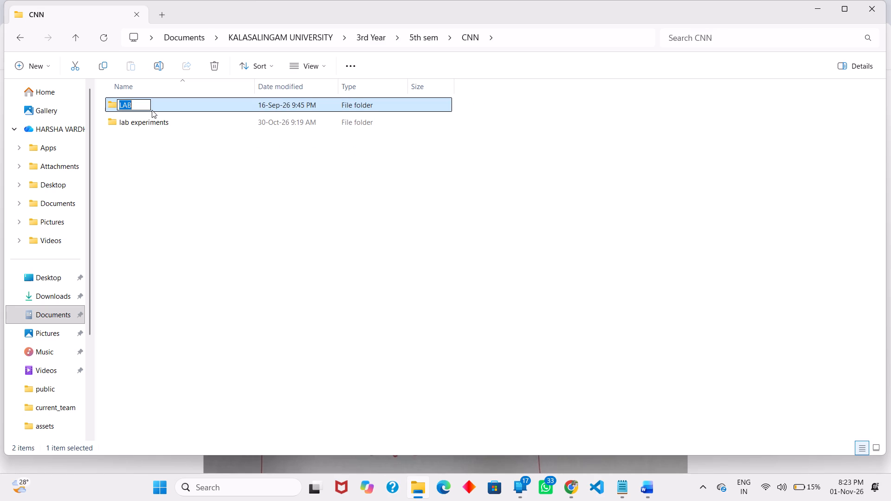
double_click(152, 110)
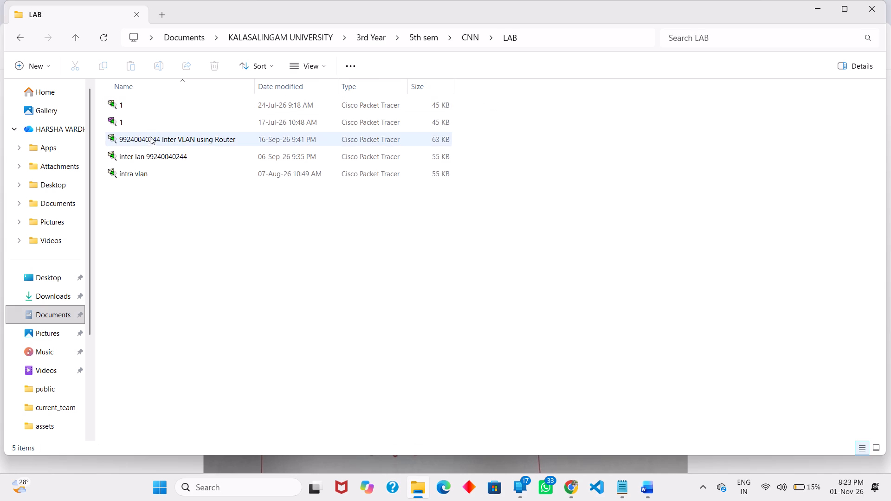
Go back to CNN and check the harpreet folder inside lab experiments for experiment files.
click(15, 31)
double_click(114, 124)
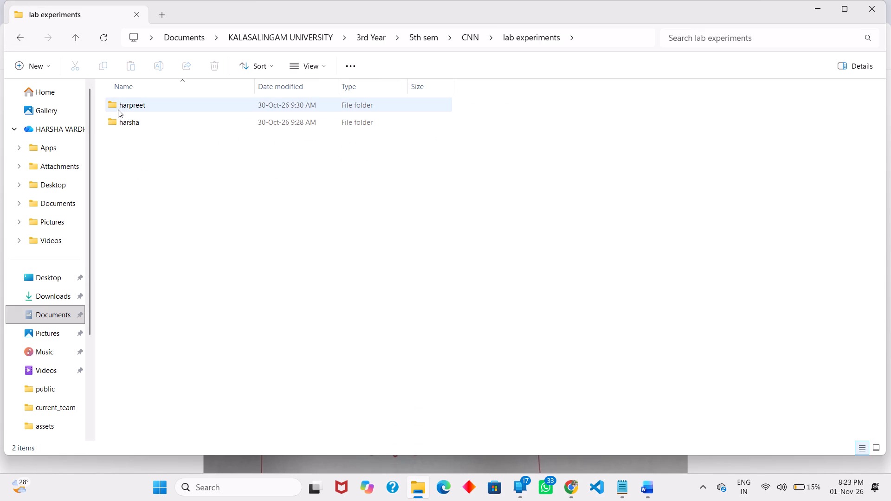
double_click(118, 109)
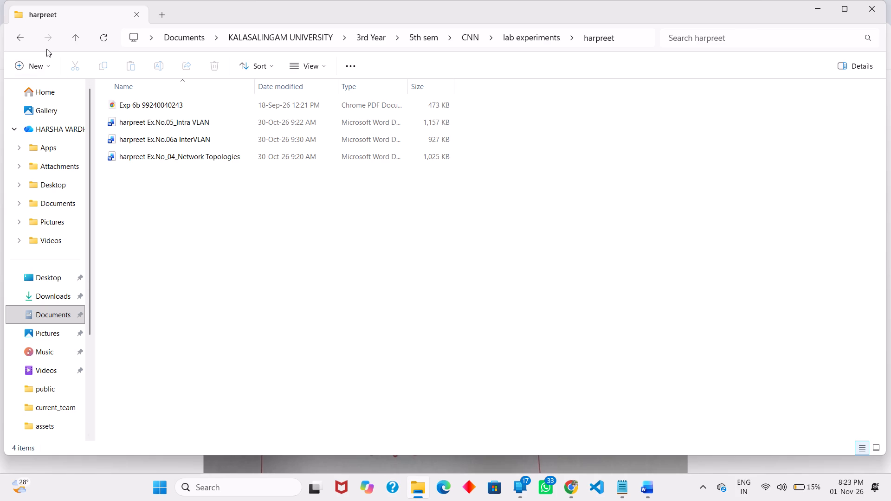
click(32, 36)
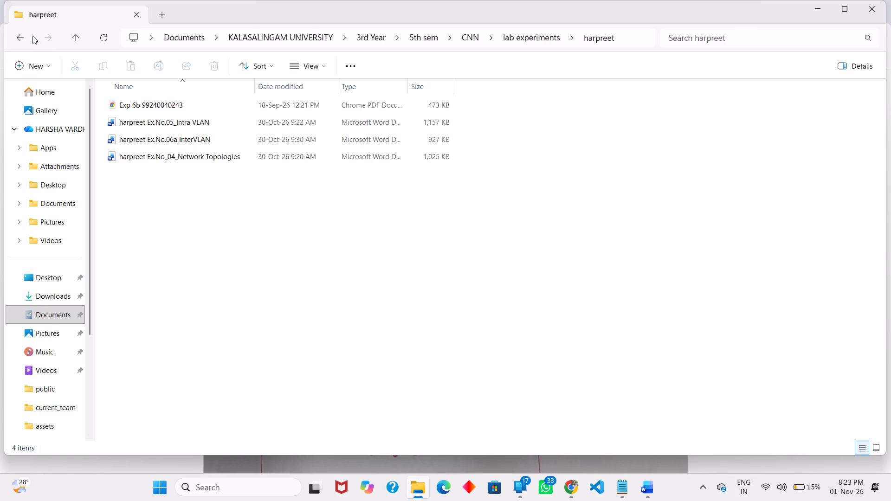
click(24, 34)
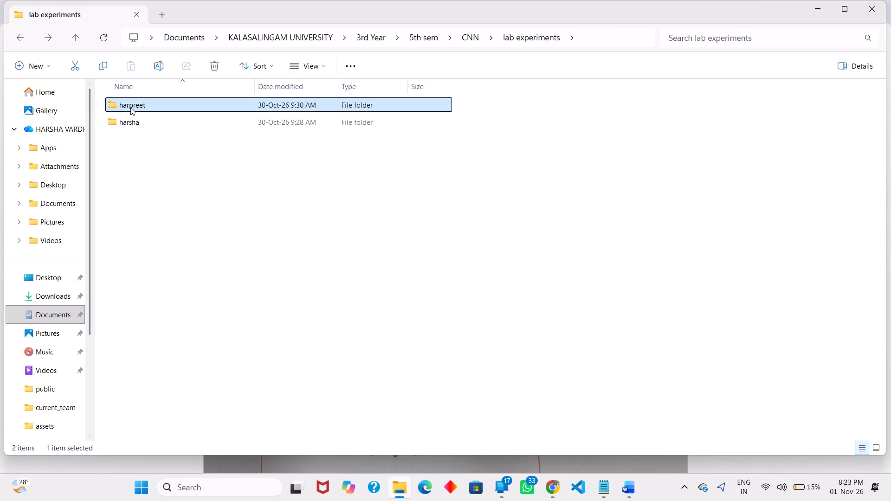
Open the Ex.No.02 PDF from the harsha folder and examine its peer-to-peer network section and network diagrams.
double_click(141, 126)
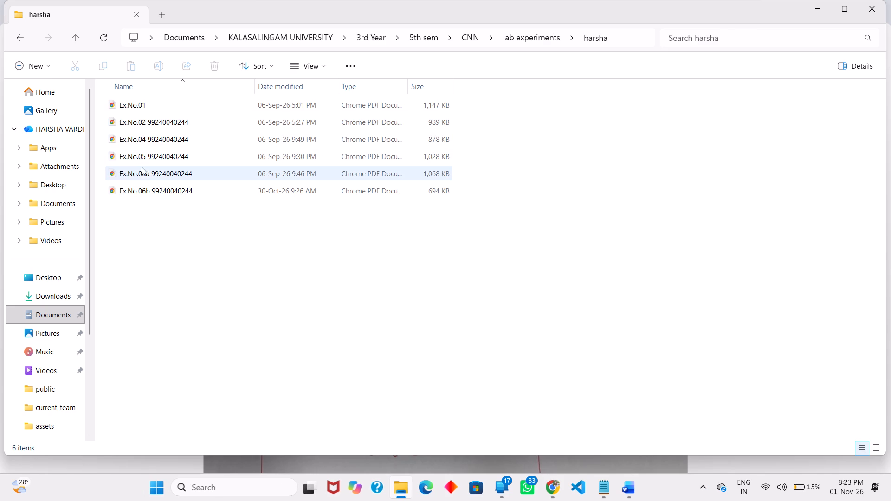
double_click(132, 122)
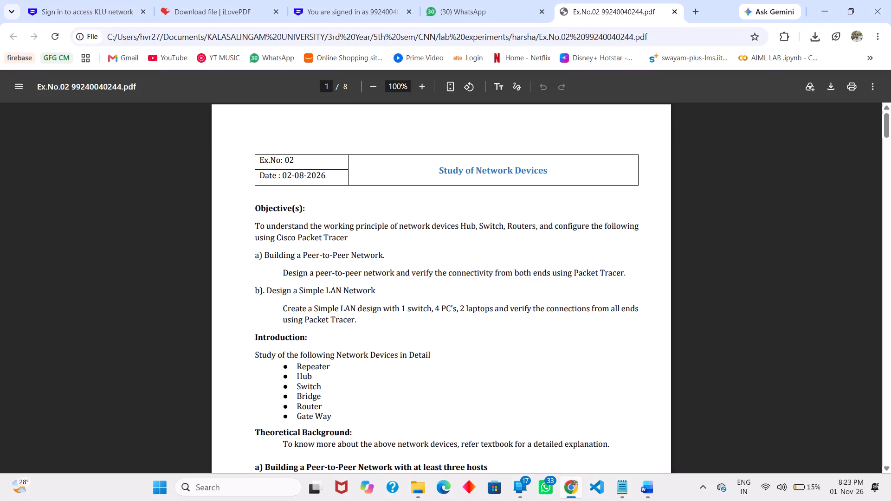
scroll(387, 280, down, 7)
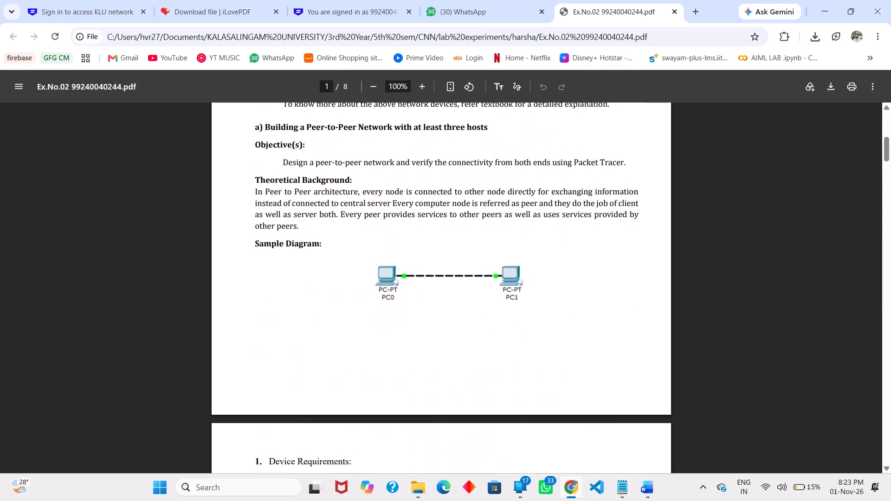
scroll(387, 280, down, 8)
key(alt+Tab)
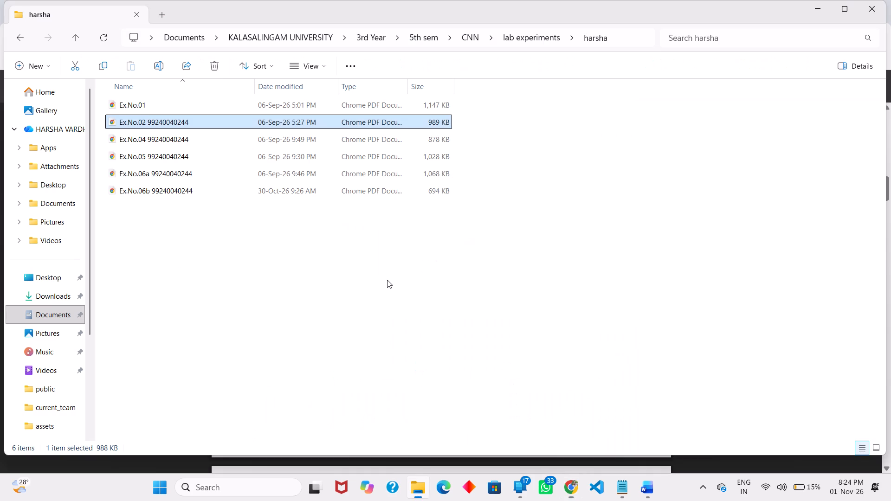
key(alt+Tab)
scroll(387, 280, up, 1)
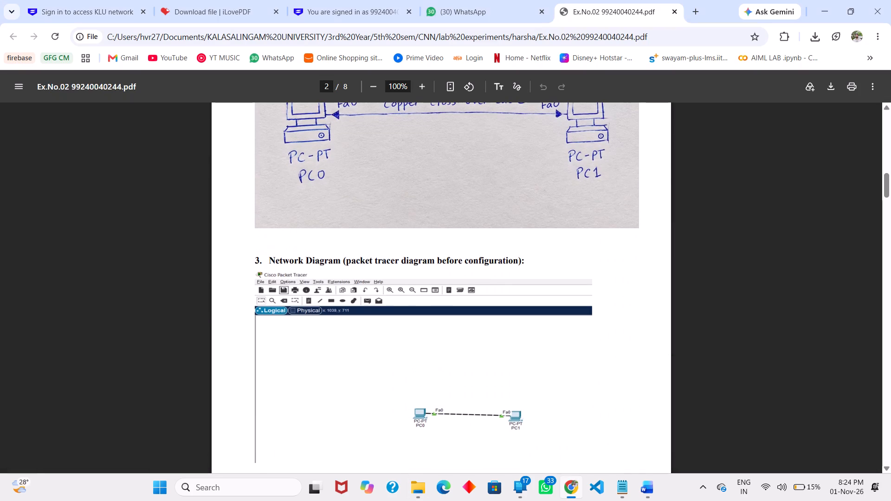
scroll(387, 280, up, 2)
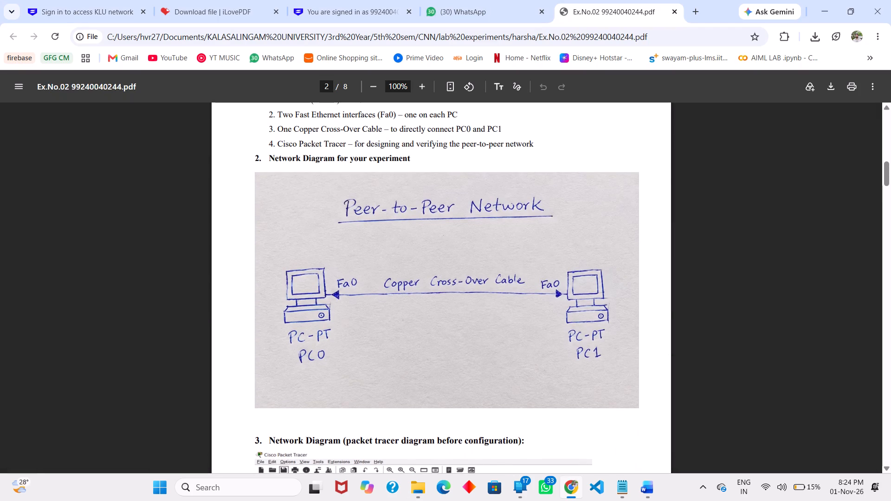
Switch to the CN Lab record document in Word.
key(alt+Tab)
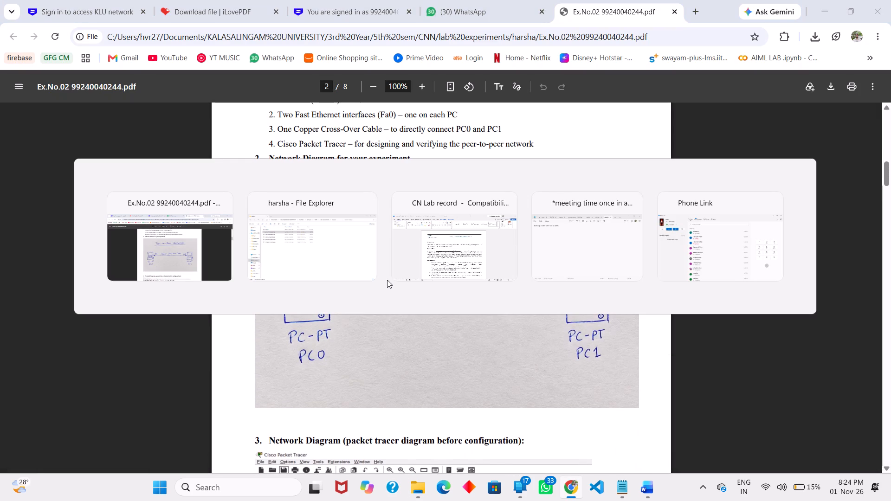
key(alt+Tab)
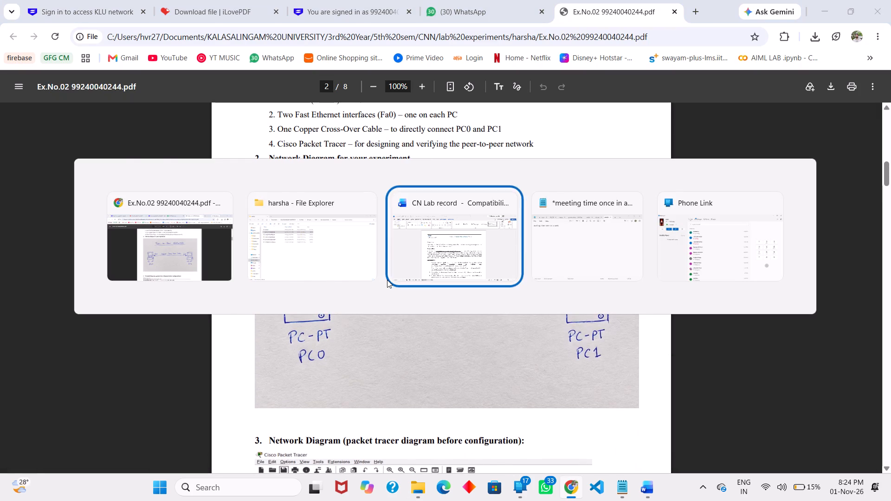
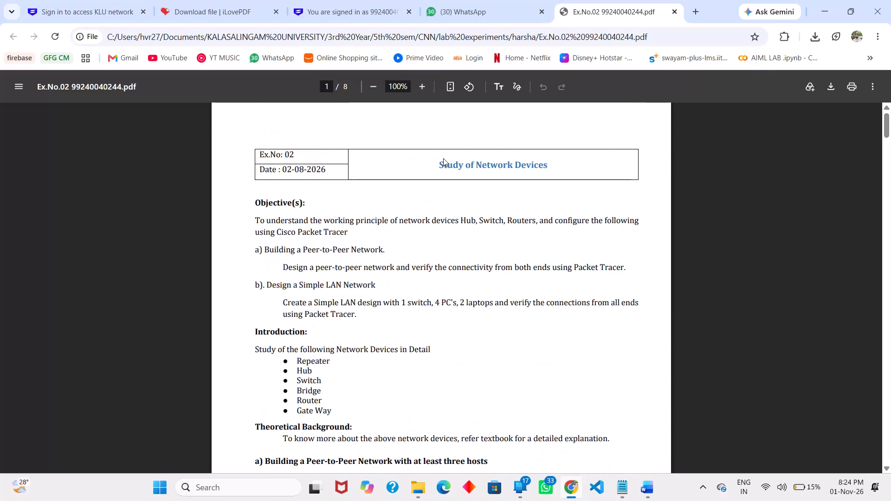
Compare the first page of the Ex.No.02 PDF in Chrome with the CN Lab record document in Word.
key(alt+Tab)
key(alt+Tab)
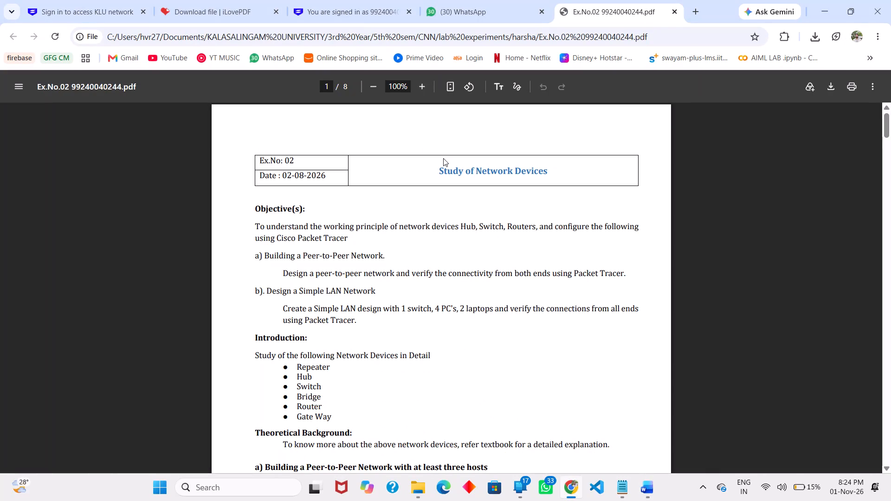
key(alt+Tab)
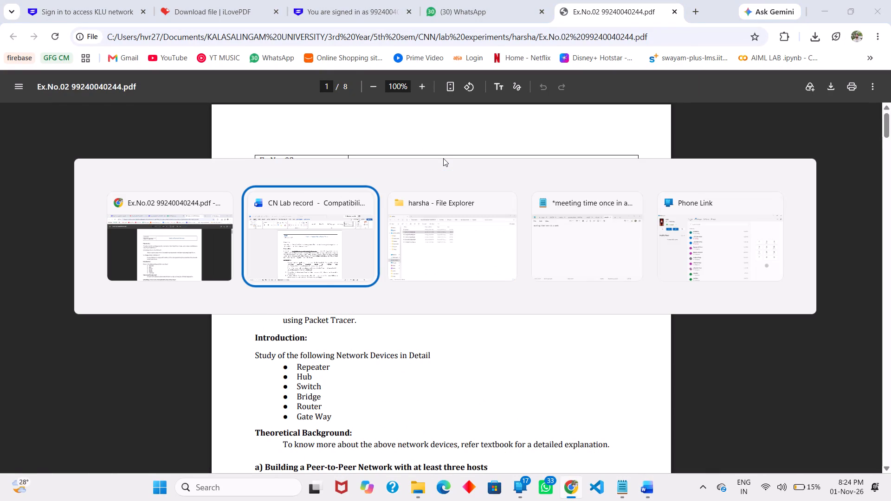
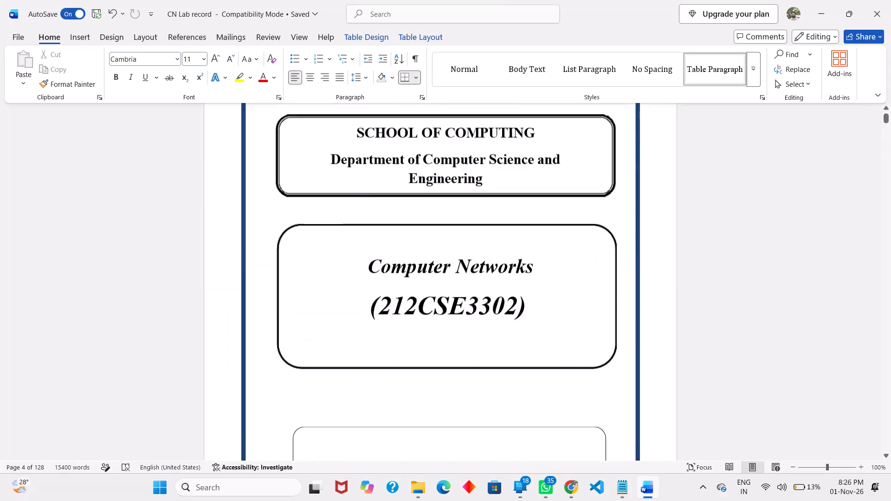
Review the lab record's opening pages, from the cover, bonafide certificate and experiment index through to the Ex.No:1 Packet Tracer pages.
scroll(439, 216, up, 6)
scroll(439, 216, down, 3)
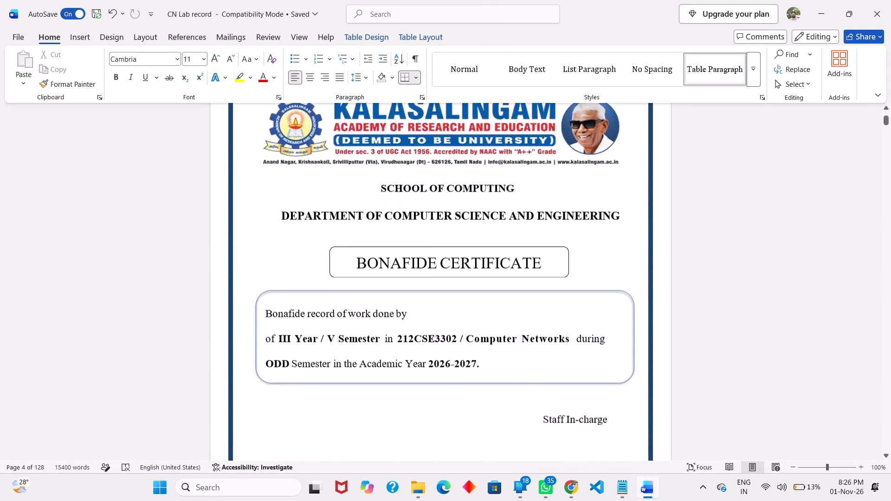
scroll(439, 216, down, 7)
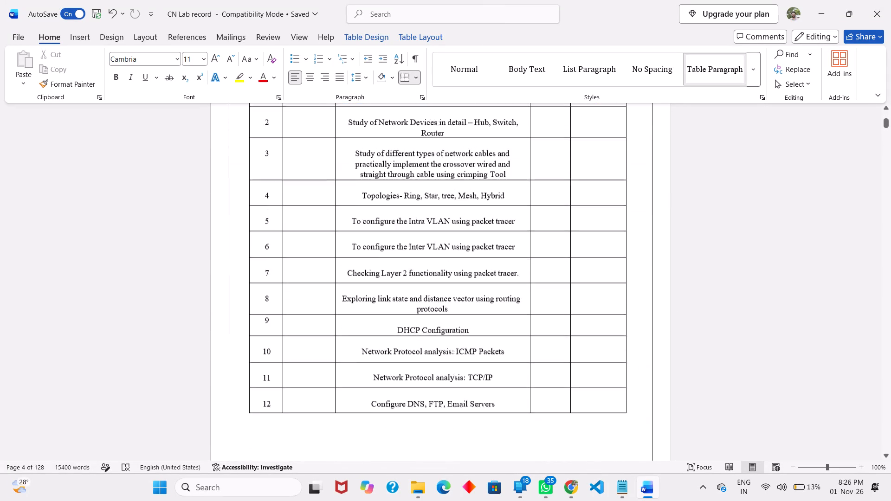
scroll(439, 216, down, 2)
scroll(421, 147, down, 1)
scroll(421, 147, up, 3)
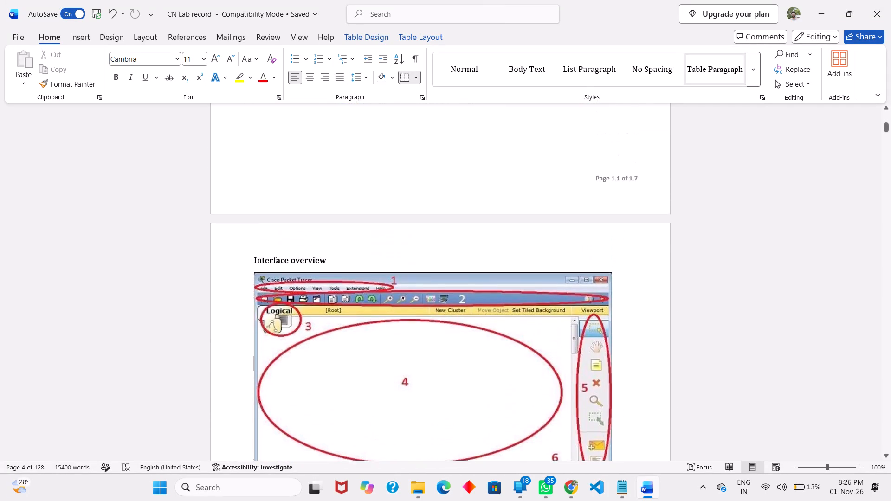
scroll(421, 147, up, 4)
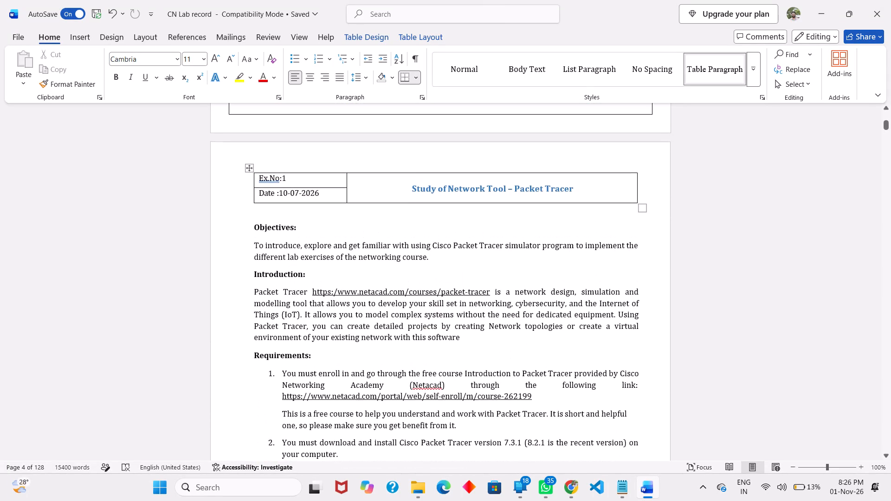
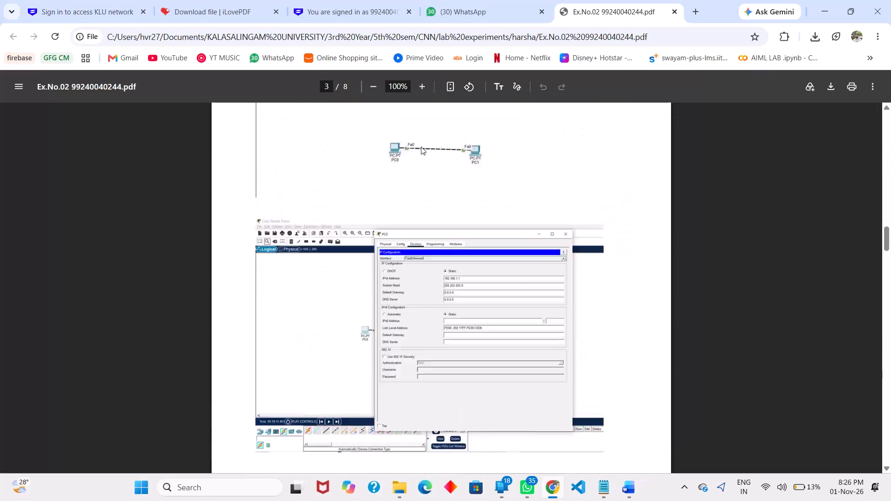
Review the Ex.No.02 PDF in Chrome from its network configuration screenshots to the conclusion and assessment rubrics.
scroll(421, 147, up, 20)
scroll(421, 147, up, 7)
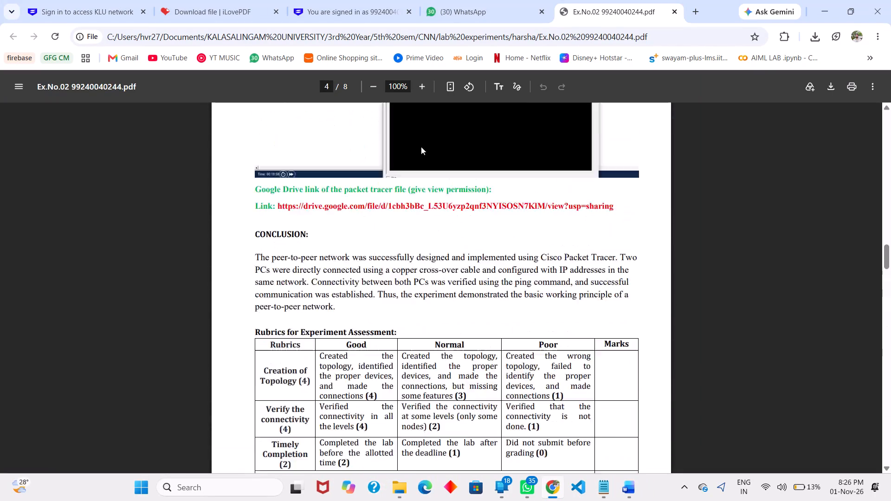
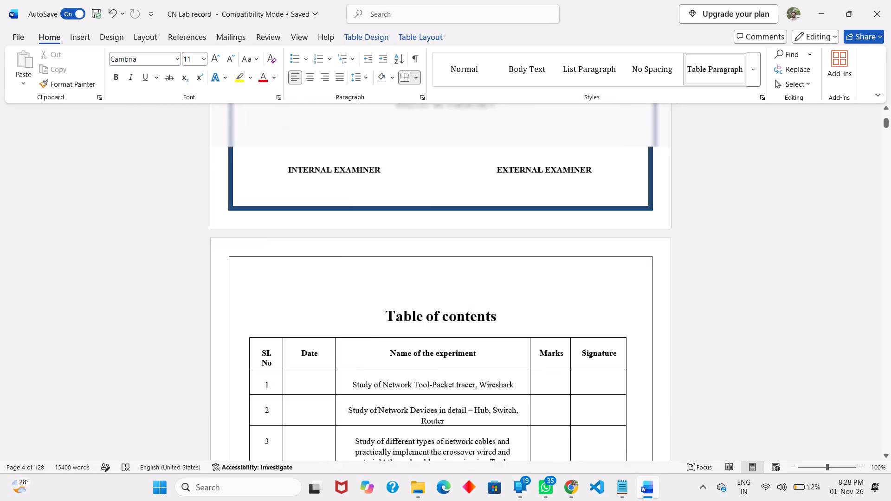
Skim the lab record from the table of contents to the screenshots near its end, and return to the cover page.
scroll(369, 203, down, 11)
scroll(369, 203, down, 20)
scroll(369, 203, down, 20)
scroll(369, 203, down, 20)
scroll(369, 203, down, 15)
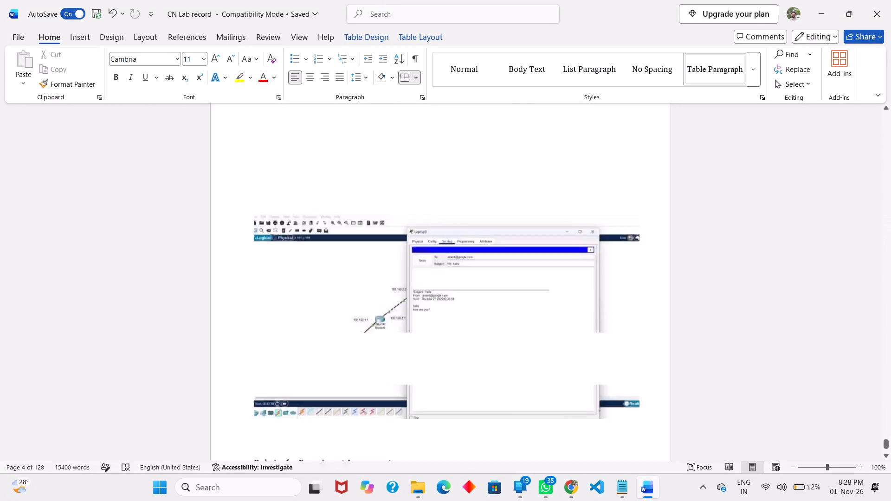
scroll(369, 203, down, 20)
scroll(369, 203, down, 20)
scroll(369, 203, down, 20)
scroll(369, 203, up, 20)
scroll(369, 203, up, 20)
scroll(369, 203, up, 11)
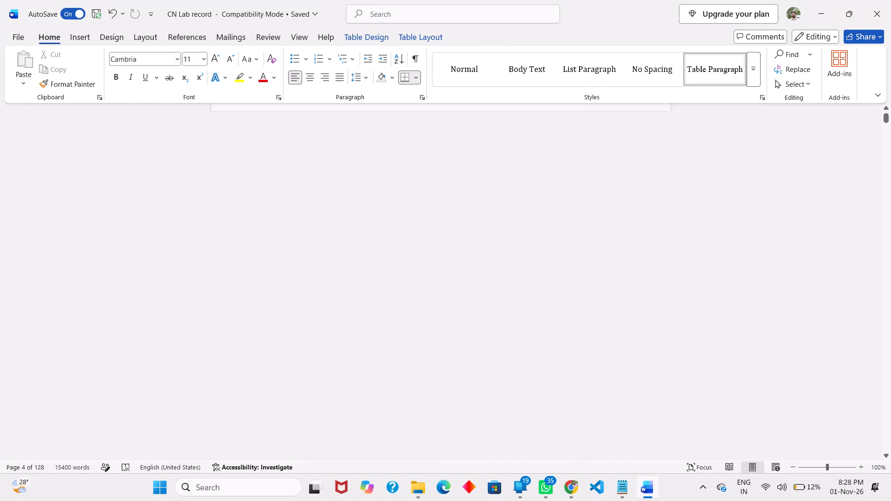
scroll(369, 203, up, 5)
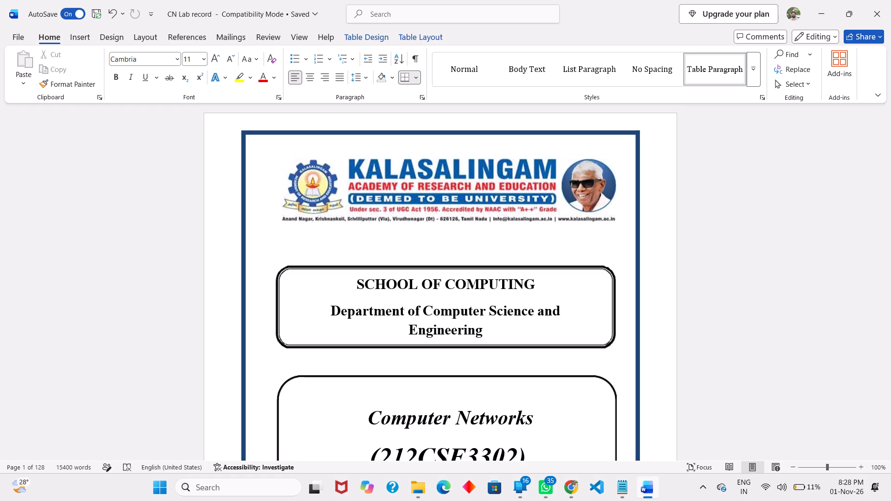
Review the lab record's closing pages, from the Email server section back through the FTP server configuration to the DNS packet table.
scroll(369, 203, down, 20)
scroll(369, 203, down, 20)
scroll(369, 203, down, 20)
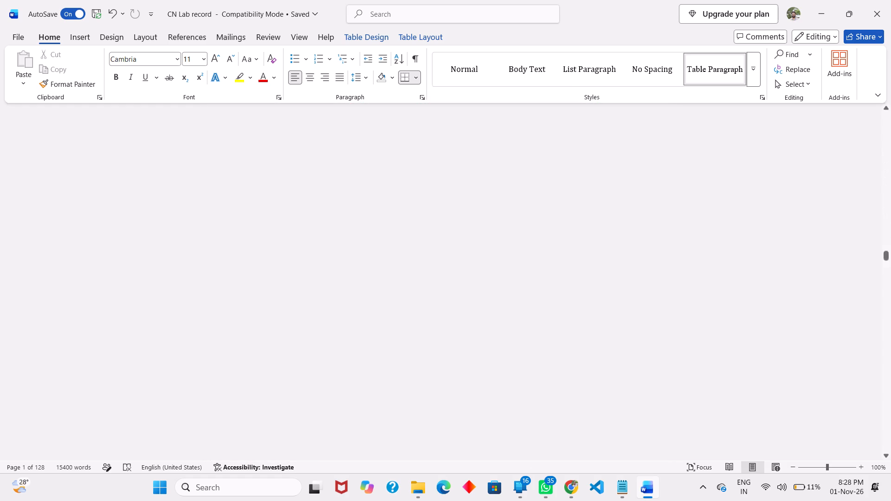
scroll(369, 203, down, 20)
scroll(369, 203, down, 20)
scroll(369, 203, down, 20)
scroll(369, 203, down, 1)
scroll(369, 203, up, 2)
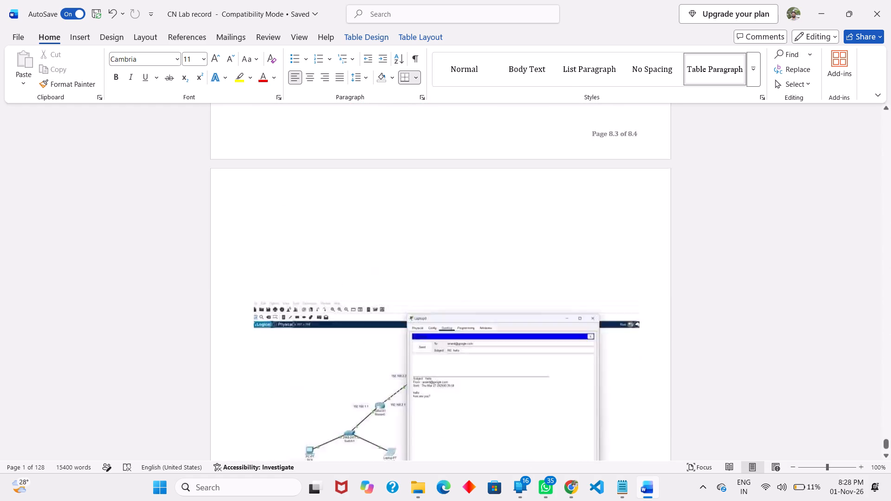
scroll(373, 296, up, 4)
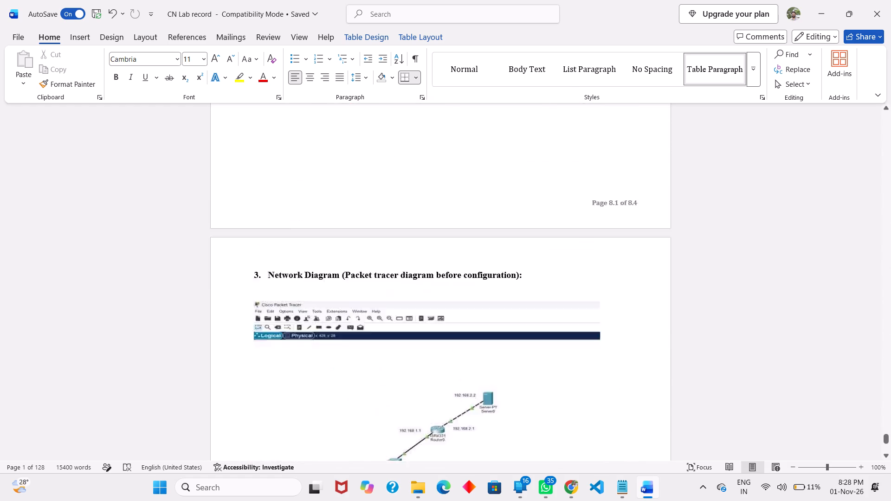
scroll(373, 296, up, 4)
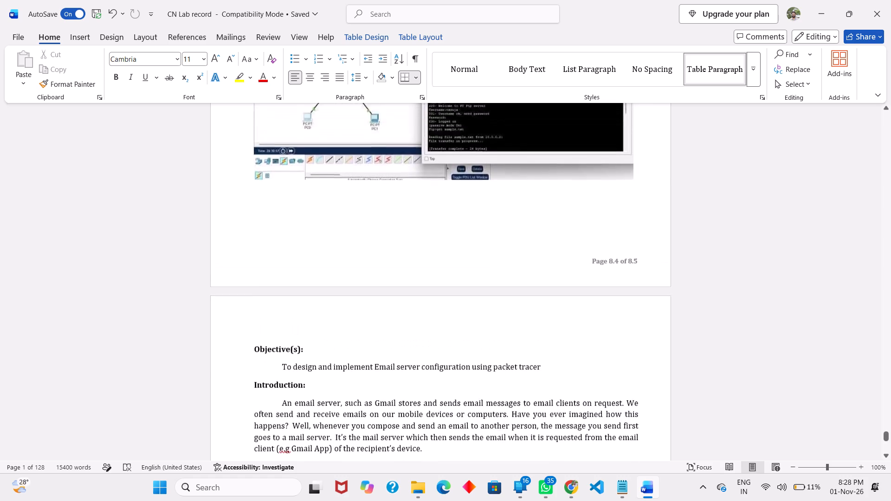
scroll(373, 296, up, 4)
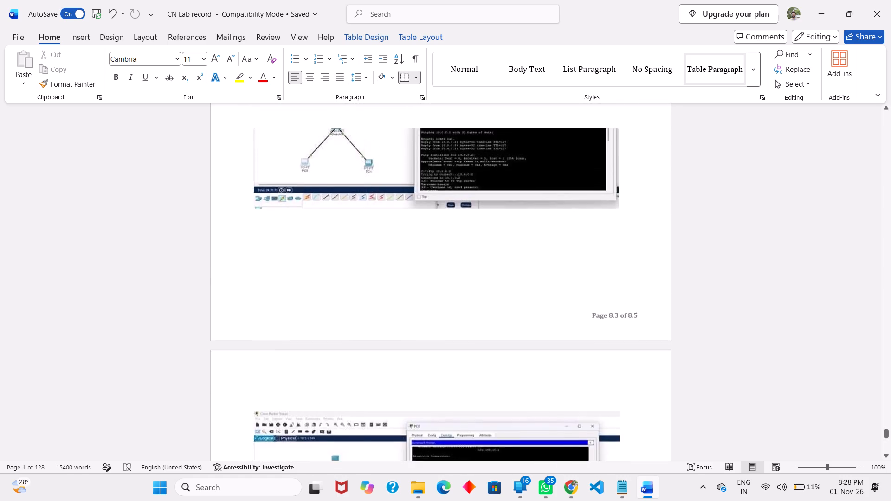
scroll(373, 296, up, 4)
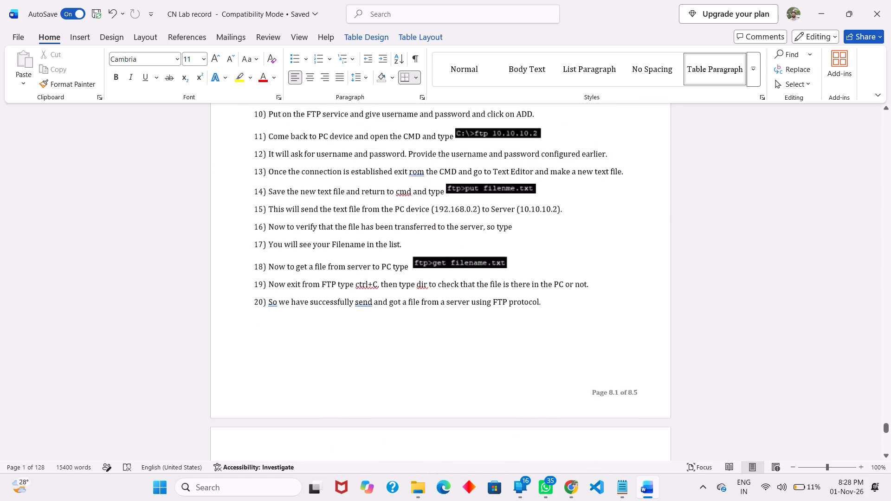
scroll(373, 296, up, 4)
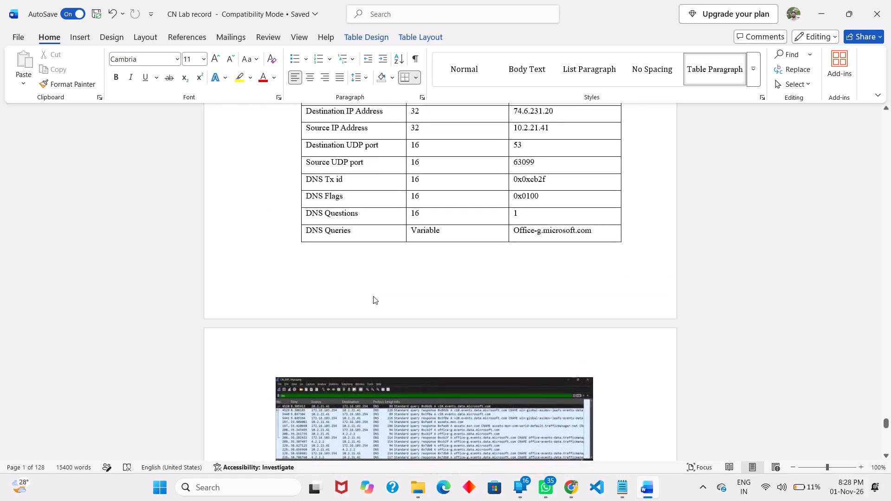
Examine Ex.No: 12, Configure DNS, FTP, Email Servers, from the FTP objective and DNS result back to its heading and introduction.
scroll(373, 296, down, 2)
scroll(373, 296, up, 4)
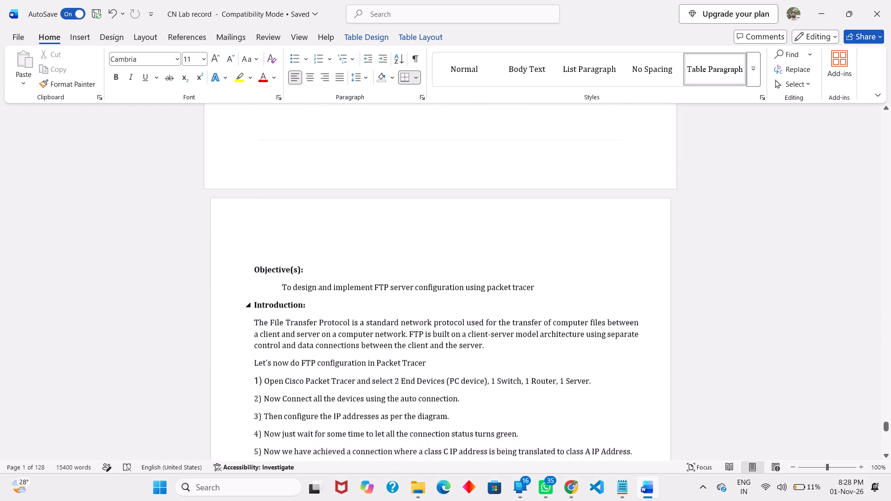
scroll(373, 296, up, 1)
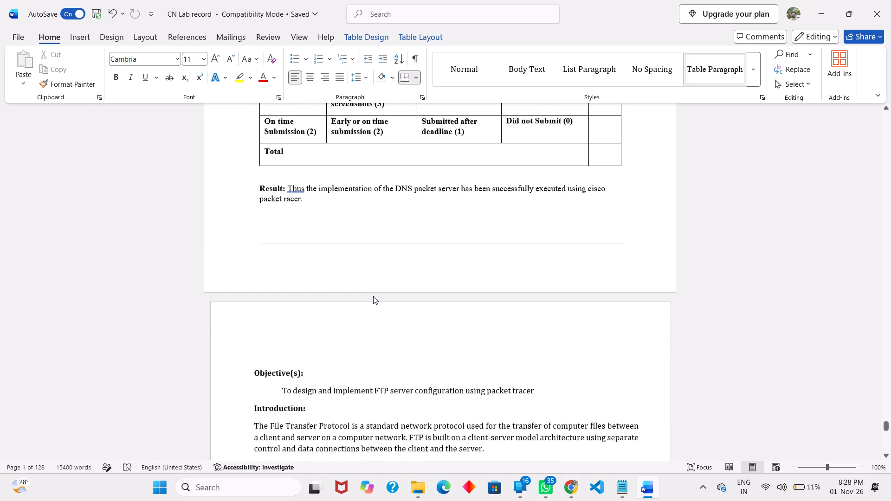
scroll(373, 296, up, 5)
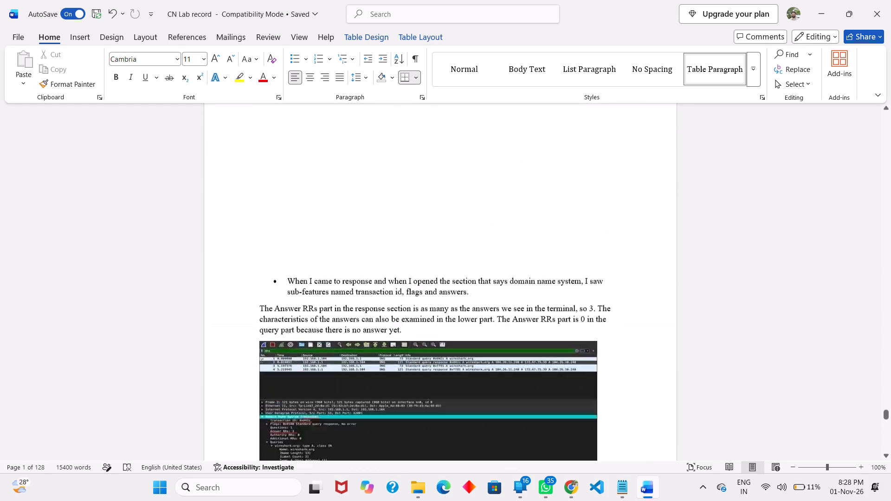
scroll(373, 296, up, 5)
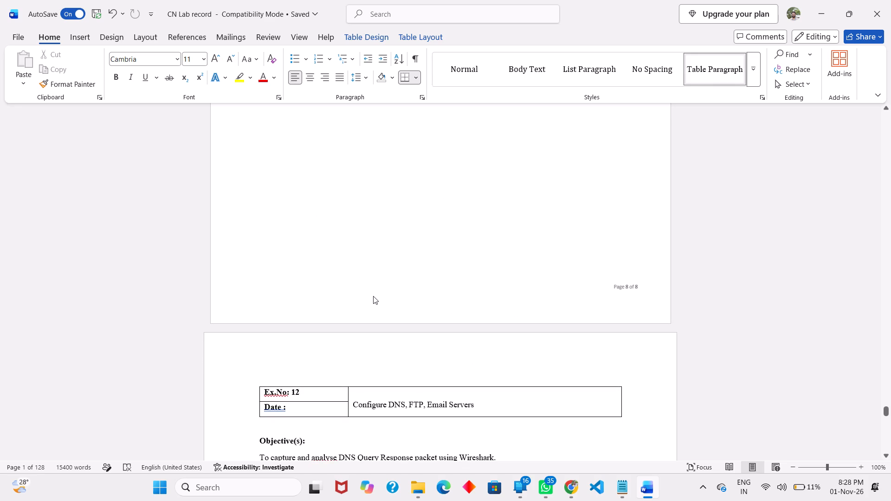
scroll(373, 296, down, 1)
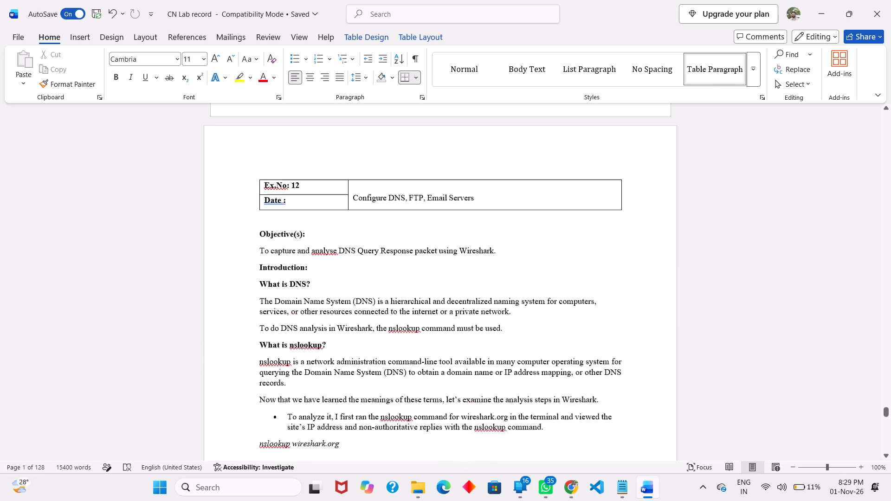
scroll(373, 296, down, 1)
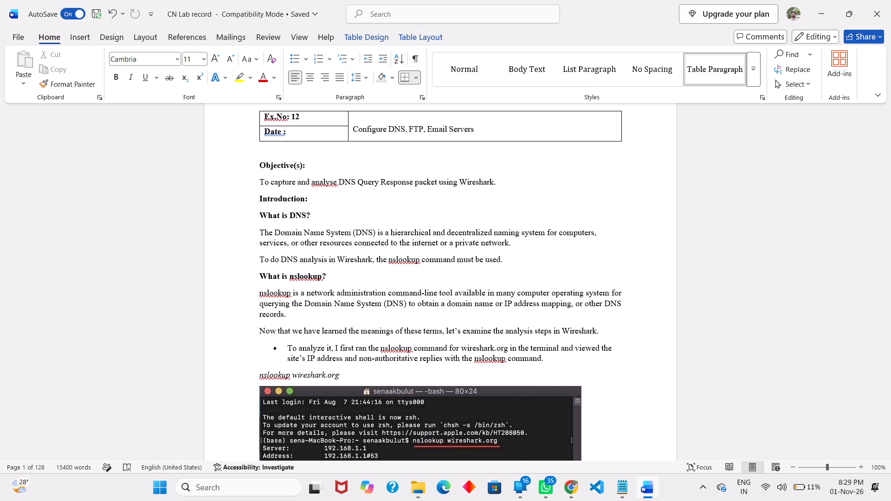
scroll(373, 296, up, 1)
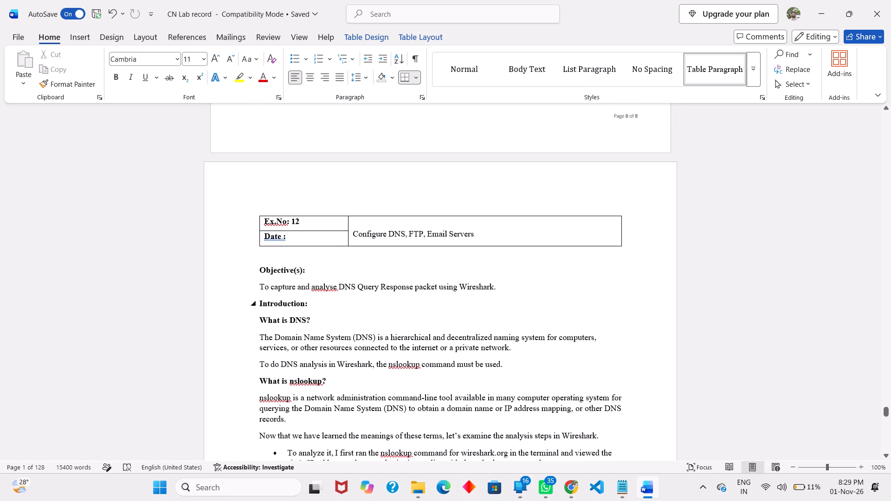
Return to the front of the record and review the certificate page, the table of contents and the Ex.No:1 heading.
scroll(373, 296, up, 2)
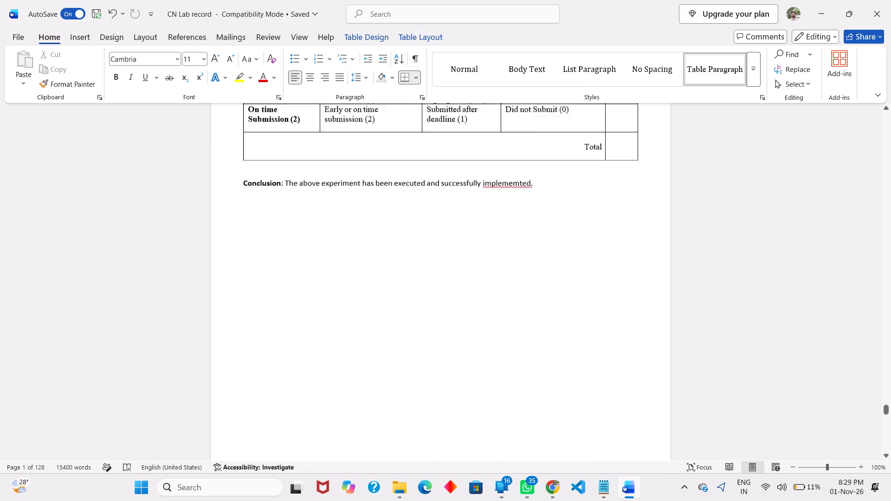
scroll(373, 296, up, 16)
scroll(373, 296, up, 5)
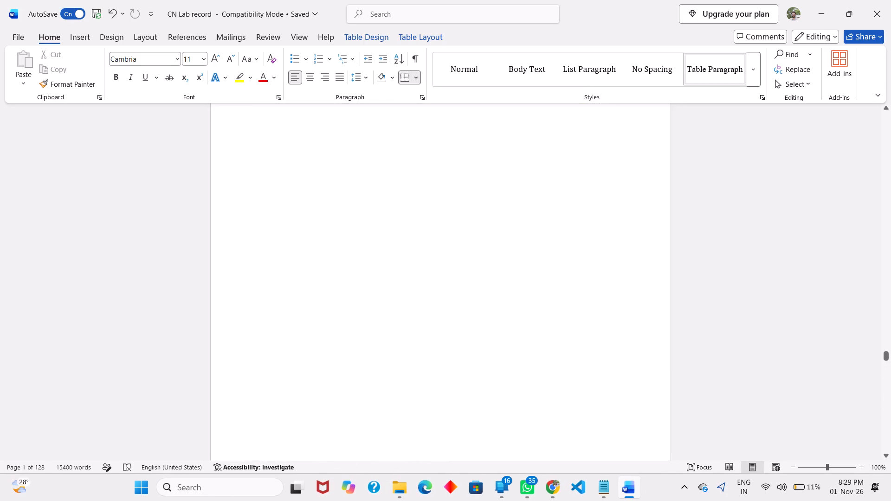
scroll(373, 296, up, 20)
scroll(373, 296, up, 4)
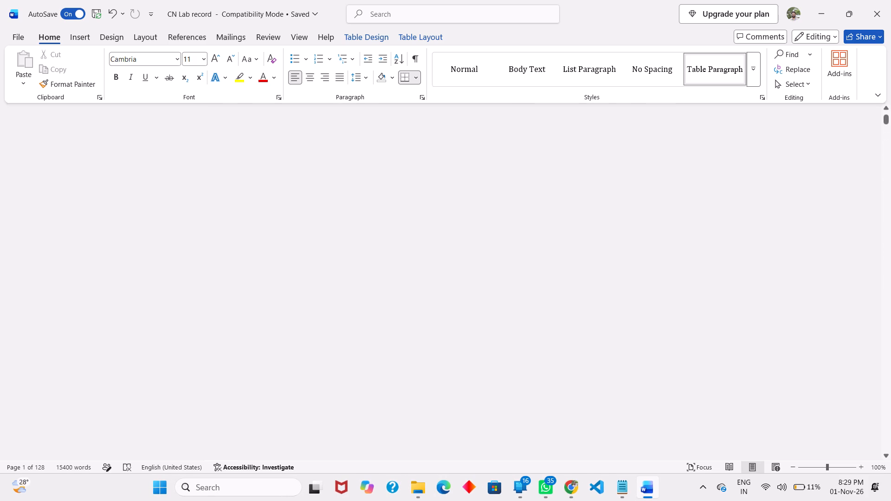
scroll(373, 296, up, 6)
scroll(373, 296, down, 4)
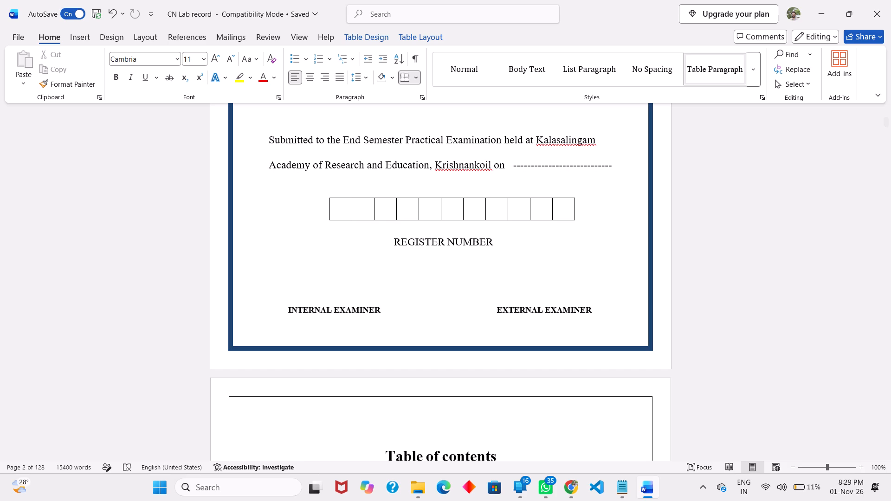
ctrl+scroll(373, 296, up, 1)
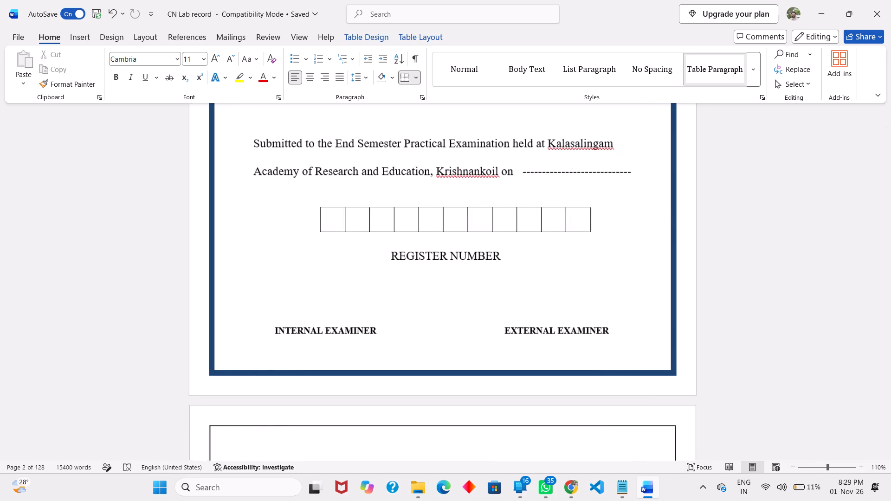
scroll(373, 296, down, 3)
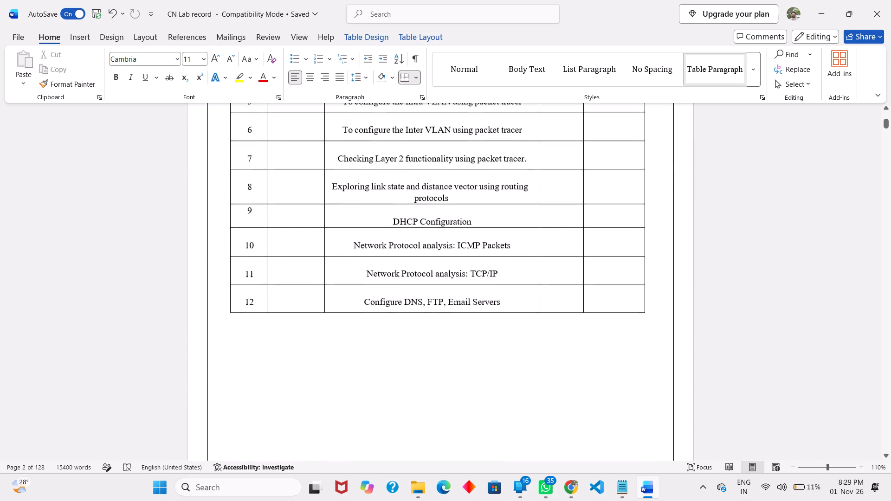
scroll(373, 296, down, 2)
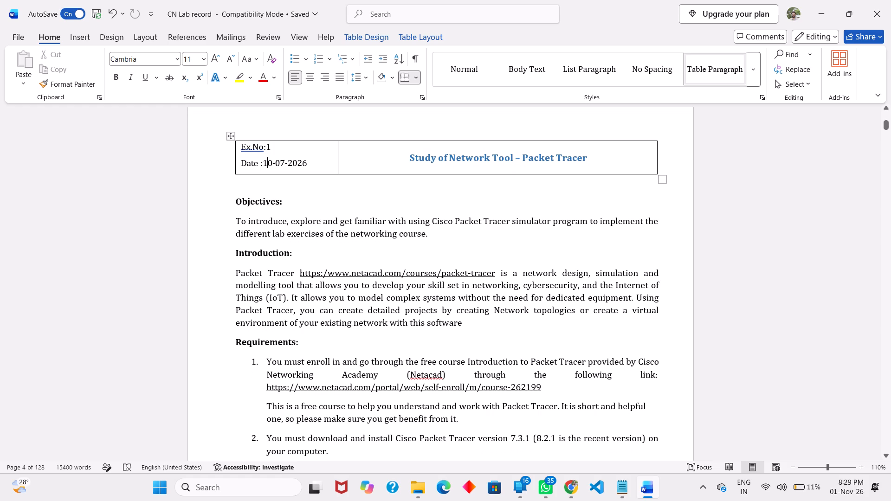
Review the Ex.No:1 Packet Tracer pages and the Ex.No: 02 network devices pages, including device requirements and network diagrams.
scroll(373, 296, down, 6)
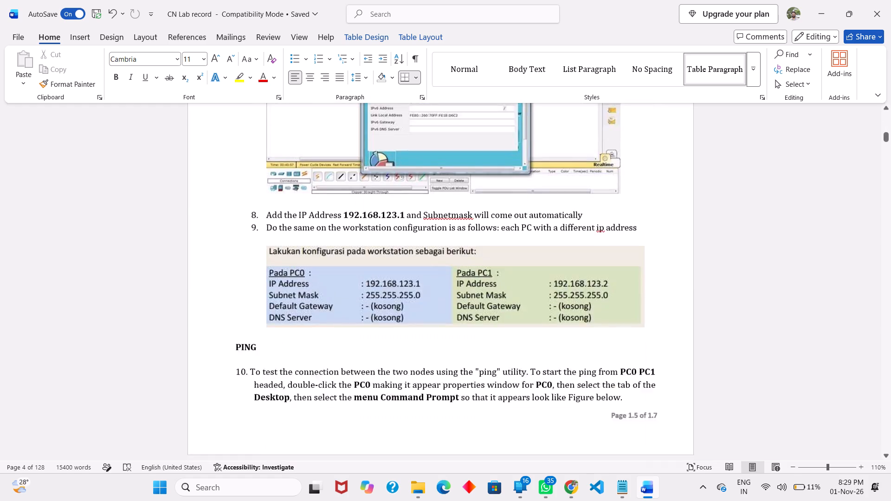
scroll(373, 296, down, 8)
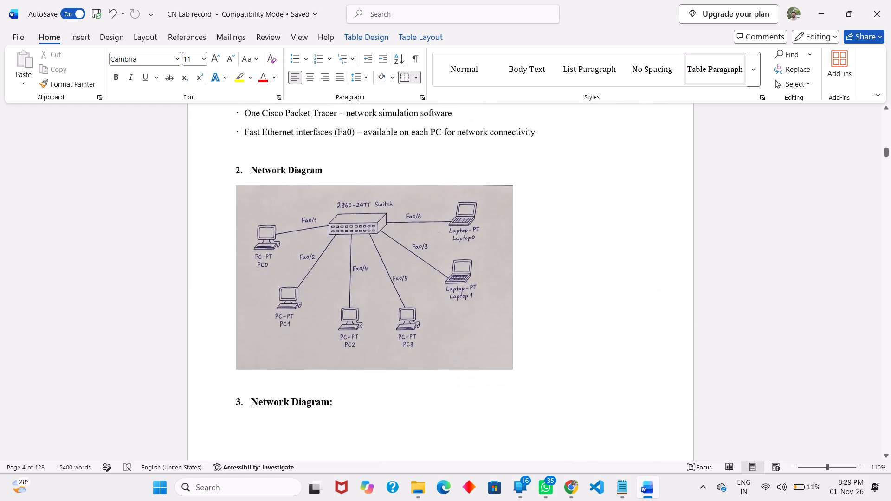
scroll(373, 296, down, 2)
scroll(395, 238, up, 3)
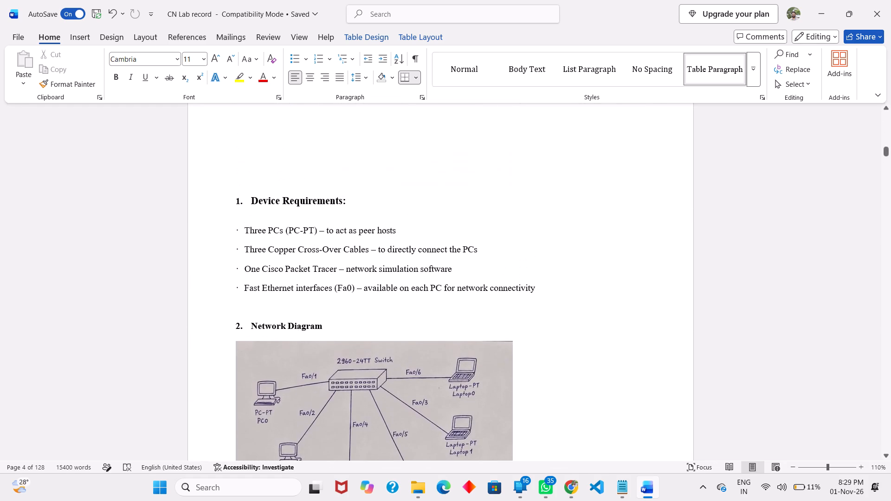
scroll(396, 230, up, 1)
scroll(437, 368, up, 6)
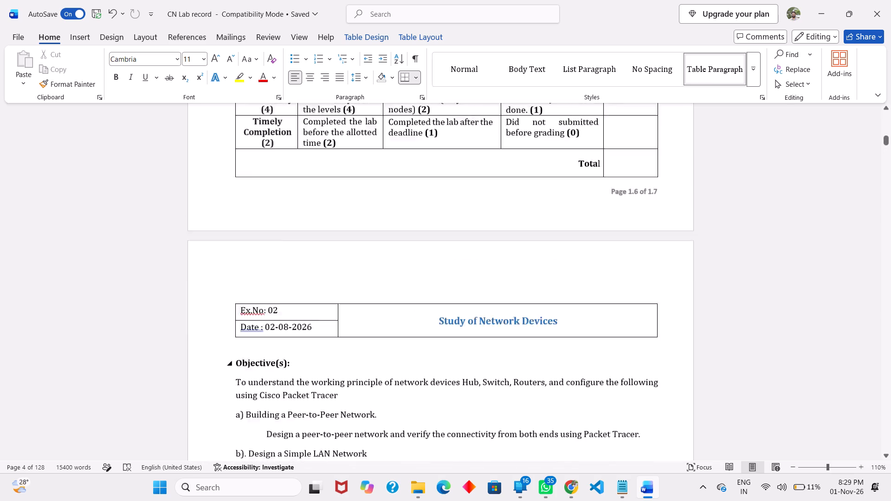
scroll(437, 368, up, 10)
scroll(437, 368, down, 2)
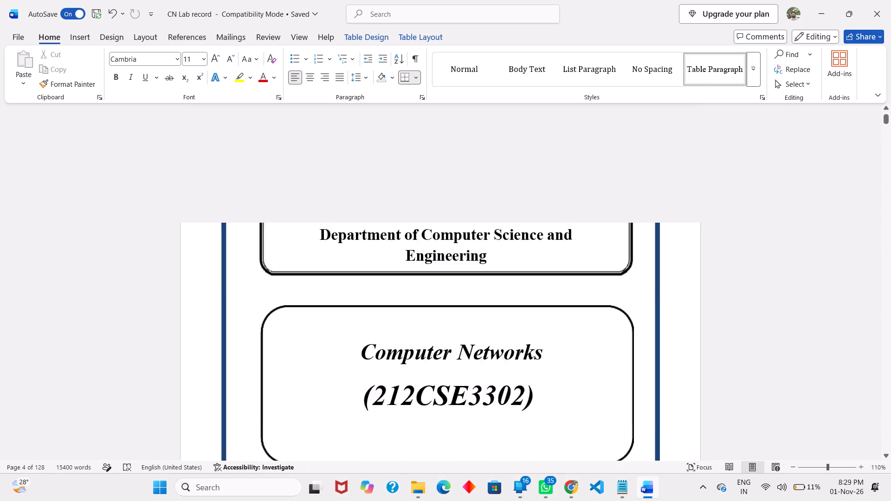
scroll(437, 368, down, 6)
scroll(437, 368, up, 1)
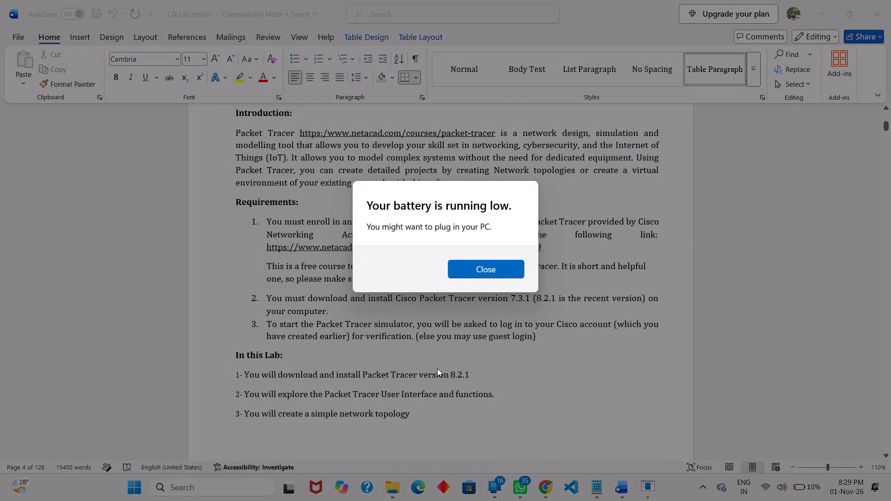
Dismiss the low-battery notice.
scroll(437, 368, up, 1)
click(499, 265)
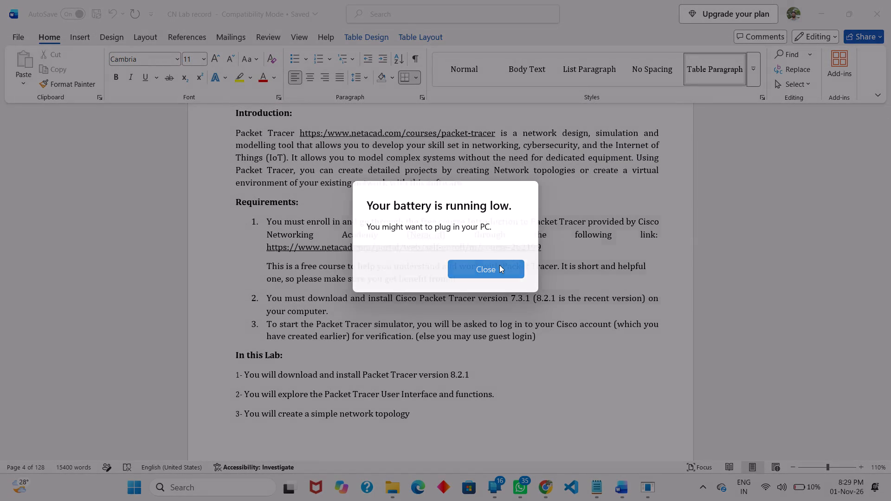
Recheck the table of contents, the final Email service rubric and result, the FTP section and the TCP packet analysis page.
scroll(454, 267, up, 7)
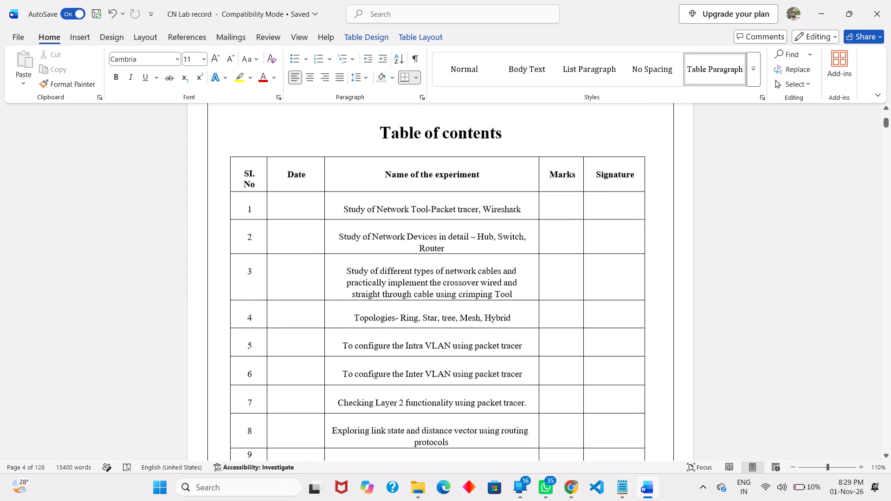
scroll(454, 267, up, 9)
scroll(454, 267, down, 10)
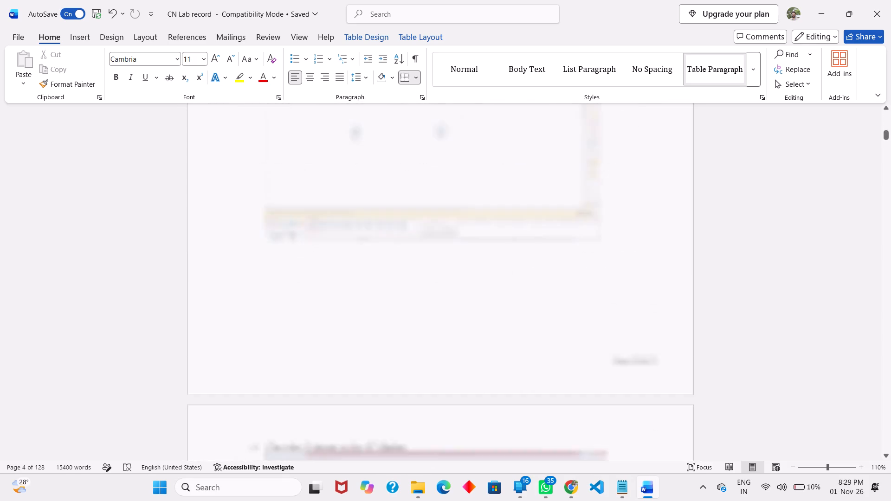
scroll(454, 267, down, 16)
scroll(454, 267, down, 20)
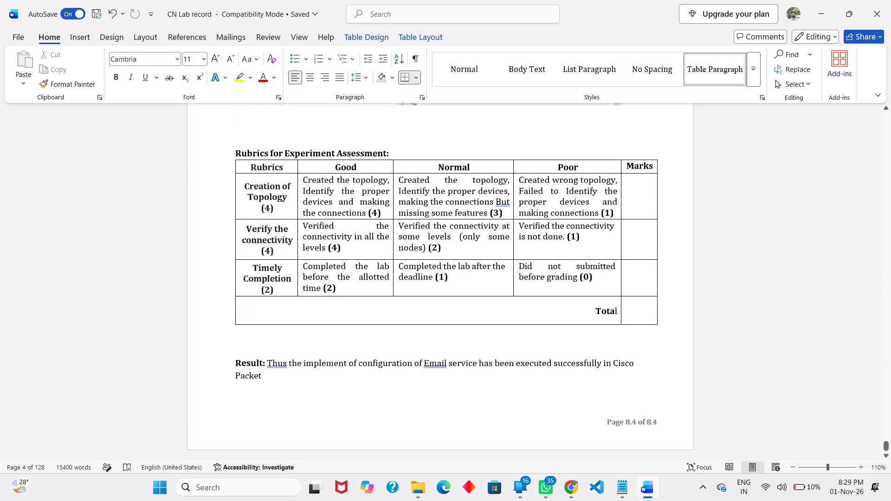
scroll(454, 267, up, 14)
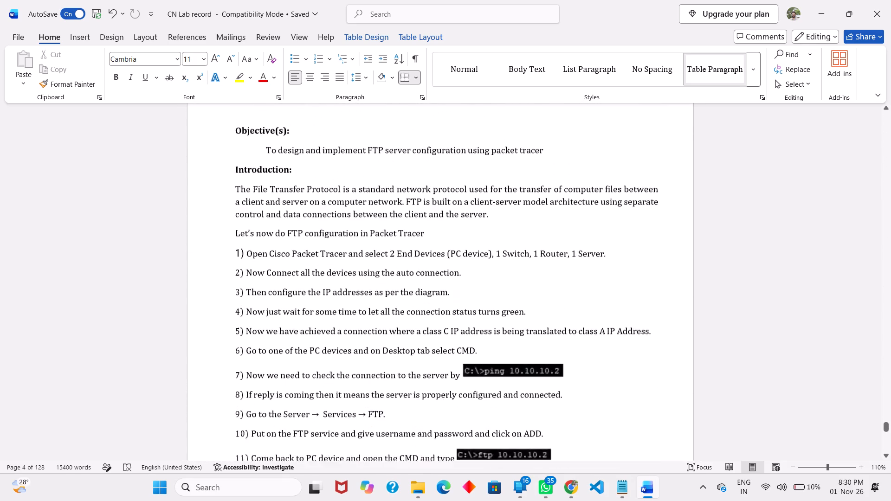
scroll(454, 267, up, 14)
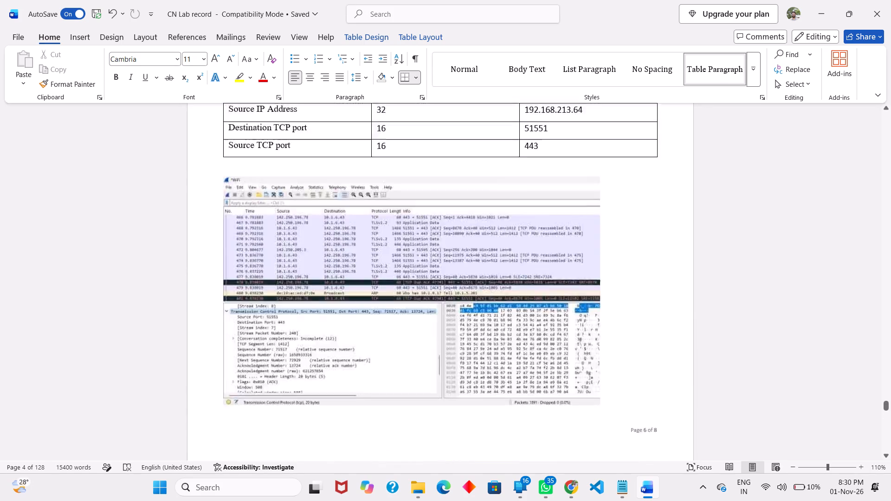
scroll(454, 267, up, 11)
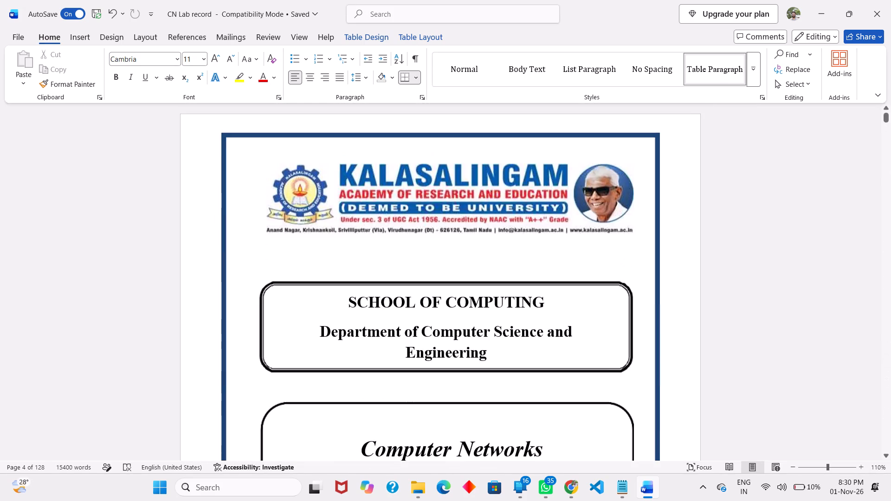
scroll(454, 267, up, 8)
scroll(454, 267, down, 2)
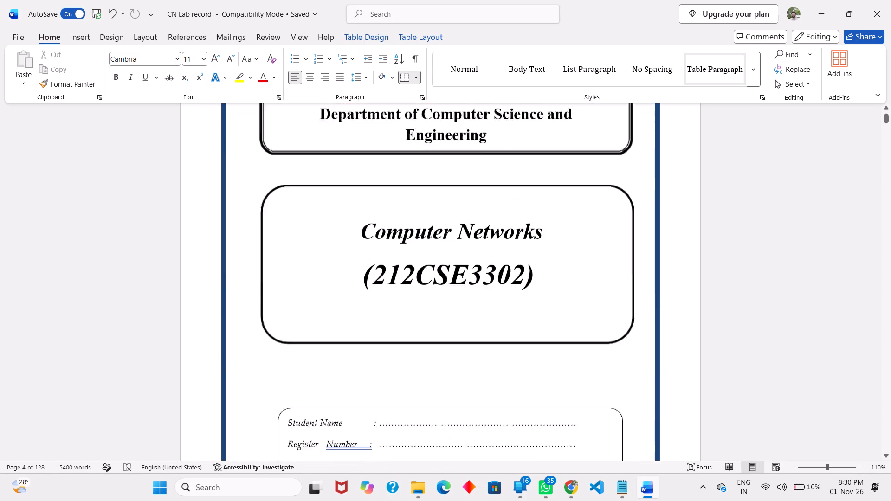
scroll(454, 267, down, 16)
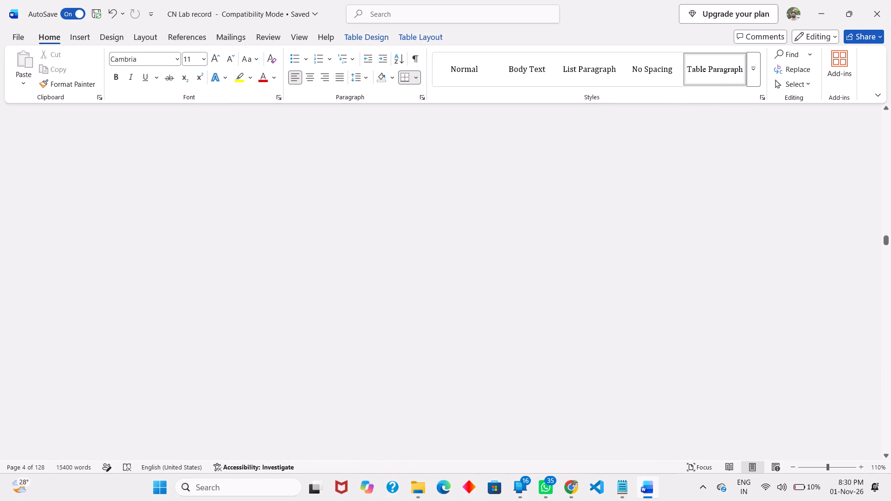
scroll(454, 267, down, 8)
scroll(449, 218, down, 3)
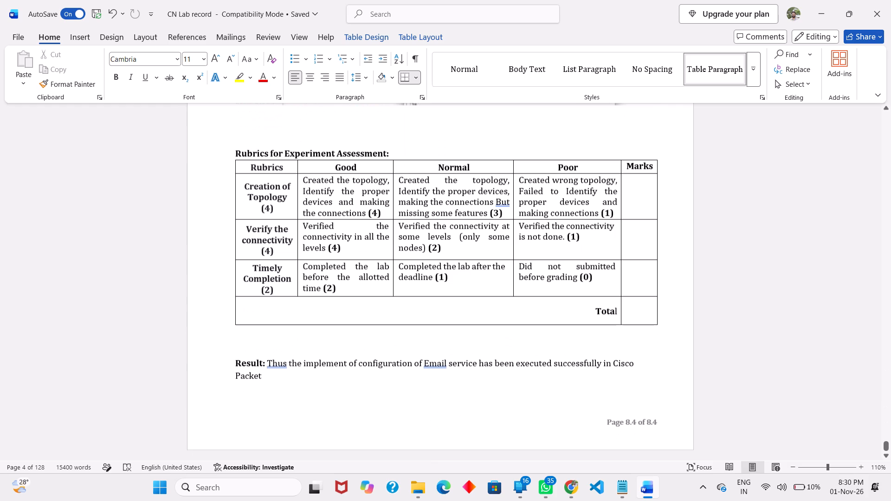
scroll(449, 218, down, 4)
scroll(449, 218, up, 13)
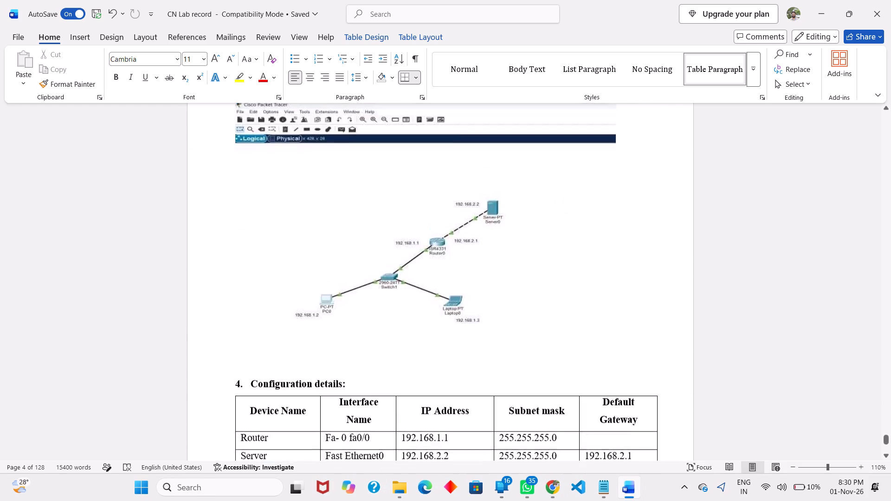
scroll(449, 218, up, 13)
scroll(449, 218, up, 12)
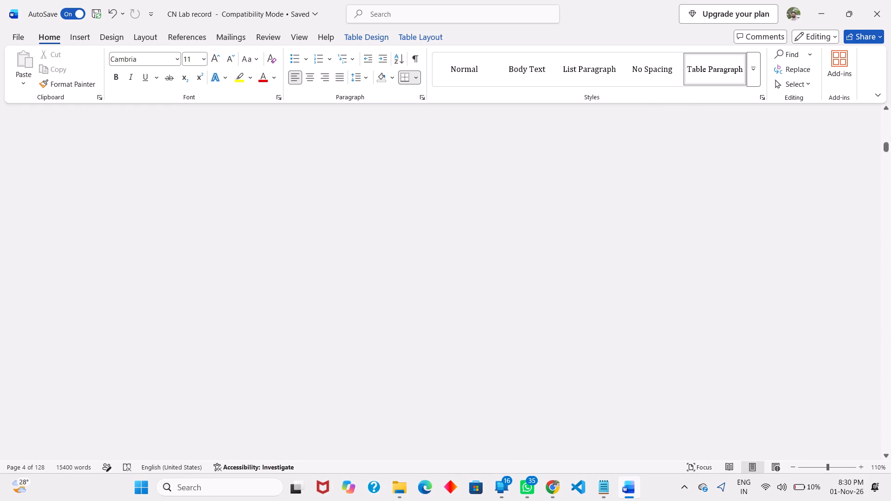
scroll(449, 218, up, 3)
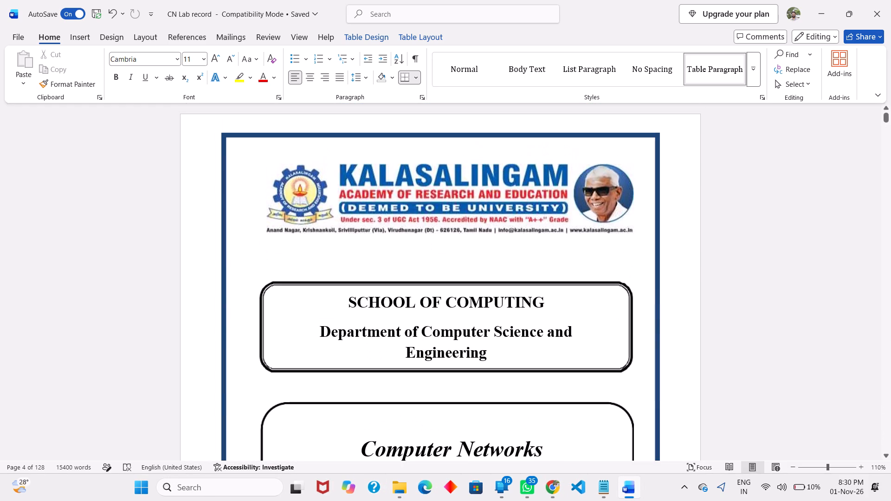
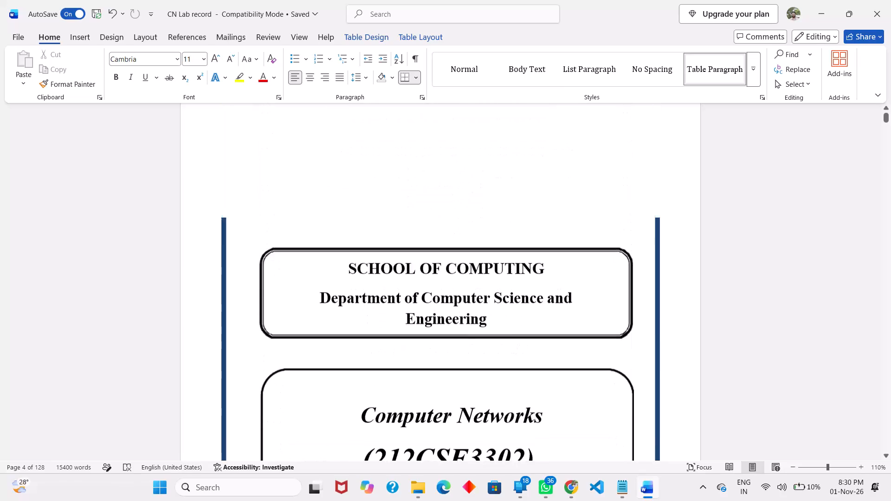
Review the record from the cover page through the examiner signature page and table of contents to the final Email service rubric and result.
scroll(449, 218, down, 4)
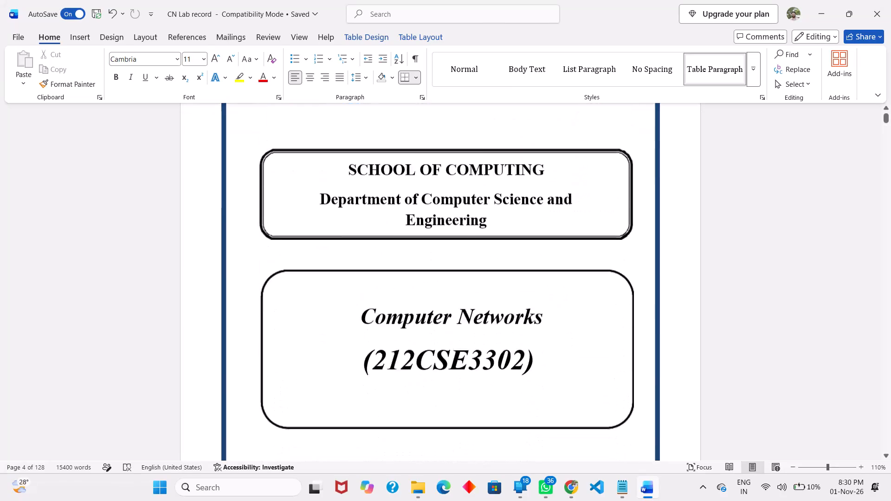
scroll(449, 218, down, 6)
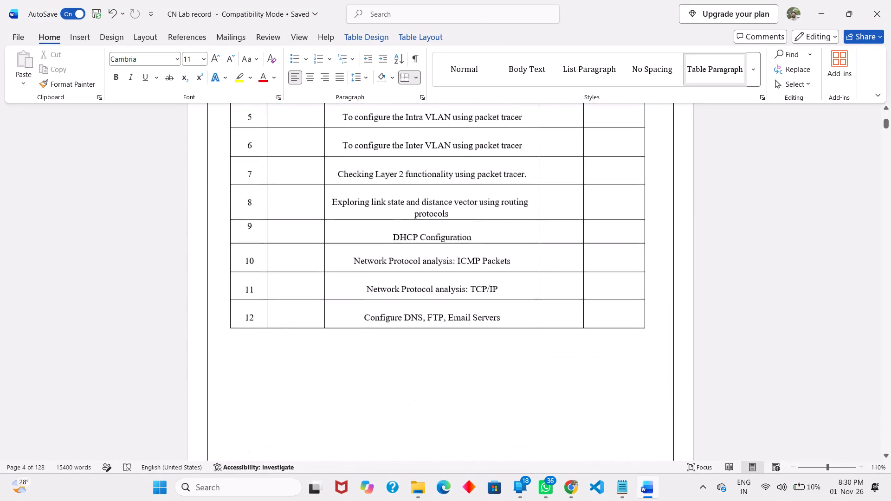
scroll(449, 218, down, 5)
scroll(449, 218, up, 1)
scroll(449, 218, down, 5)
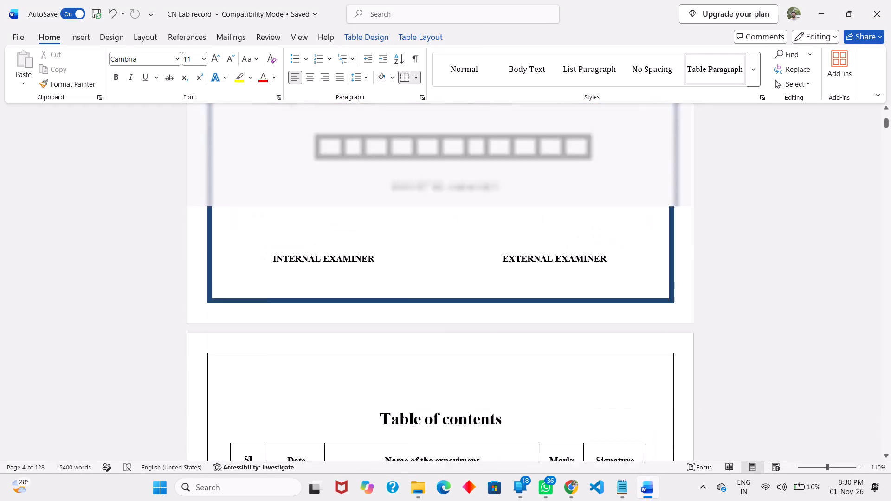
scroll(449, 218, down, 19)
scroll(449, 218, down, 12)
scroll(449, 218, up, 1)
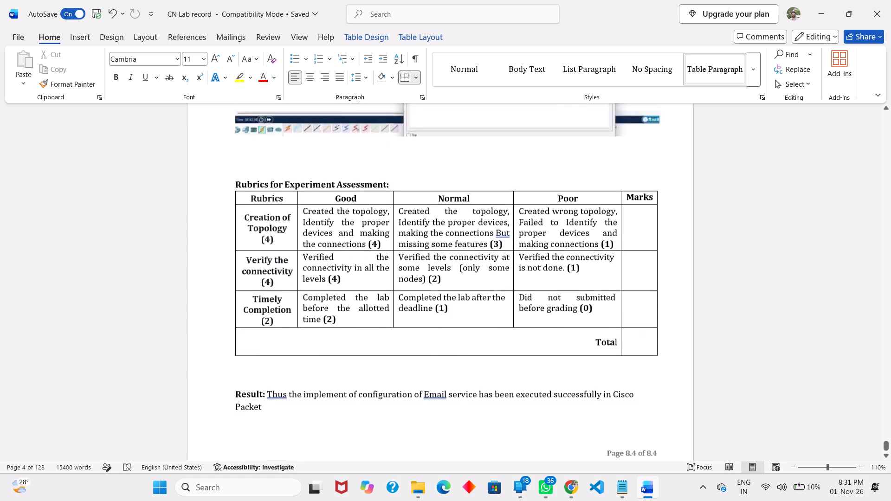
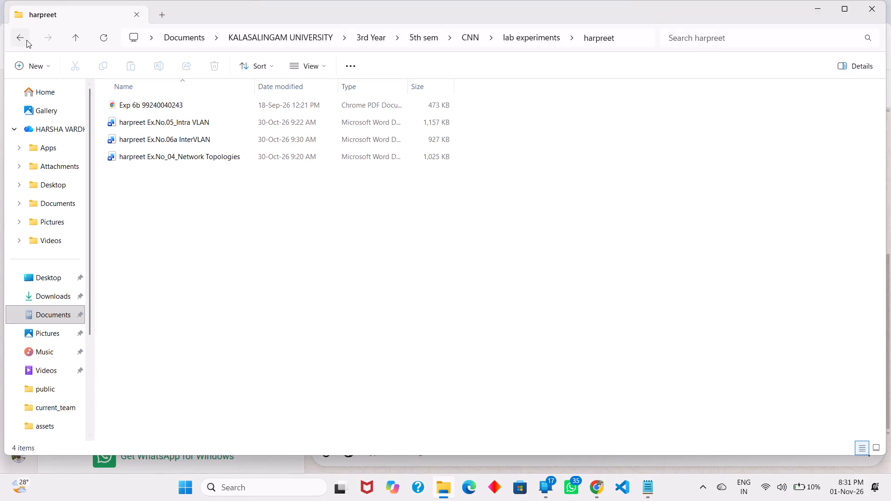
Open the Ex.No.02 PDF from the harsha folder inside lab experiments.
click(26, 40)
double_click(140, 127)
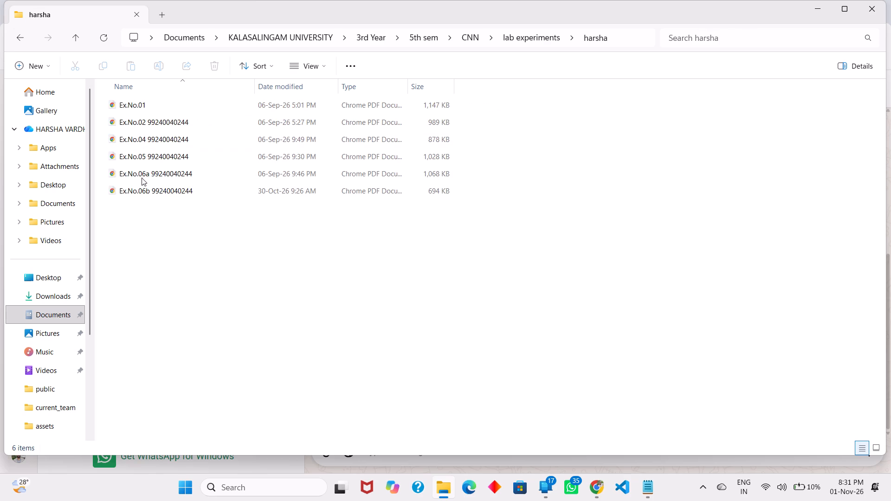
double_click(146, 117)
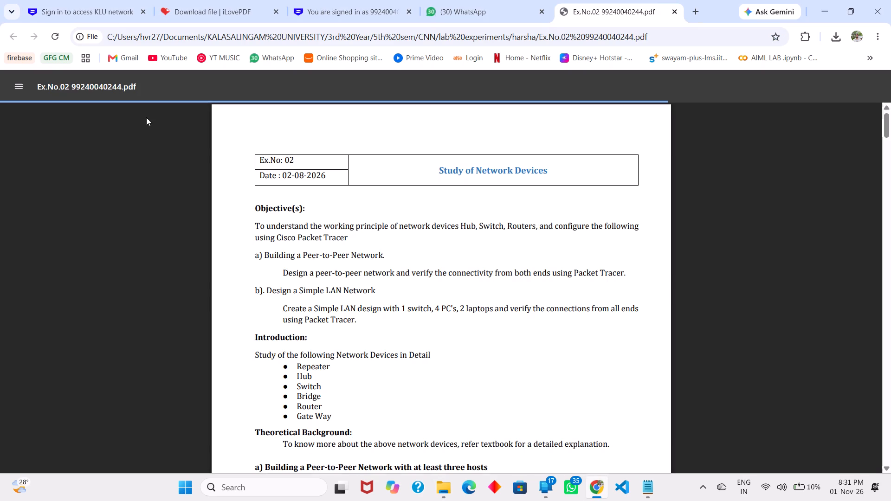
Review the Ex.No.02 PDF through to the conclusion and rubrics, and go back to the hand-drawn switch network diagram.
scroll(550, 215, down, 12)
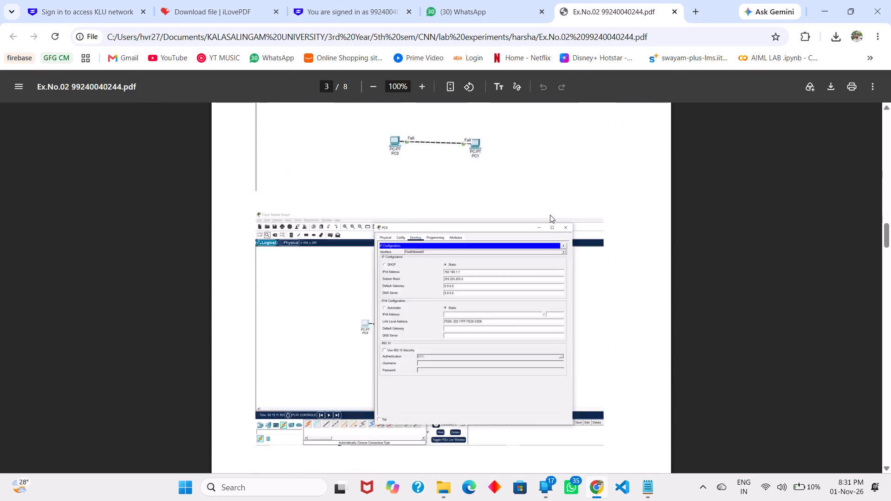
scroll(550, 215, down, 15)
scroll(550, 215, up, 2)
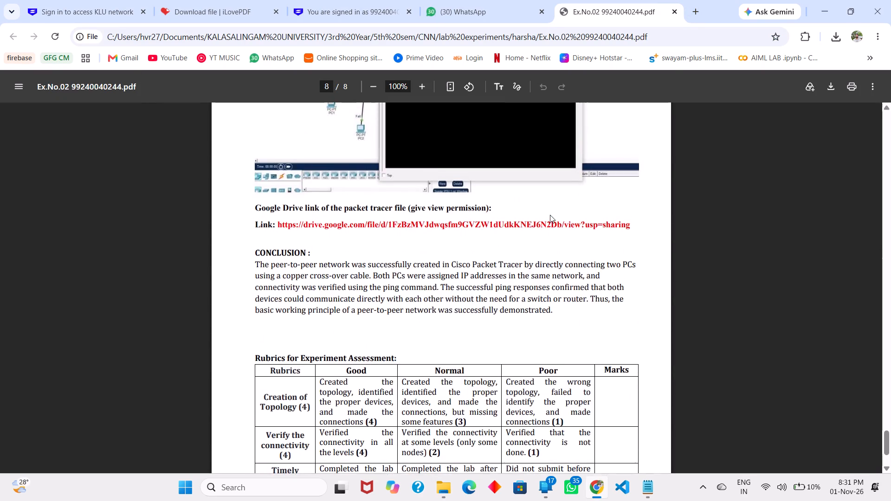
scroll(550, 215, up, 1)
scroll(570, 258, up, 17)
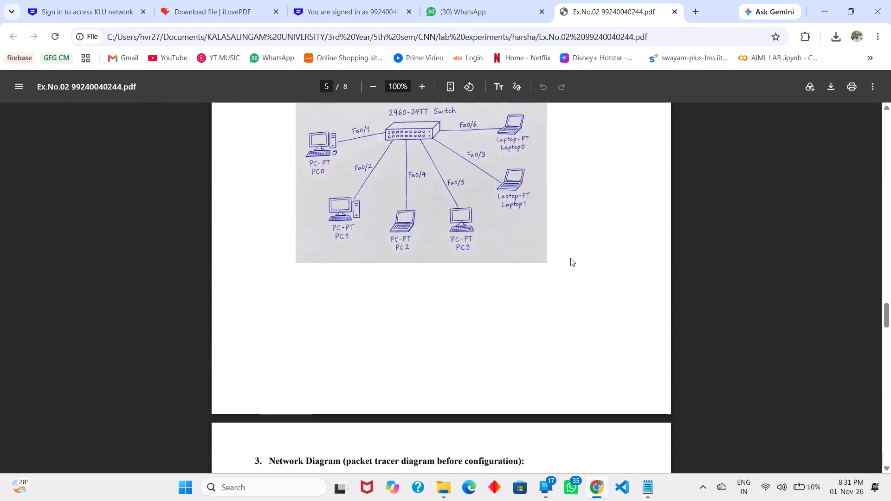
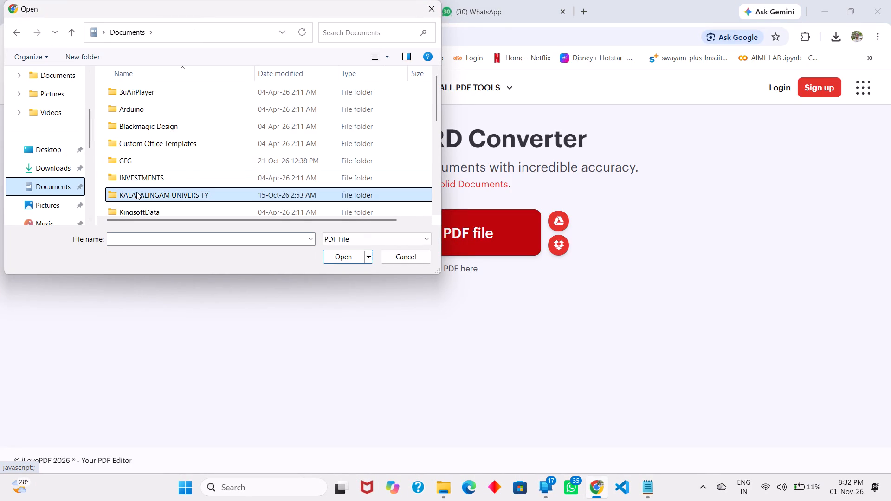
In the PDF upload file picker, browse to the 5th sem folder inside KALASALINGAM UNIVERSITY's 3rd Year folder.
double_click(167, 127)
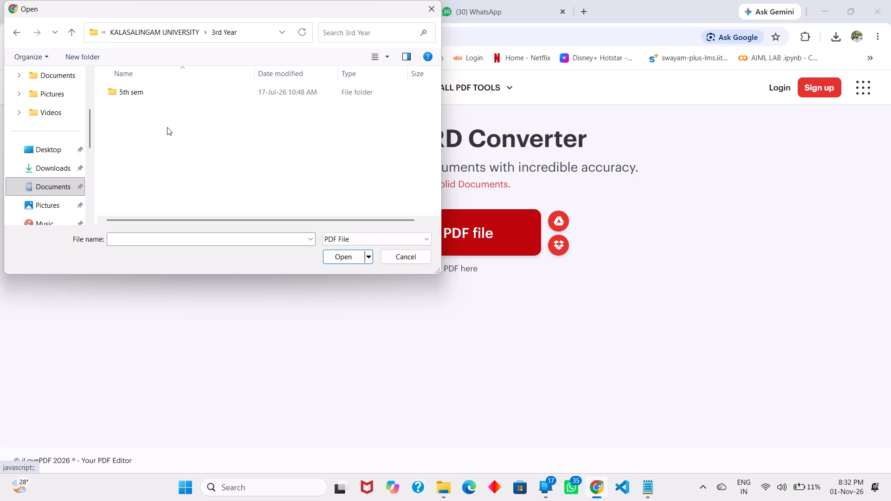
double_click(164, 92)
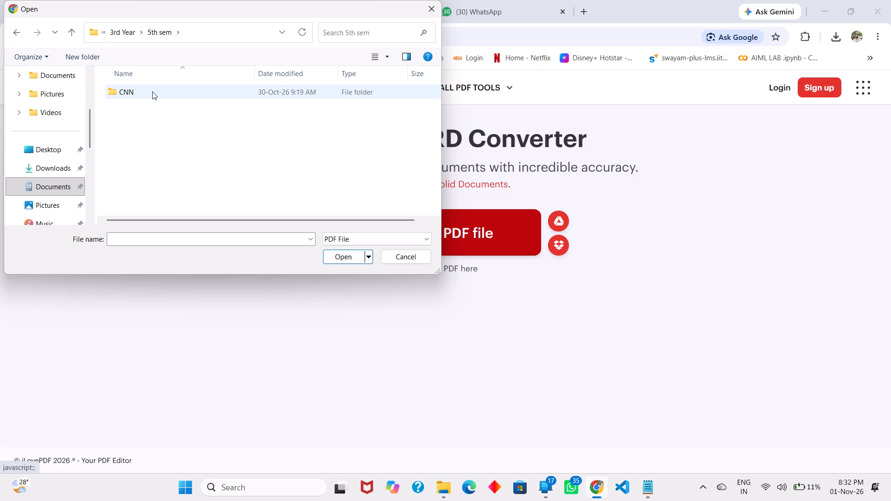
Open the harsha folder under CNN > lab experiments as the source of the PDFs.
double_click(154, 91)
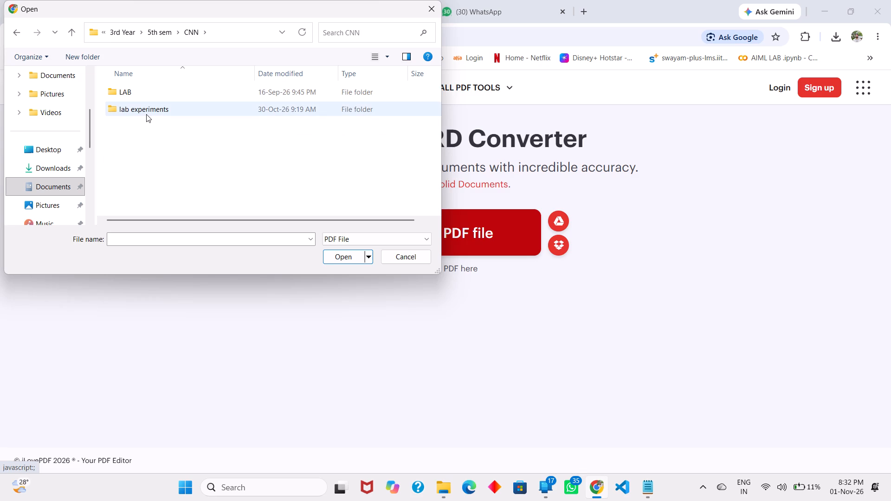
double_click(146, 114)
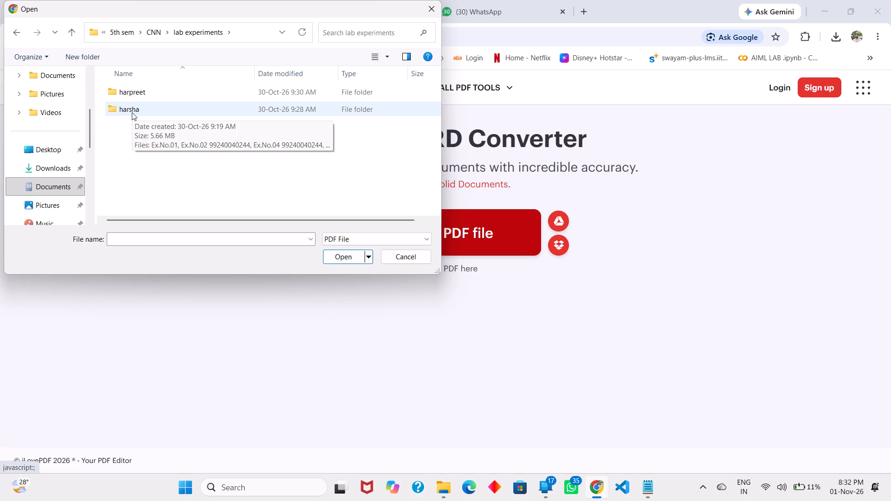
double_click(132, 112)
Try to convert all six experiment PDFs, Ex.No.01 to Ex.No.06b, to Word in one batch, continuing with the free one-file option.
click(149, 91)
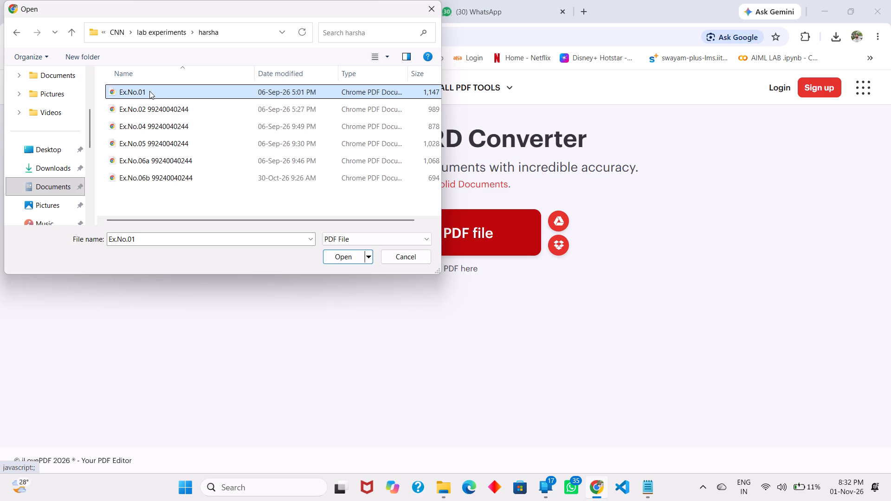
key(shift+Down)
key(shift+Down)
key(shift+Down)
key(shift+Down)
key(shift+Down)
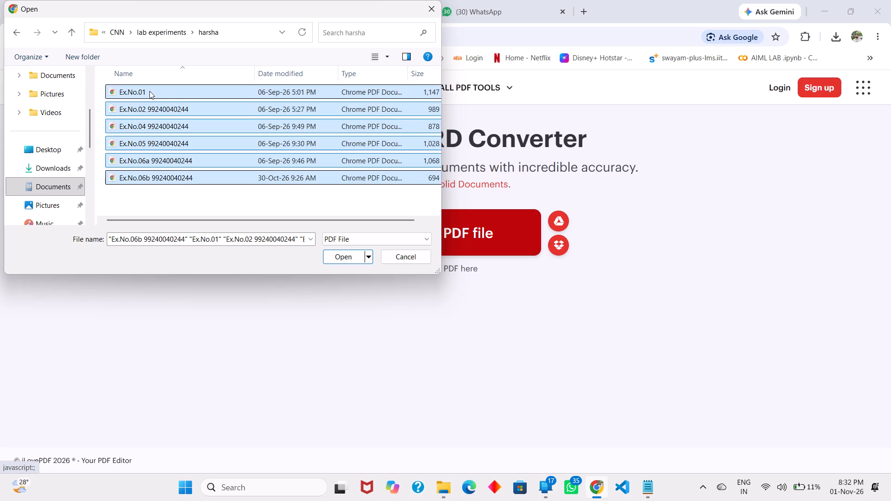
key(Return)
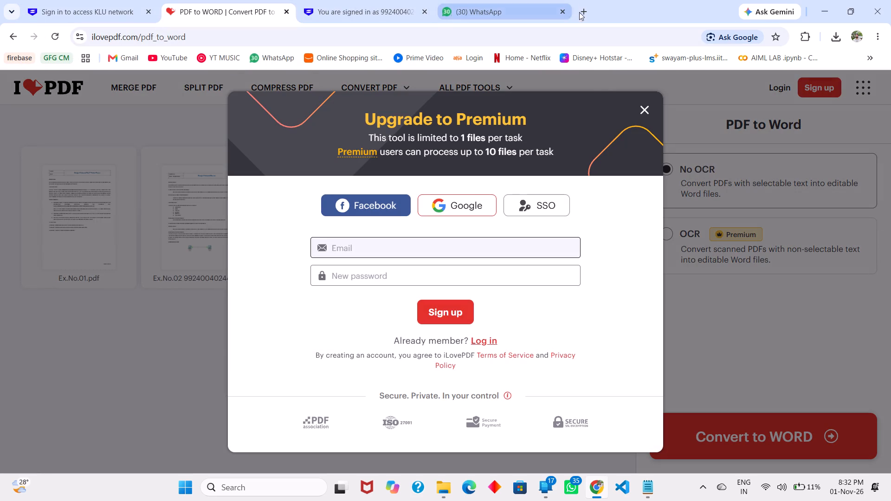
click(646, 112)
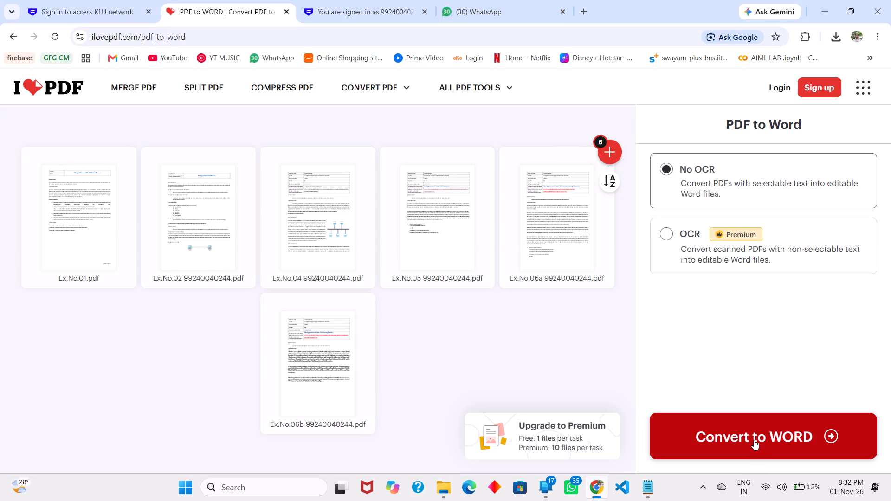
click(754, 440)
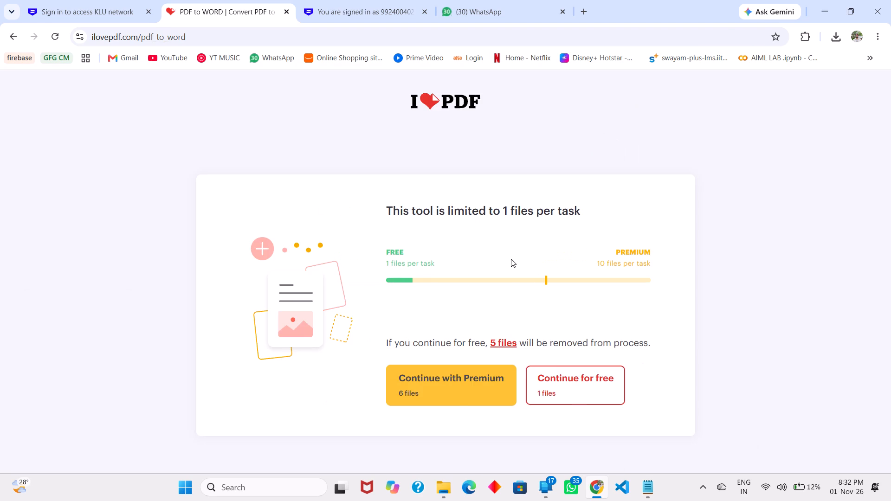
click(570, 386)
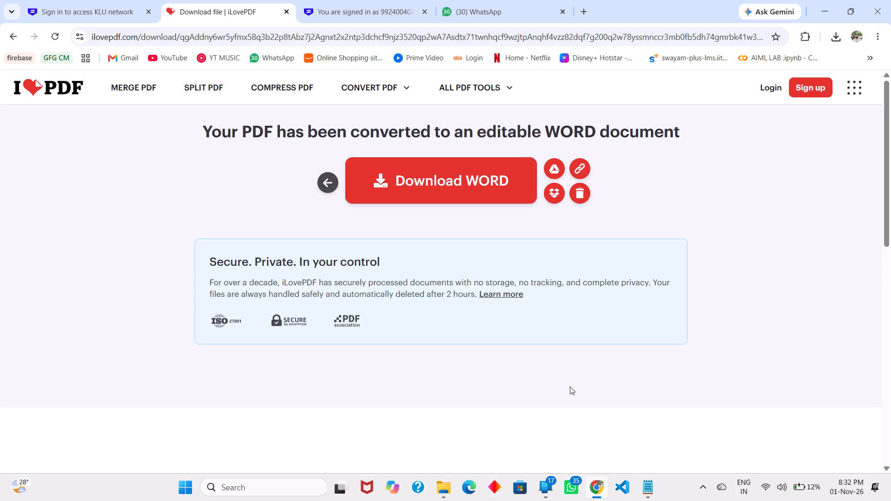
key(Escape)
Return to the PDF to Word converter, convert only the Ex.No.01 PDF without OCR, and download the Word file.
click(329, 186)
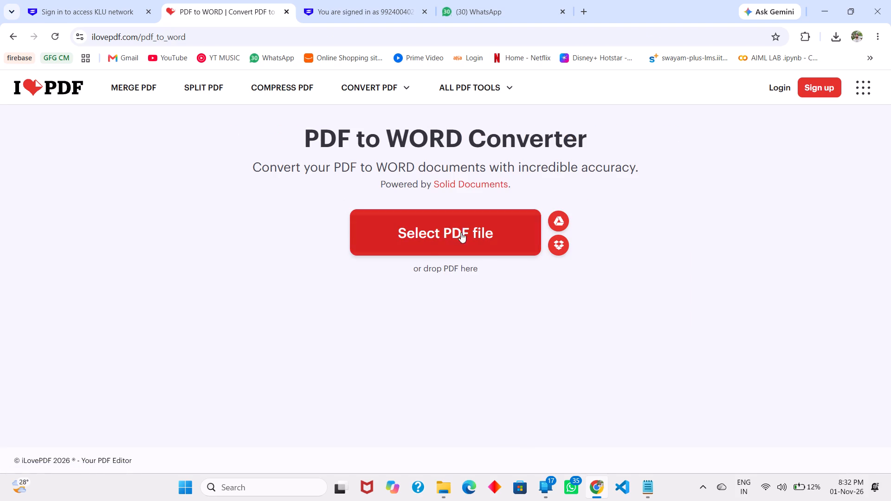
click(457, 228)
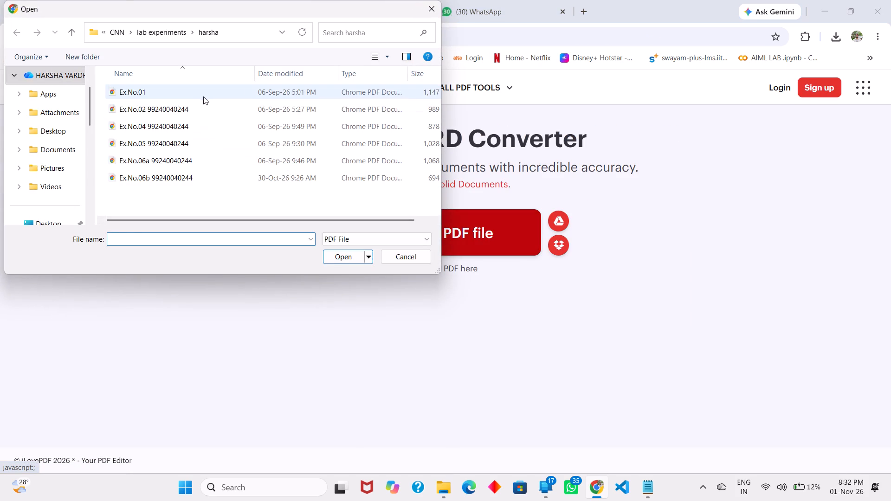
click(202, 91)
click(345, 259)
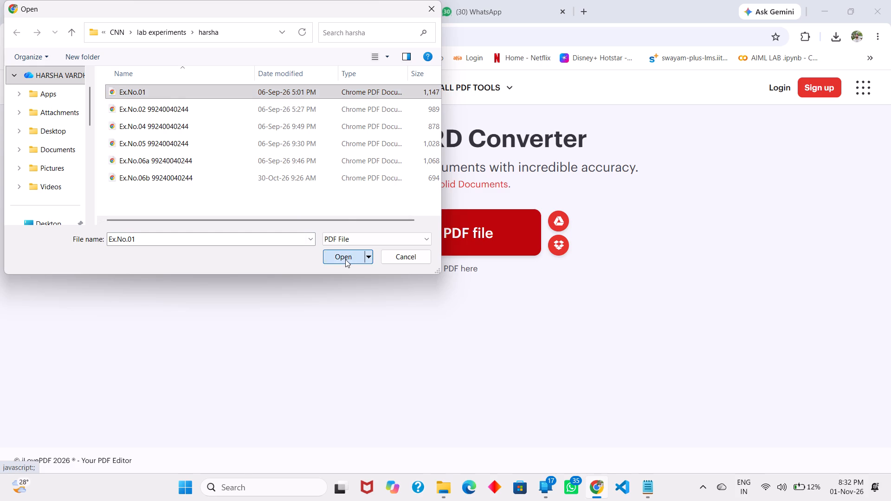
click(735, 432)
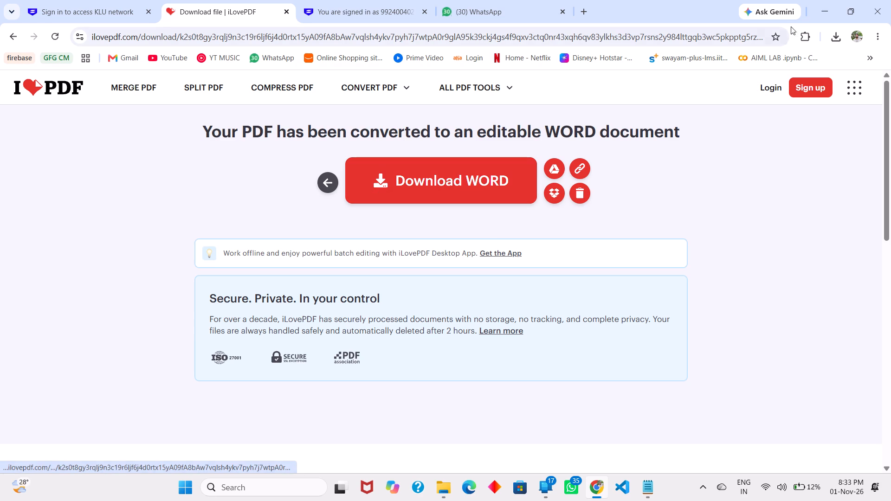
click(829, 41)
click(829, 41)
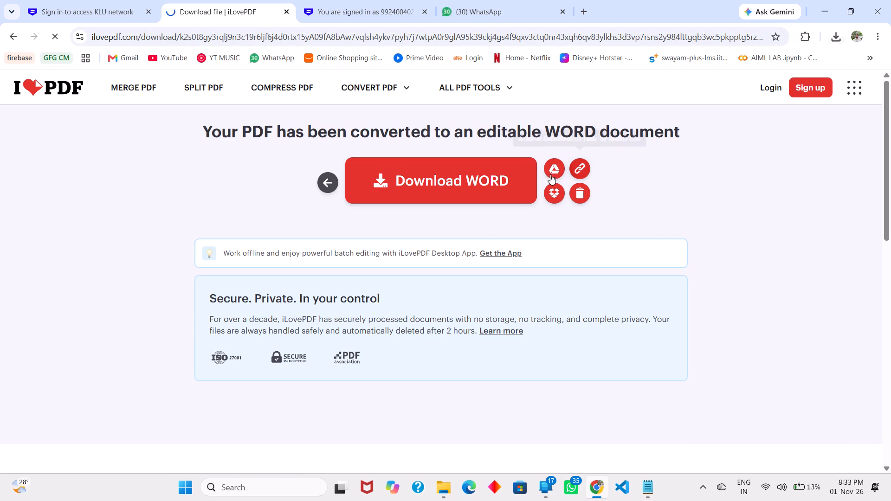
click(497, 180)
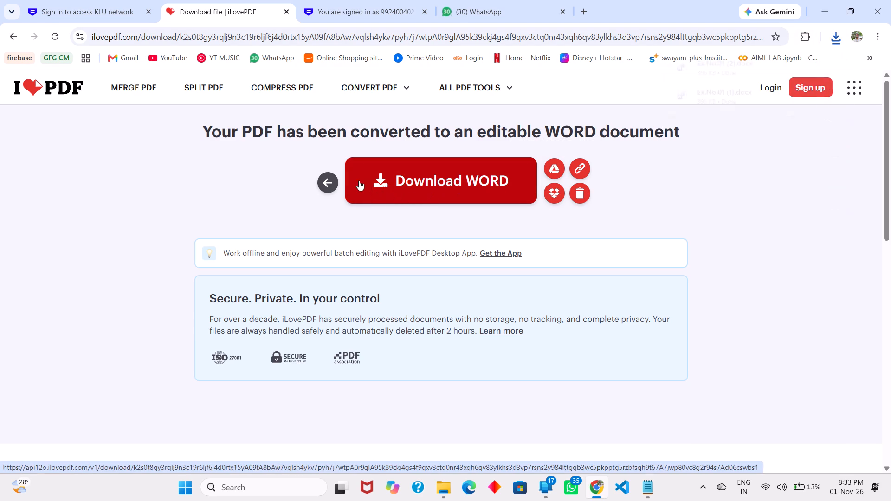
Convert the Ex.No.02 PDF from the same folder to an editable Word file without OCR.
click(336, 179)
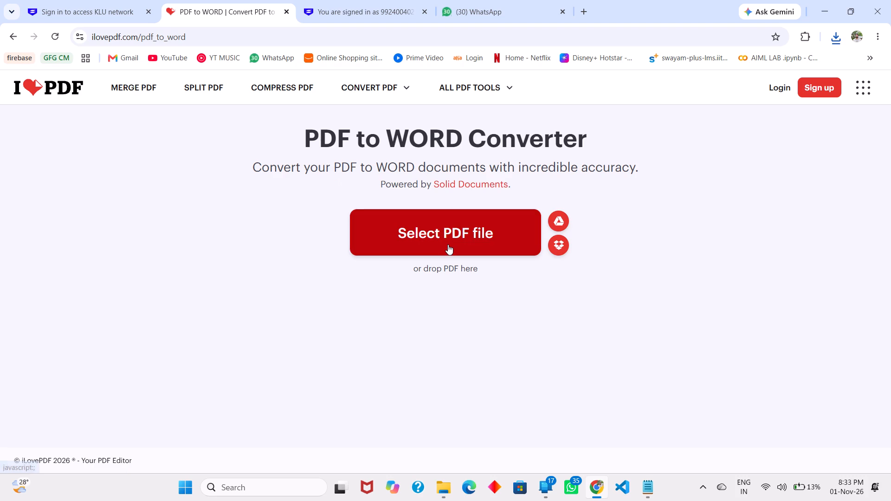
click(433, 239)
click(207, 106)
key(apostrophe)
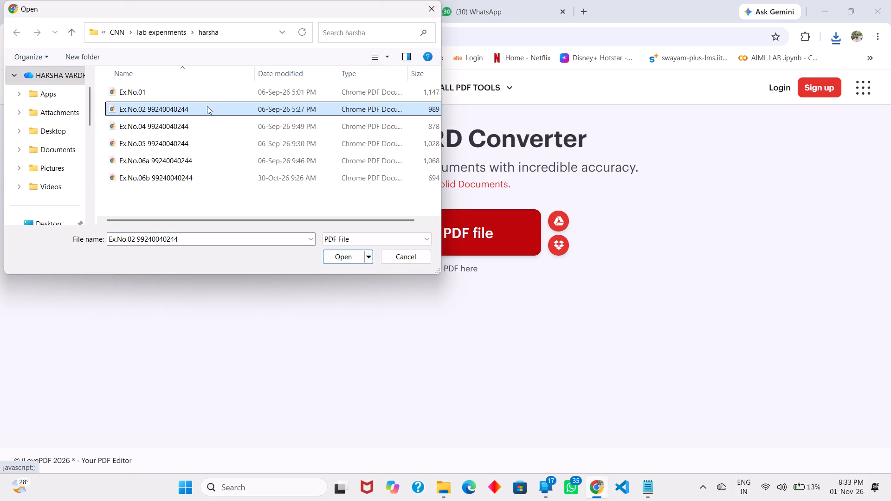
key(Return)
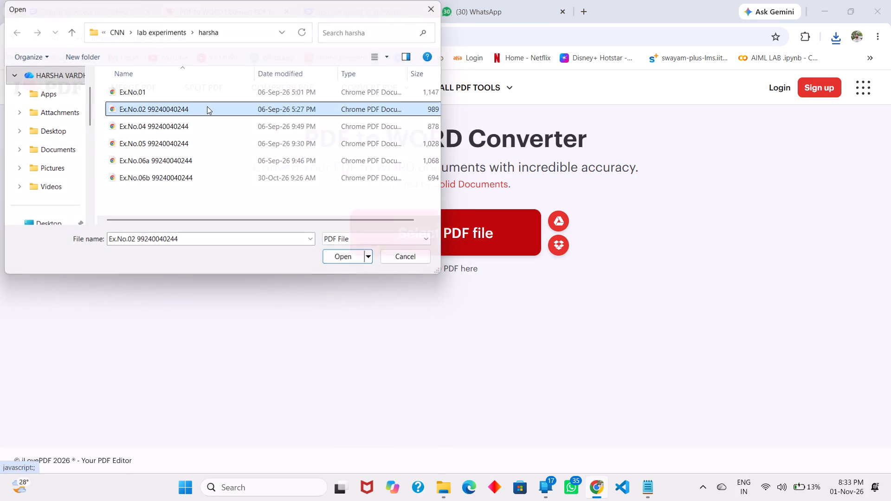
click(712, 448)
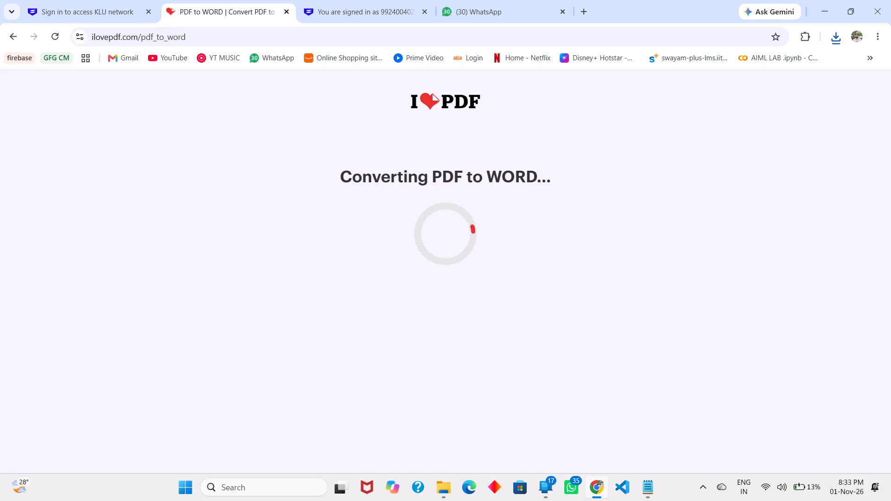
click(413, 200)
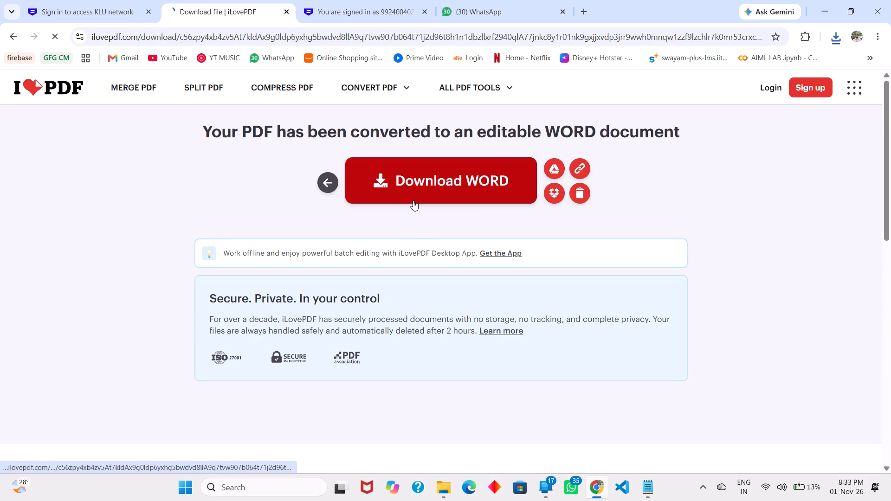
Convert the Ex.No.04 PDF to an editable Word file without OCR and check its download.
click(328, 187)
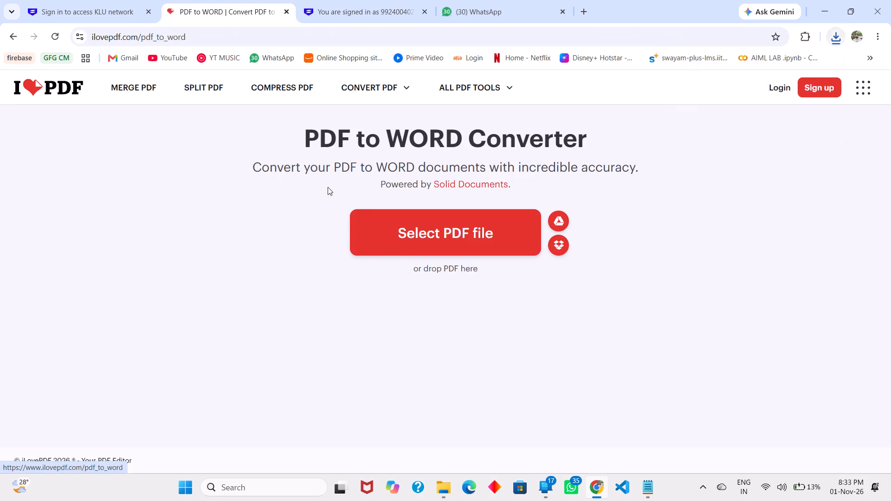
click(432, 230)
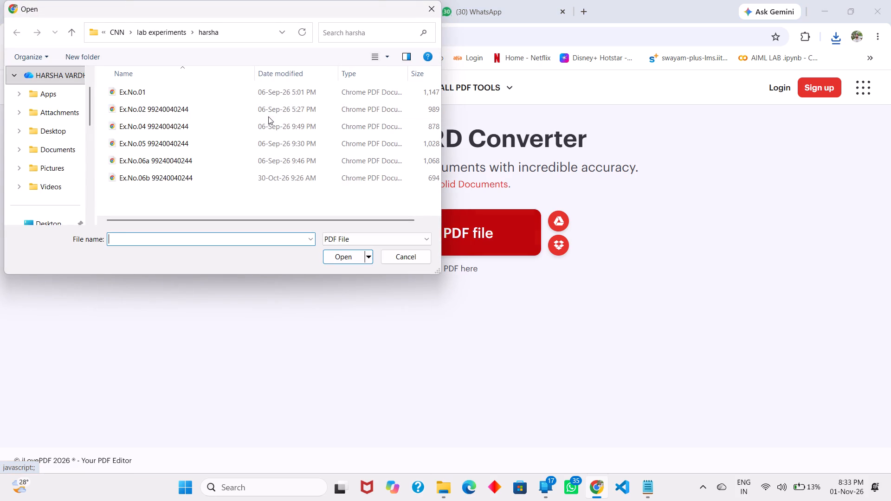
click(268, 122)
click(339, 262)
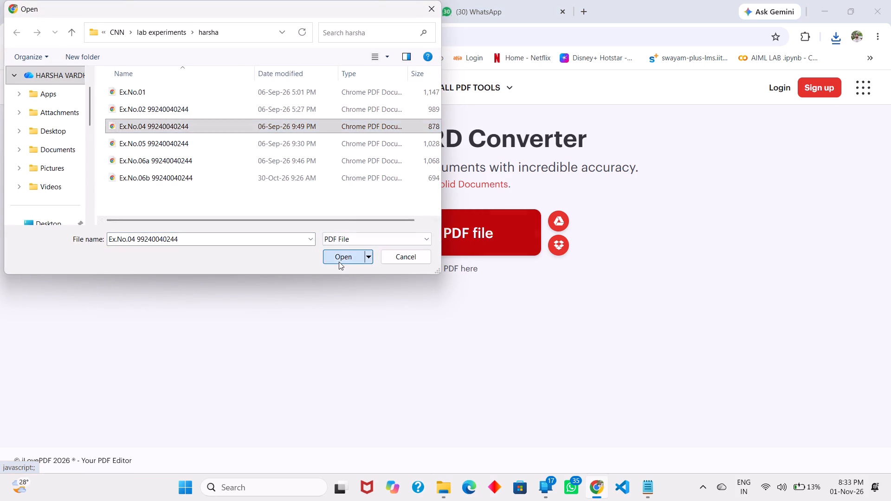
click(735, 421)
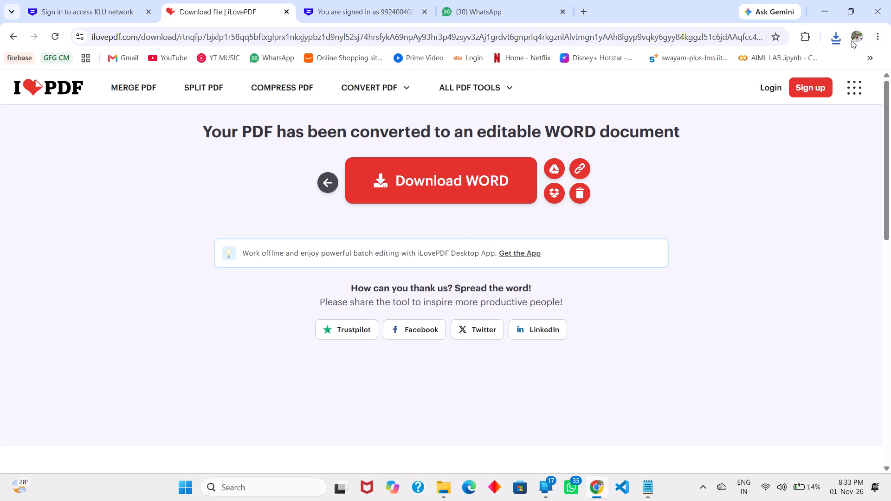
click(831, 43)
click(831, 43)
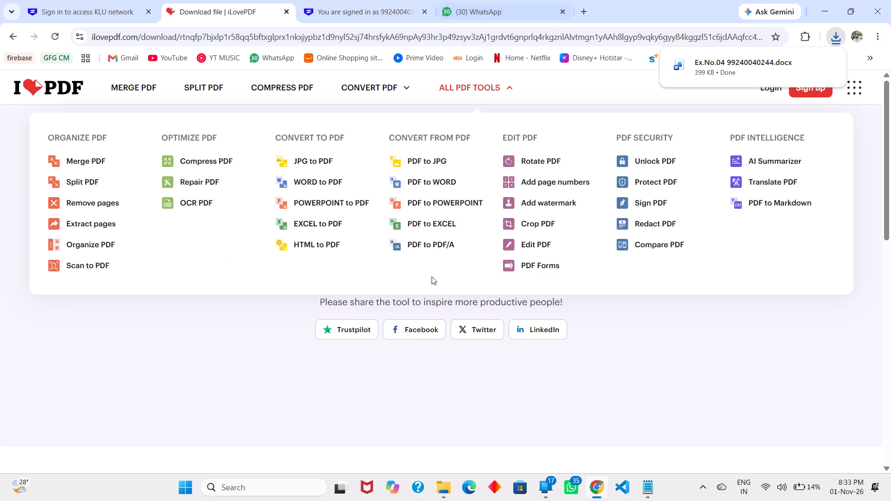
Convert the Ex.No.05 PDF to an editable Word file without OCR and check the recent downloads.
click(329, 190)
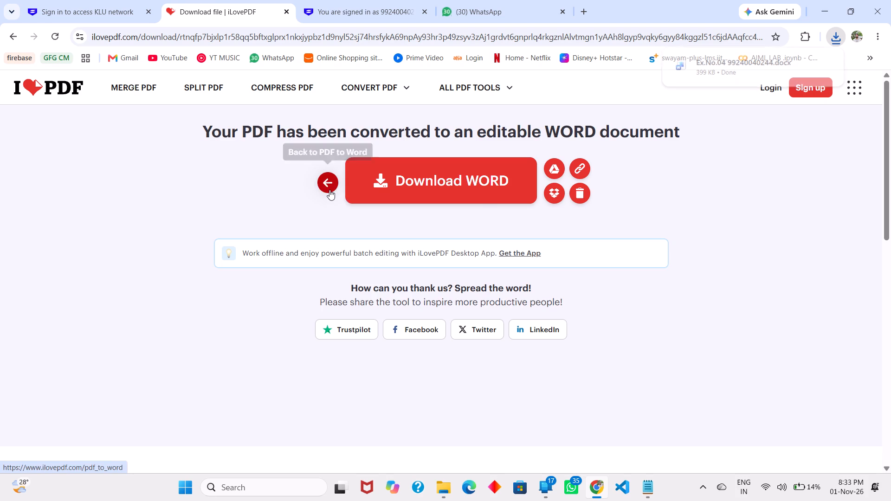
click(459, 255)
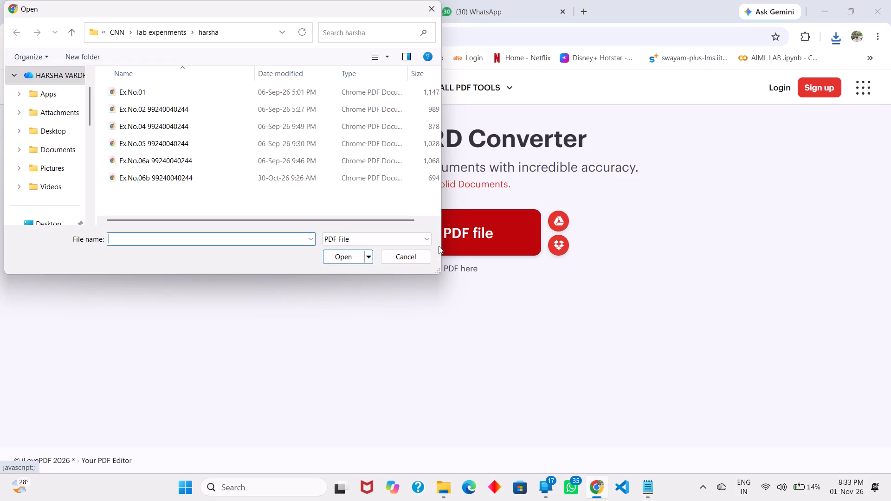
click(233, 148)
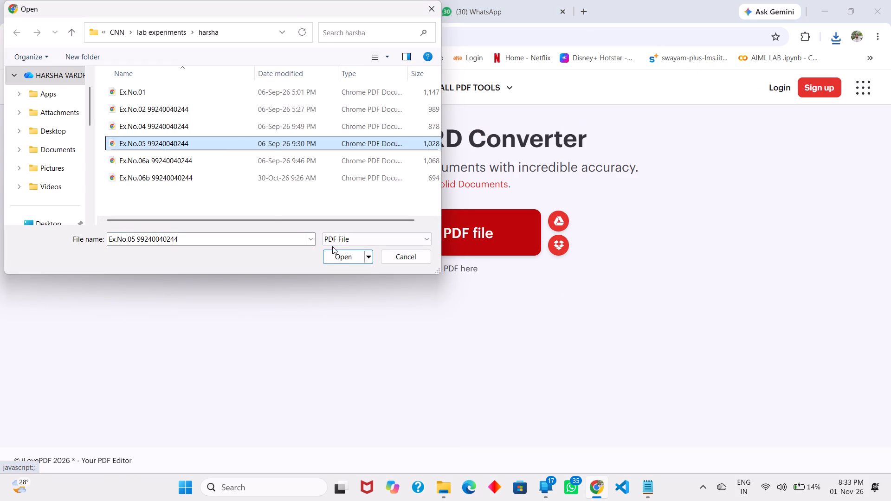
click(336, 252)
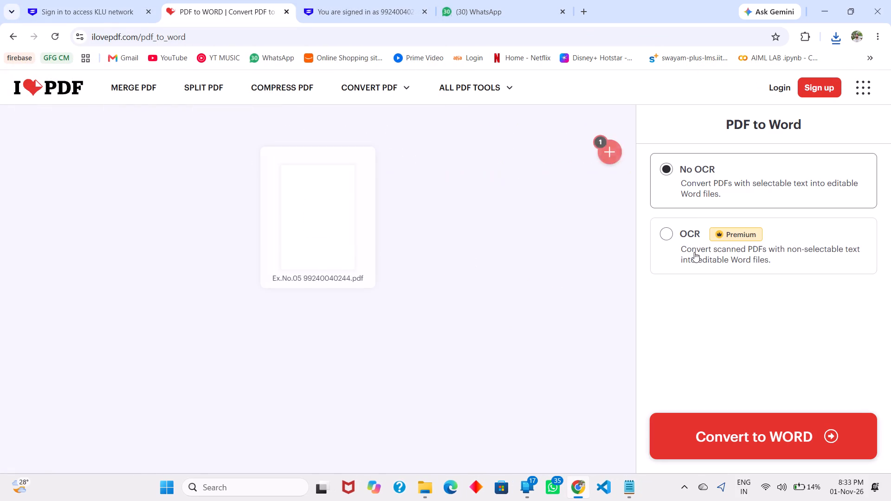
click(748, 447)
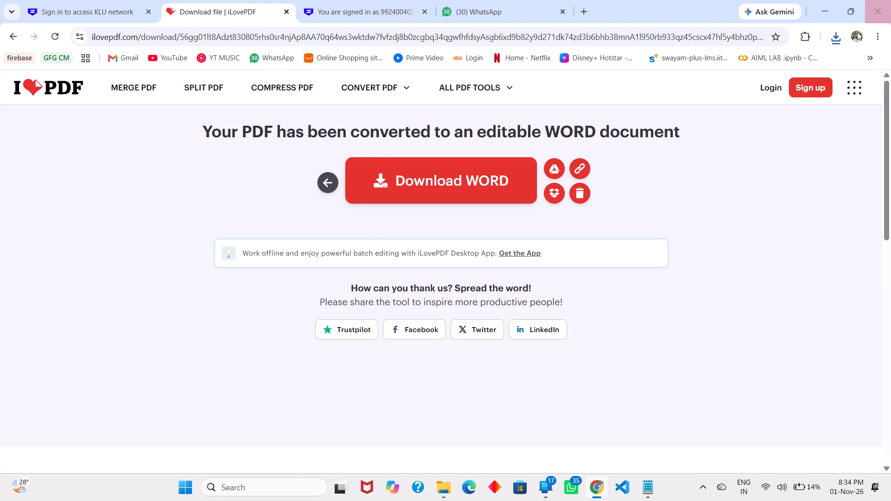
click(832, 44)
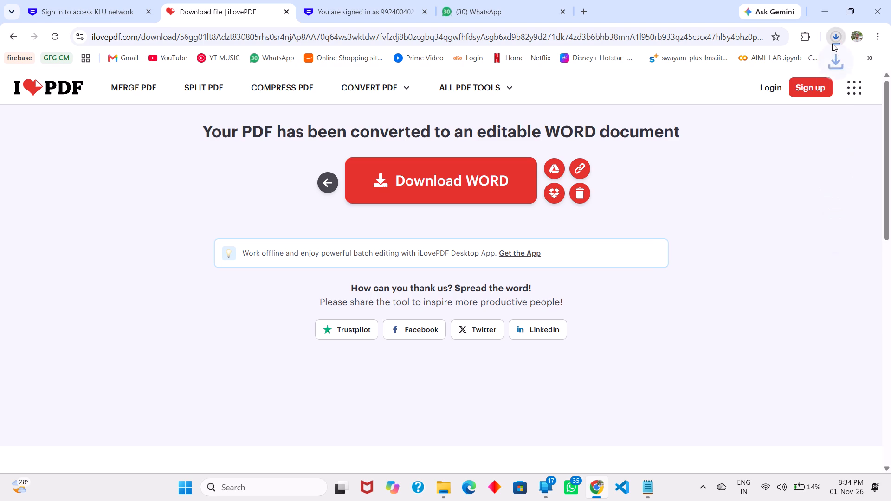
Convert the Ex.No.06a PDF to an editable Word file without OCR and download it.
click(337, 186)
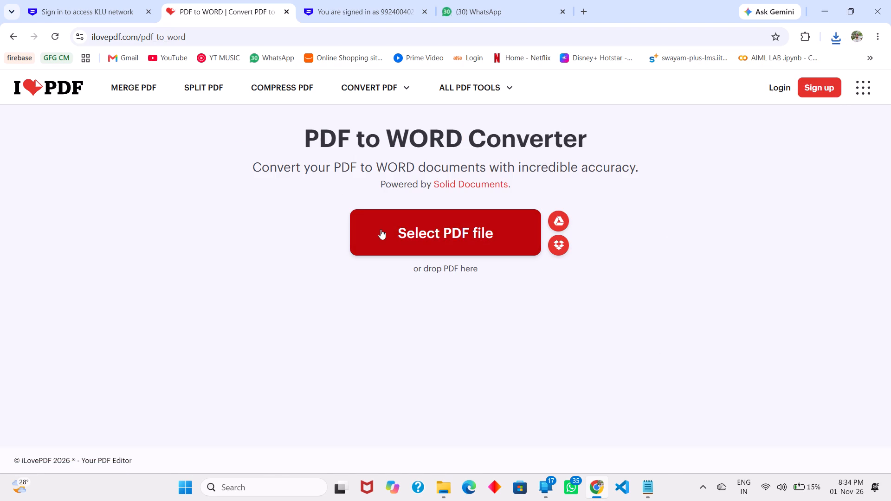
click(381, 229)
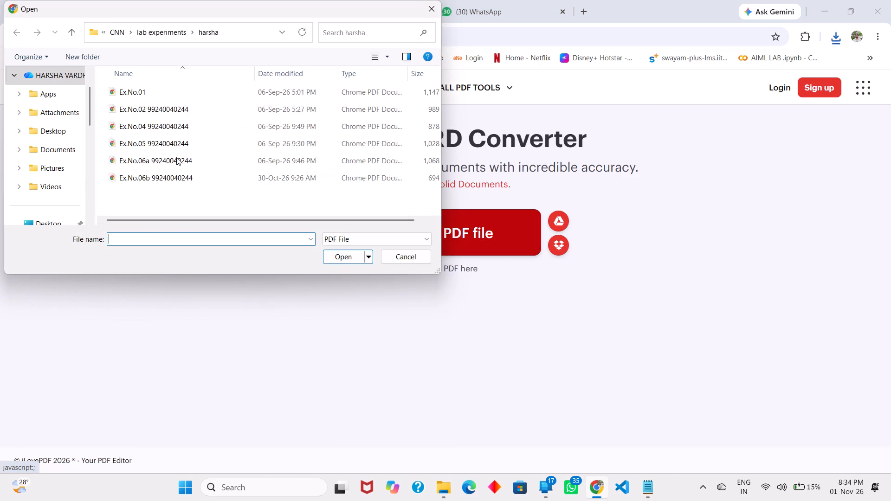
click(176, 157)
click(333, 251)
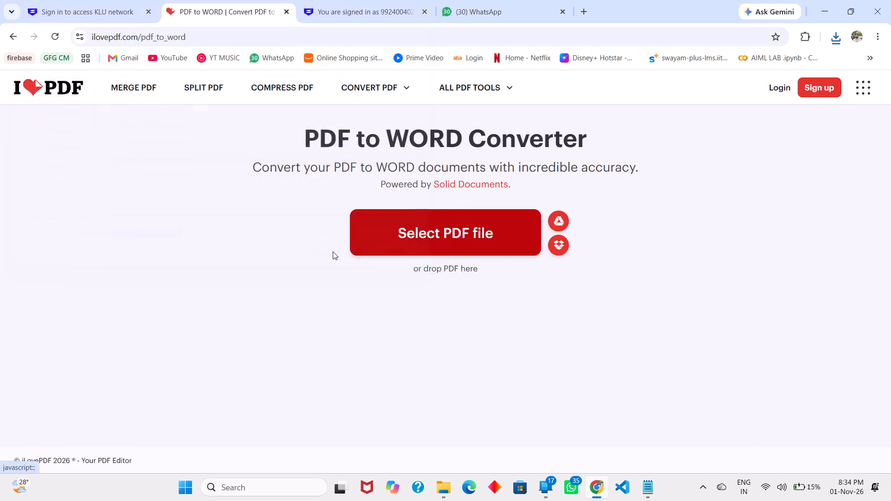
click(737, 428)
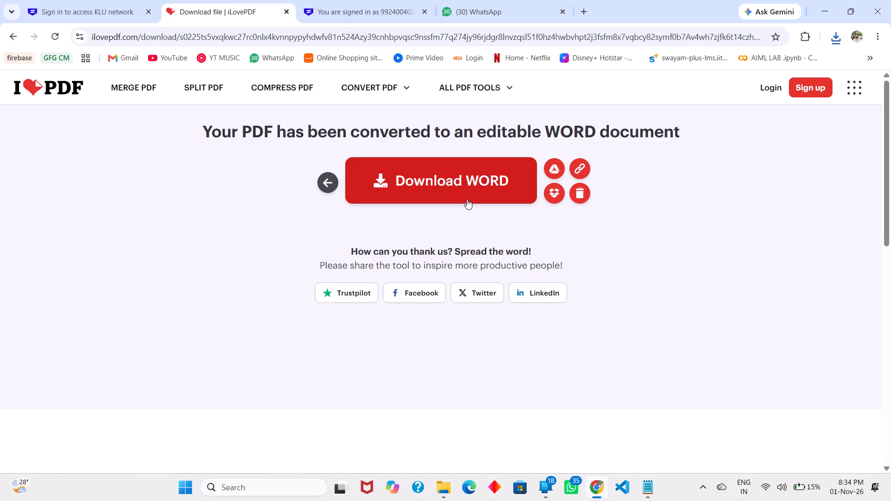
click(466, 197)
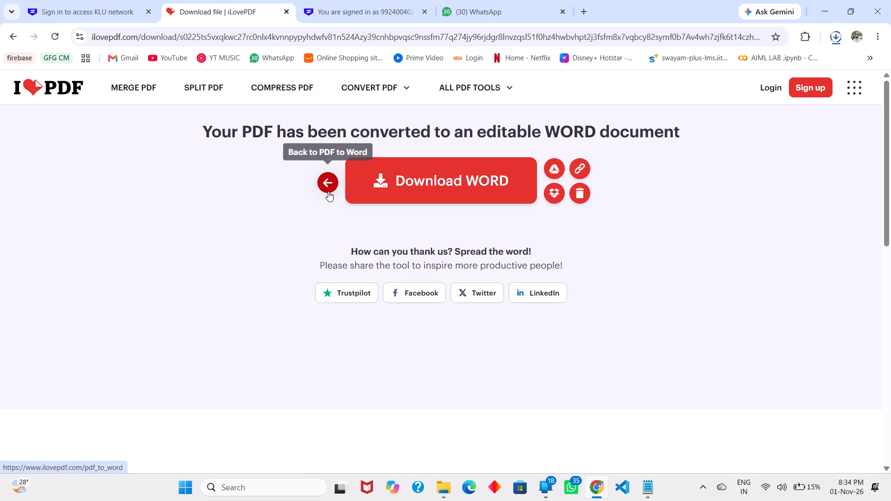
Convert the Ex.No.06b PDF to an editable Word file without OCR, download it, and check the recent downloads.
click(329, 193)
click(405, 243)
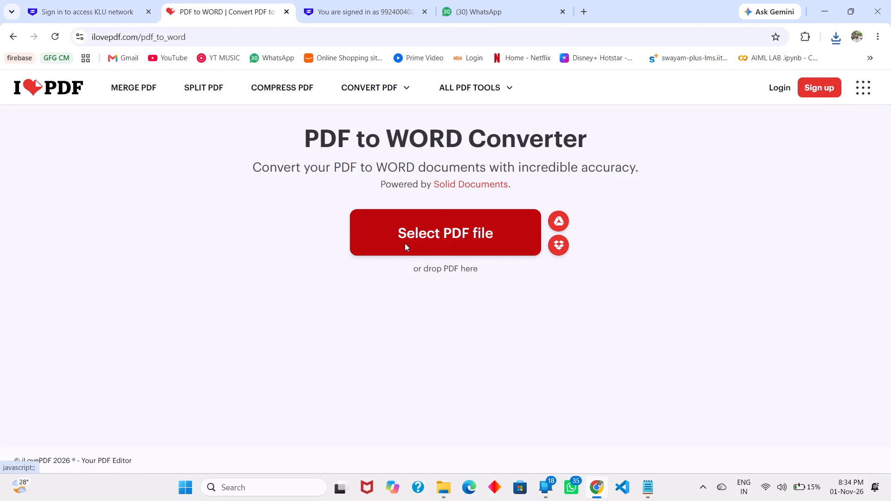
click(298, 178)
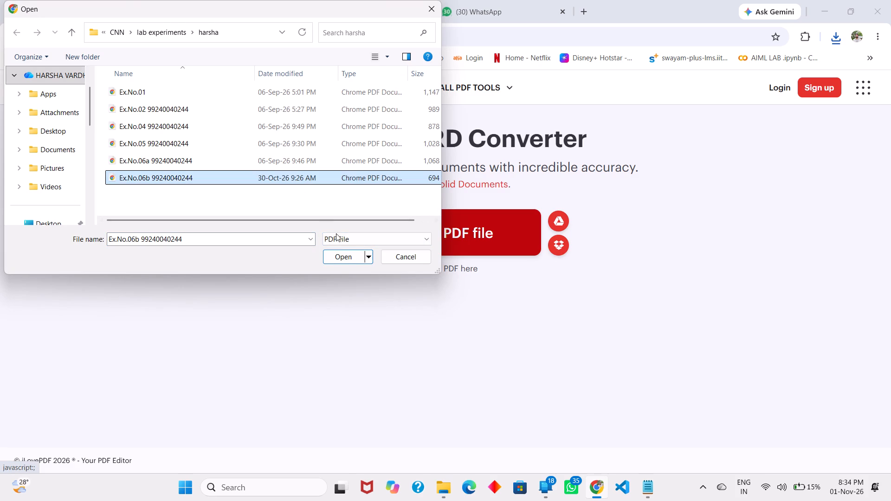
click(341, 262)
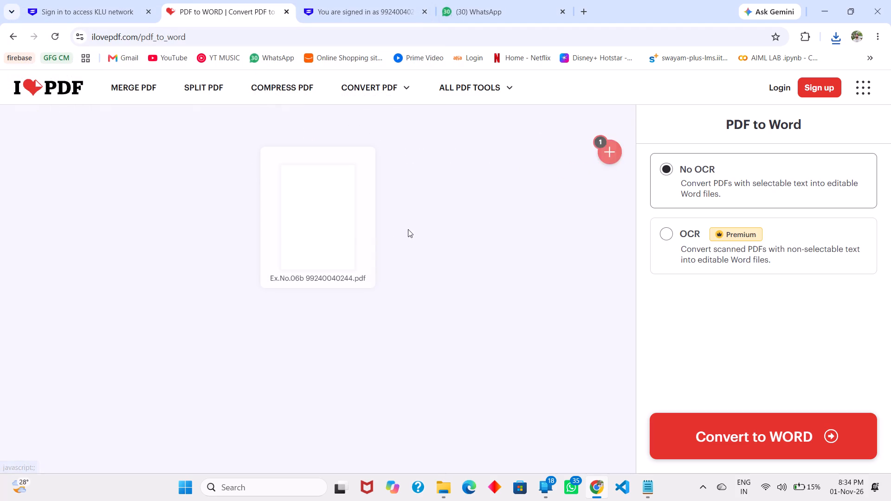
click(693, 441)
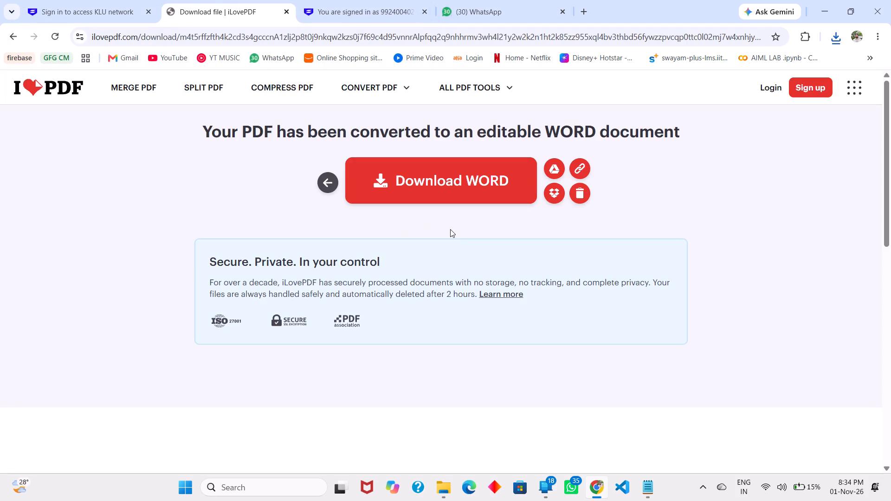
click(458, 198)
click(833, 40)
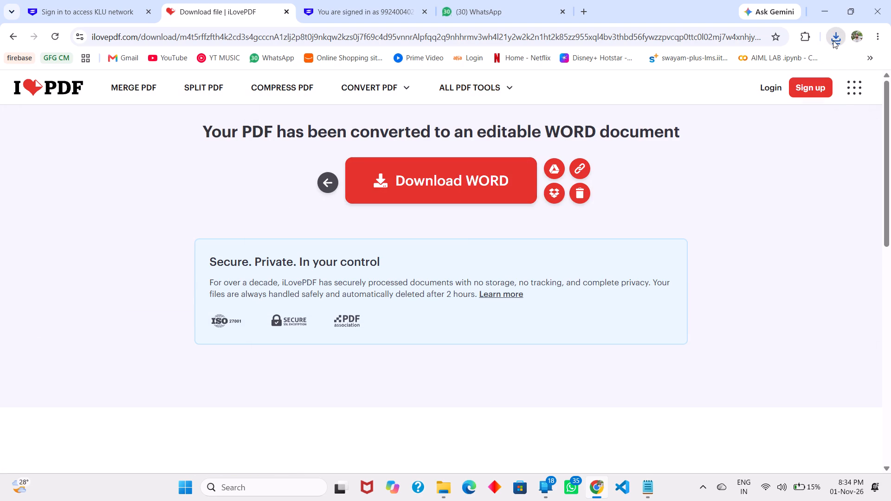
click(833, 40)
Delete the duplicate Word file Ex.No.01 (2) from the Downloads folder in File Explorer.
click(451, 485)
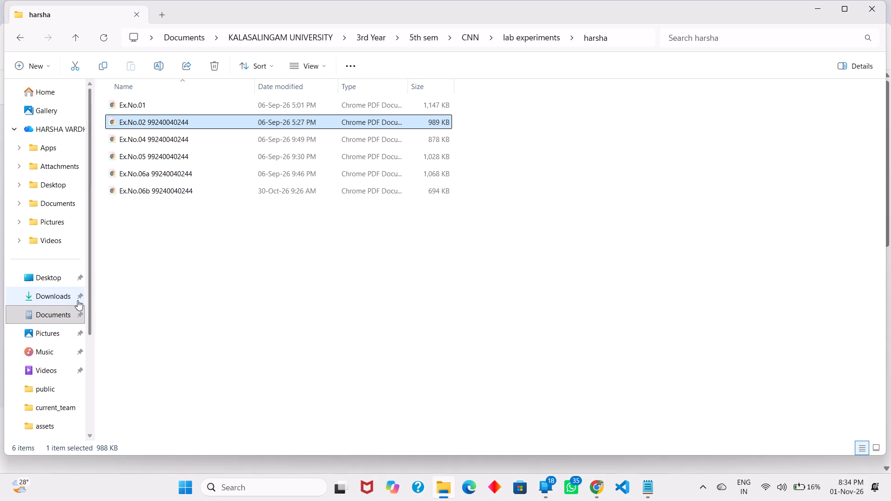
click(77, 300)
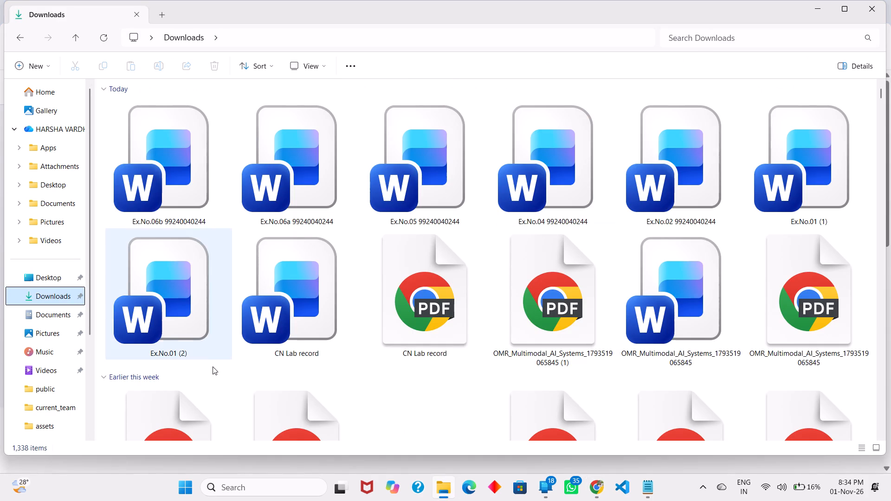
click(184, 353)
key(Delete)
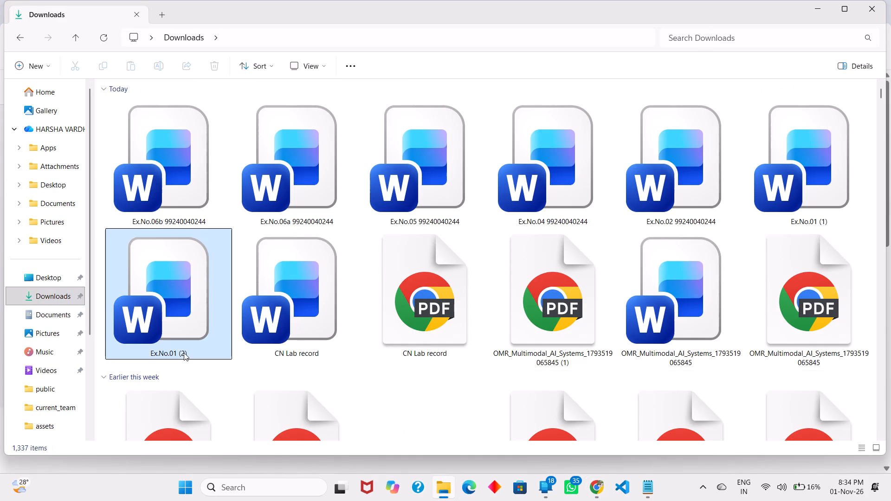
Open the six converted Word files together from Downloads: Ex.No.01 (1), 02, 04, 05, 06a and 06b.
click(770, 167)
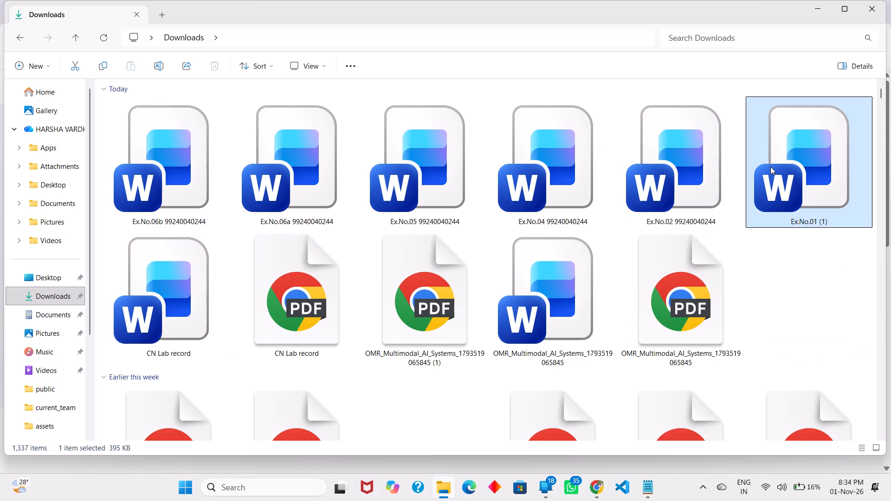
click(222, 167)
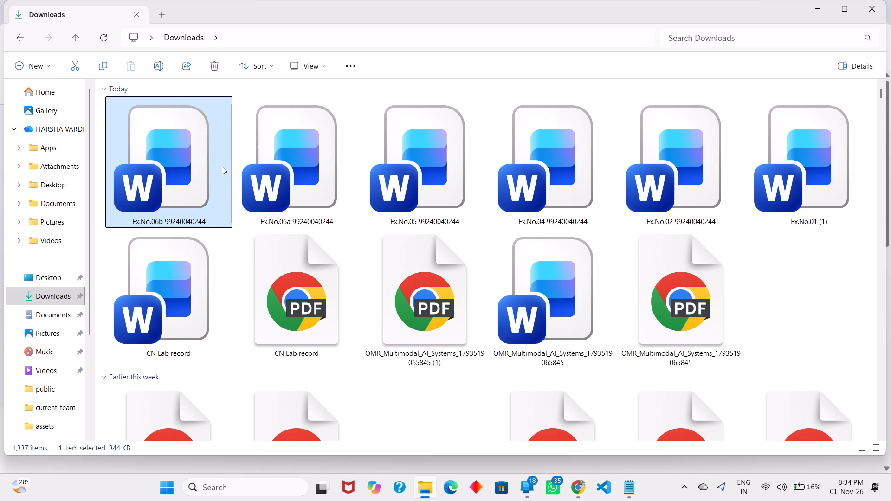
key(shift+Right)
key(shift+Right)
key(shift+Right)
key(shift+Right)
key(shift+Right)
key(shift+Left)
key(shift+Left)
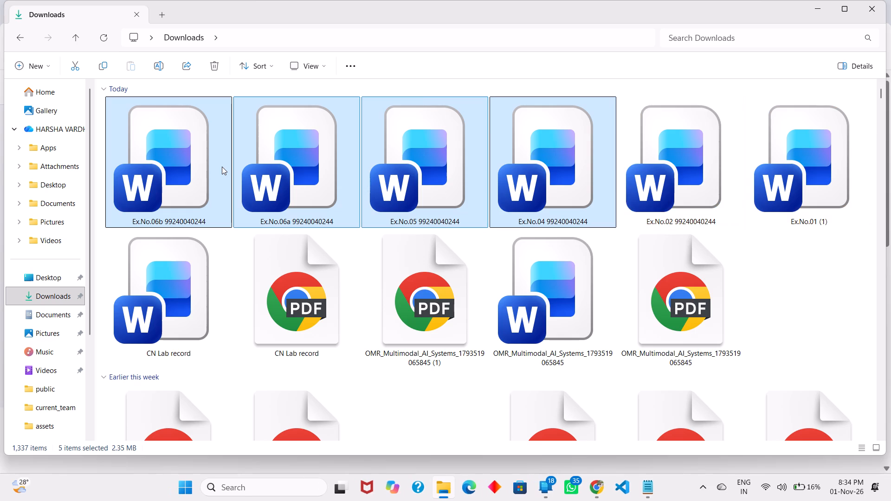
key(shift+Right)
key(shift+Right)
key(shift+Left)
key(shift+Left)
key(shift+Right)
key(shift+Right)
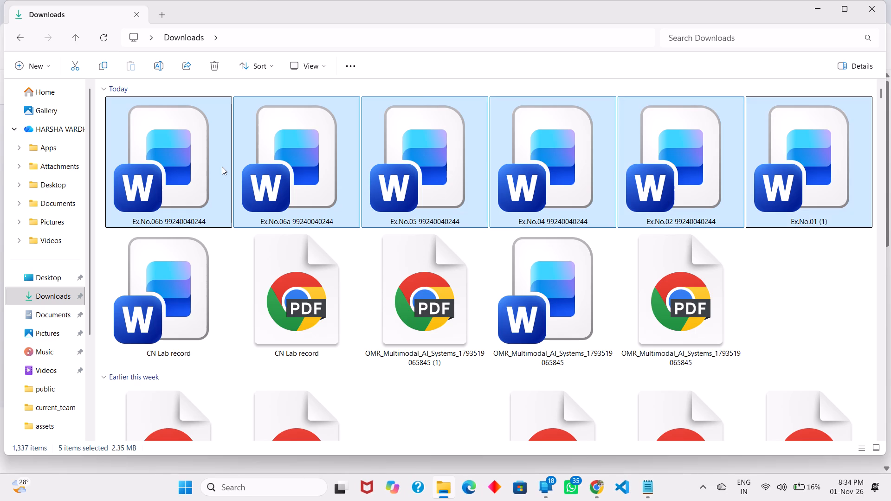
key(shift+Left)
key(shift+Left)
key(shift+Left)
key(shift+Left)
key(shift+Left)
key(shift+Left)
key(shift+Left)
key(shift+Left)
key(shift+Left)
key(shift+Left)
key(shift+Left)
key(shift+Right)
key(shift+Right)
key(shift+Right)
key(shift+Right)
key(shift+Right)
key(shift+Right)
key(shift+Right)
key(shift+Right)
key(shift+Right)
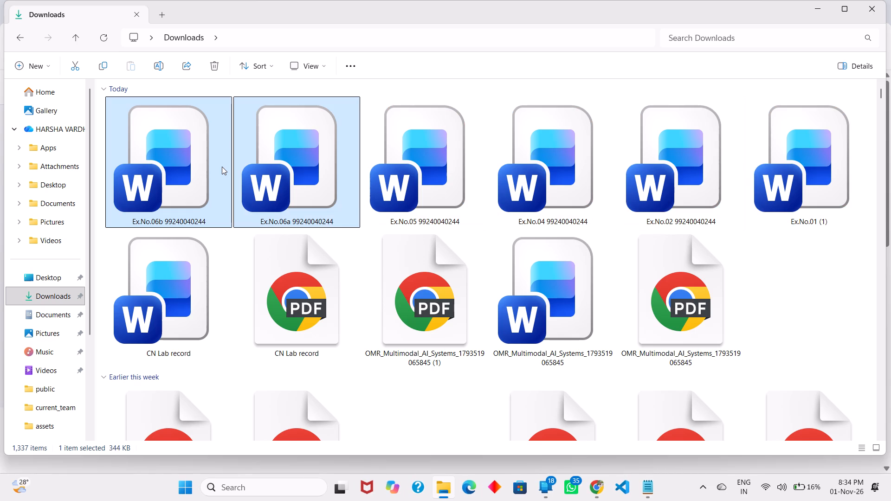
key(shift+Left)
key(shift+Left)
key(shift+Left)
key(shift+Left)
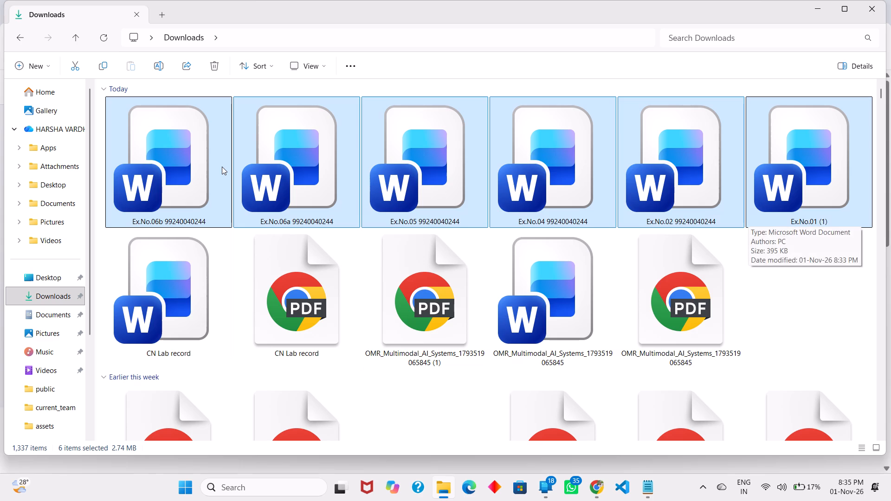
key(Return)
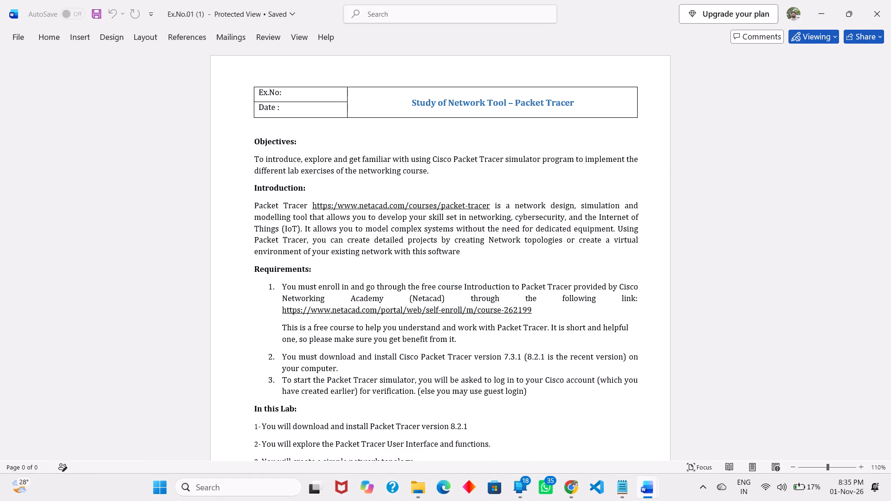
scroll(497, 468, up, 2)
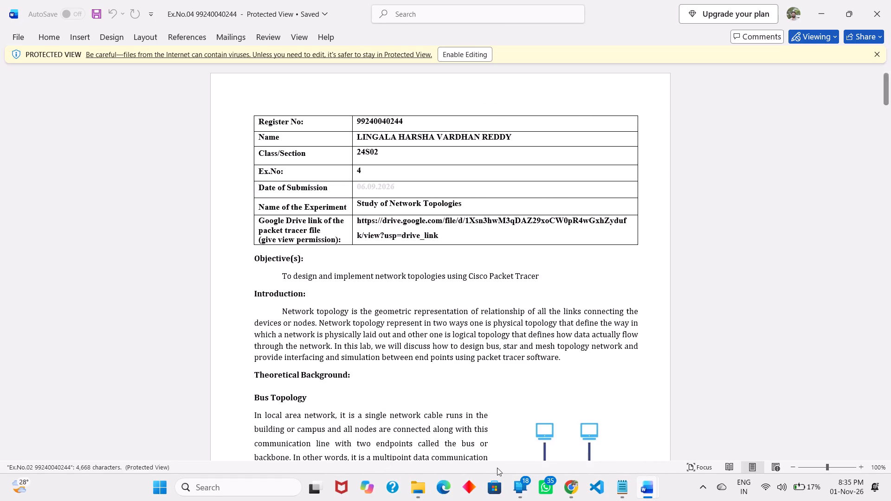
scroll(497, 468, up, 1)
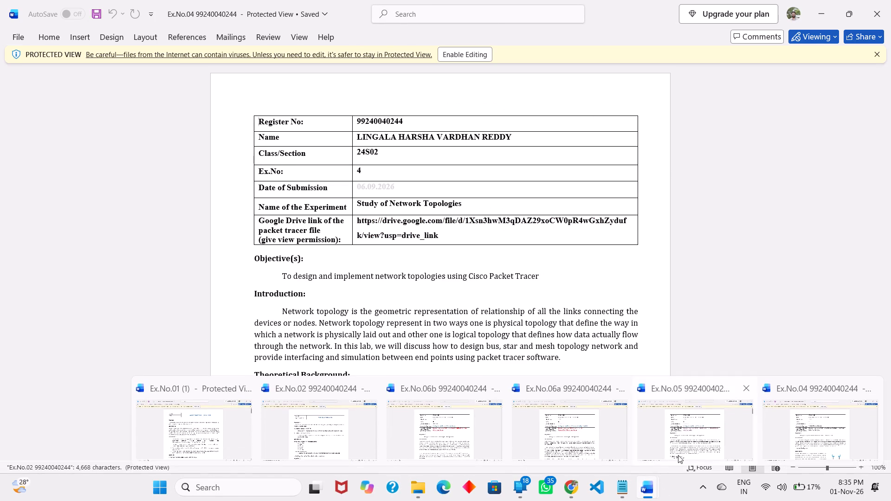
Switch to the Ex.No.01 (1) document, enable editing, and look through its converted pages.
click(210, 415)
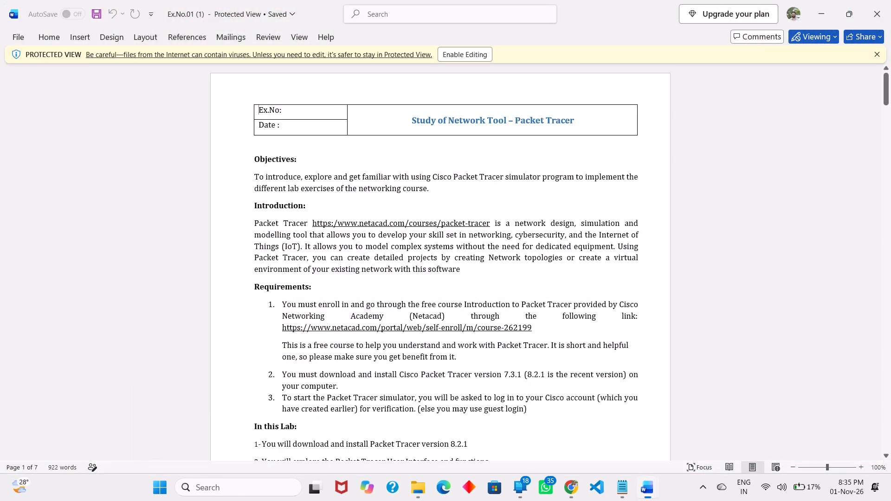
click(473, 55)
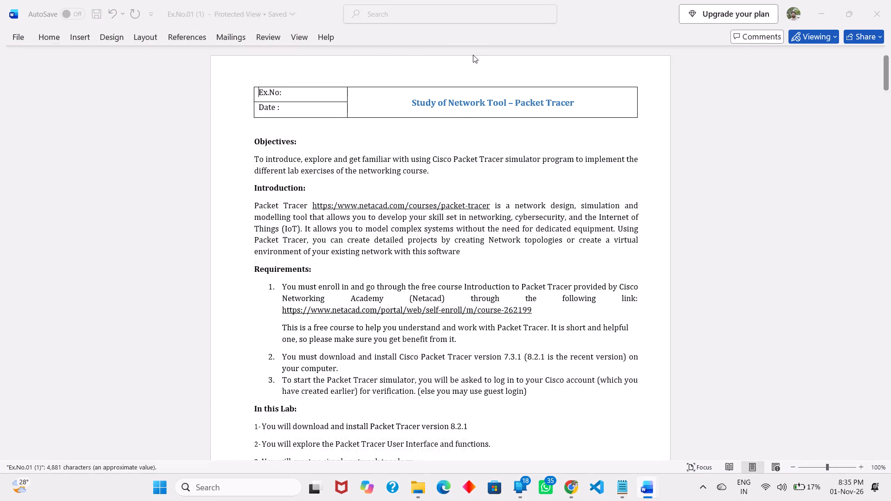
scroll(453, 161, down, 18)
scroll(453, 161, down, 4)
scroll(453, 161, up, 1)
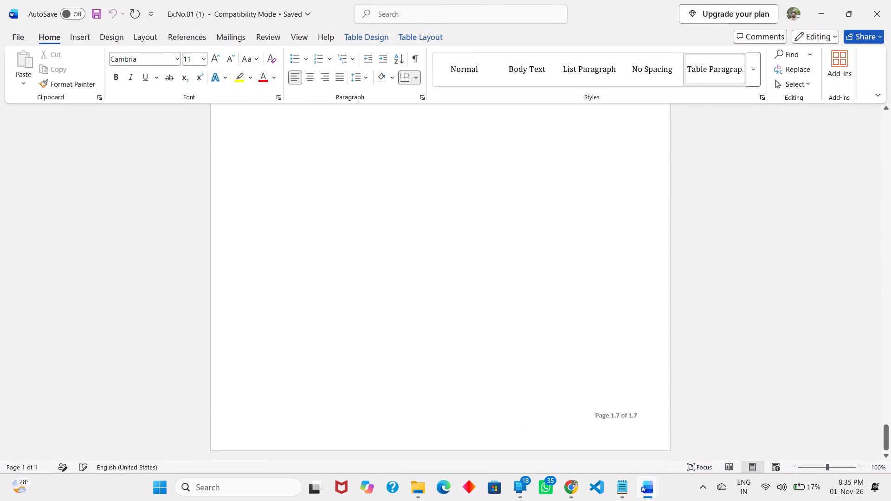
scroll(453, 161, up, 7)
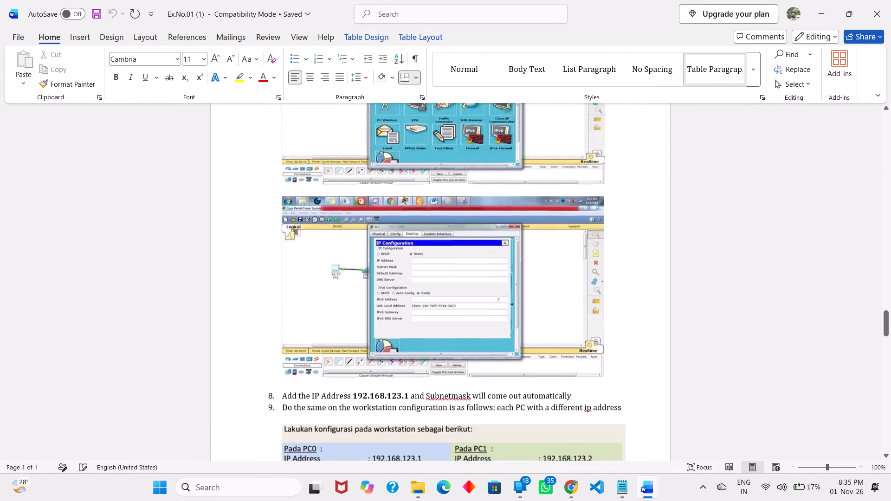
scroll(453, 161, up, 7)
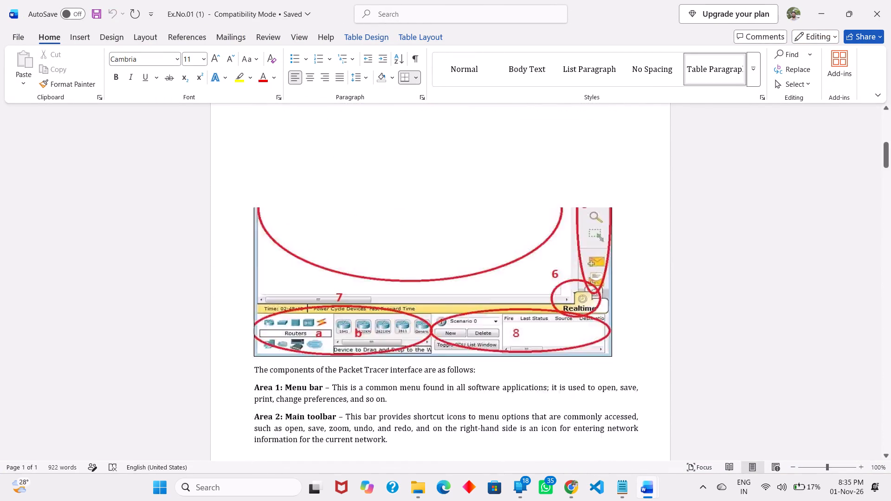
scroll(453, 161, up, 5)
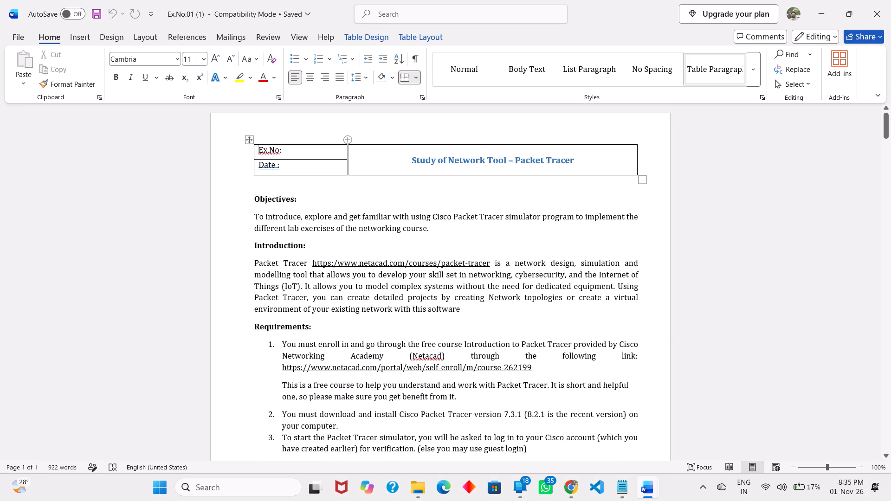
Enter 01 as the experiment number in the Ex.No cell of the header table.
click(322, 157)
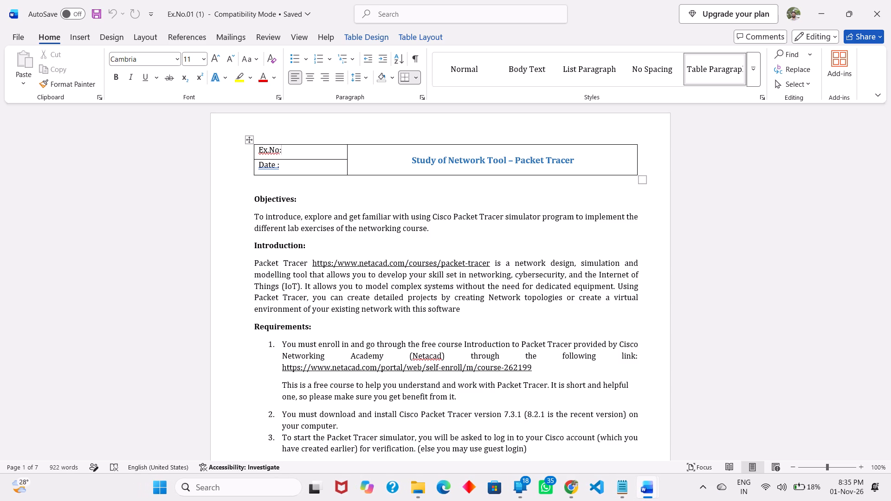
key(space)
text(01)
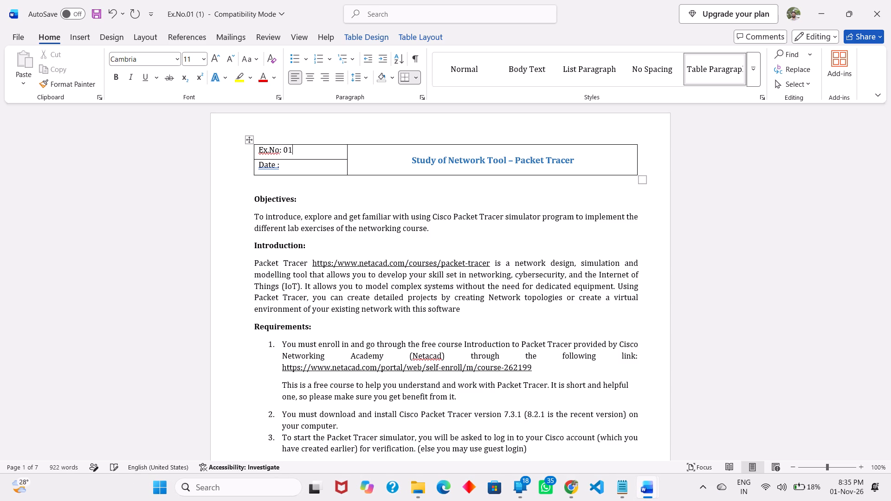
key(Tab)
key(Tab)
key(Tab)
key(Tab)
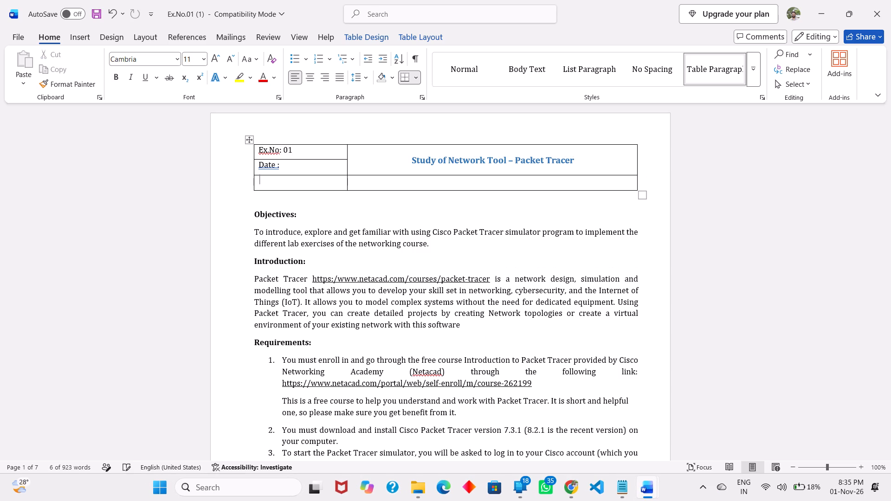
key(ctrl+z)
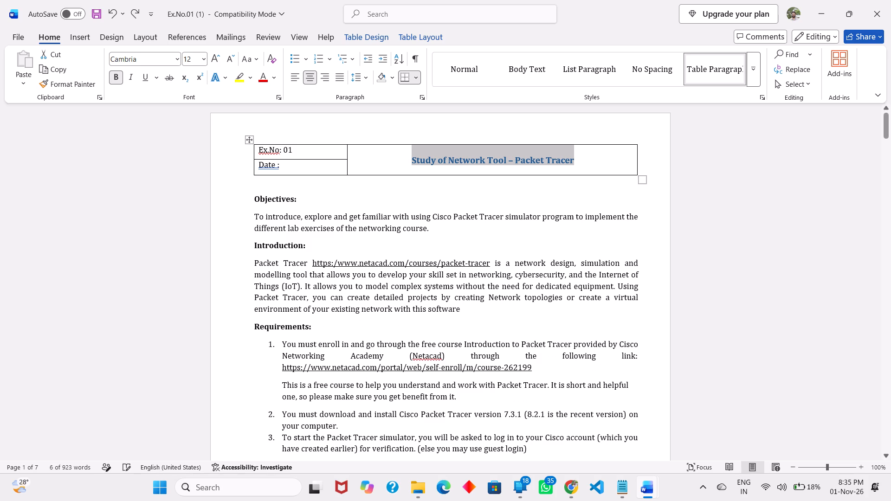
Begin the Date entry in the Ex.No.01 header table, checking the other open windows before returning to the document.
click(290, 168)
key(space)
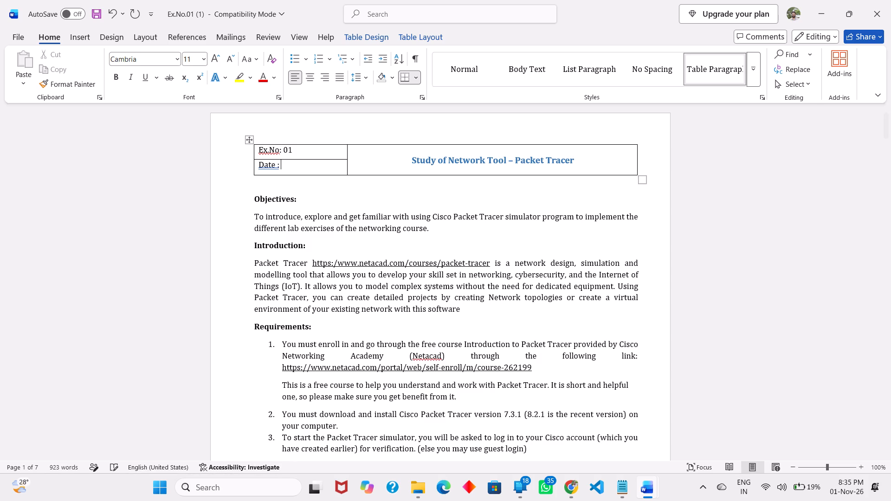
key(alt+Tab)
key(alt+Tab)
key(alt+Tab)
key(alt+Tab)
key(alt+Tab)
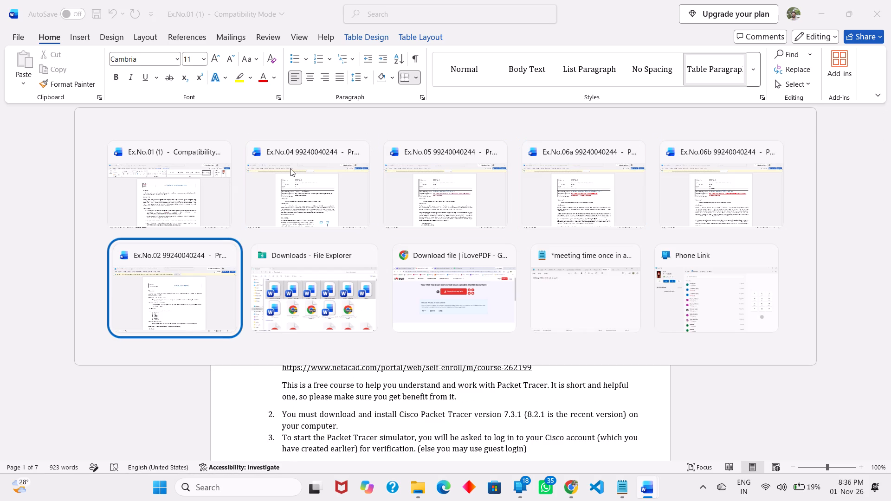
alt+click(192, 173)
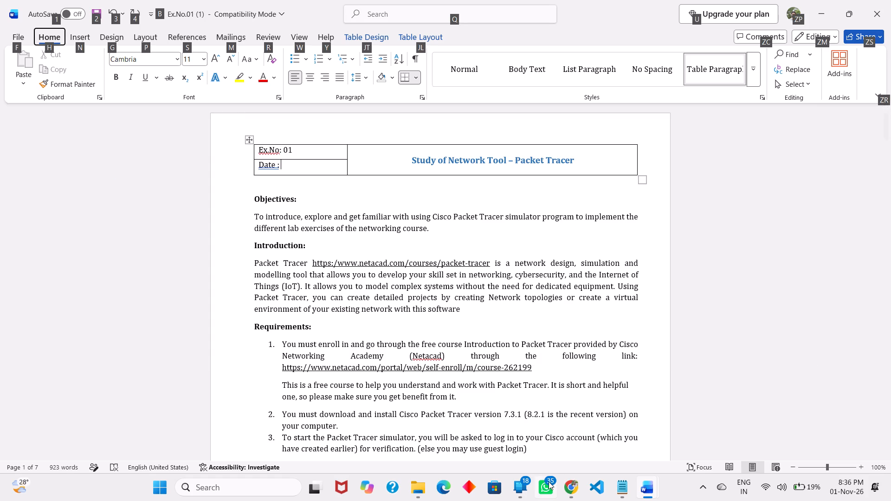
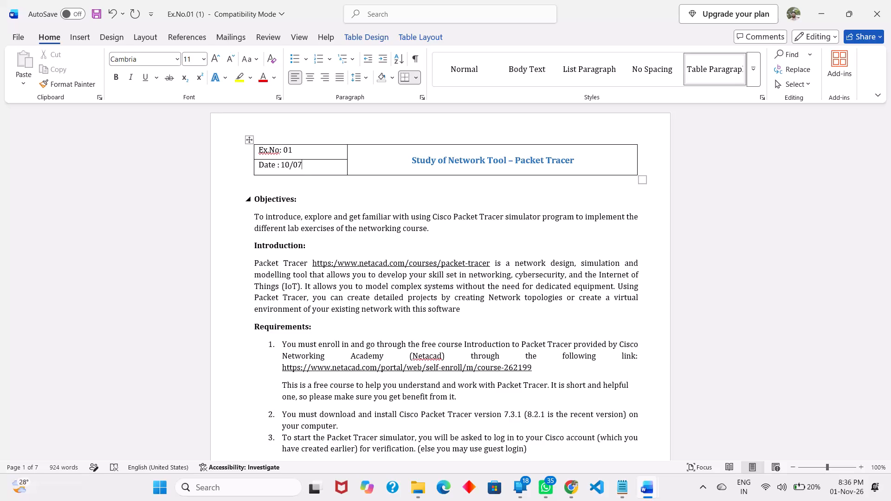
Complete the date in the Ex.No.01 header table as 10/07/2026.
text(/2026)
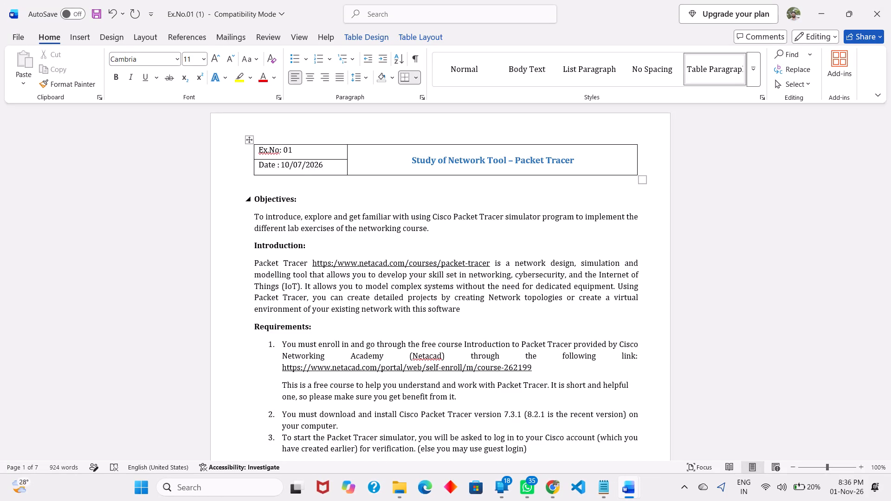
Look through the Ex.No.01 document from the header table to the rubrics table and the page after it.
scroll(365, 173, down, 3)
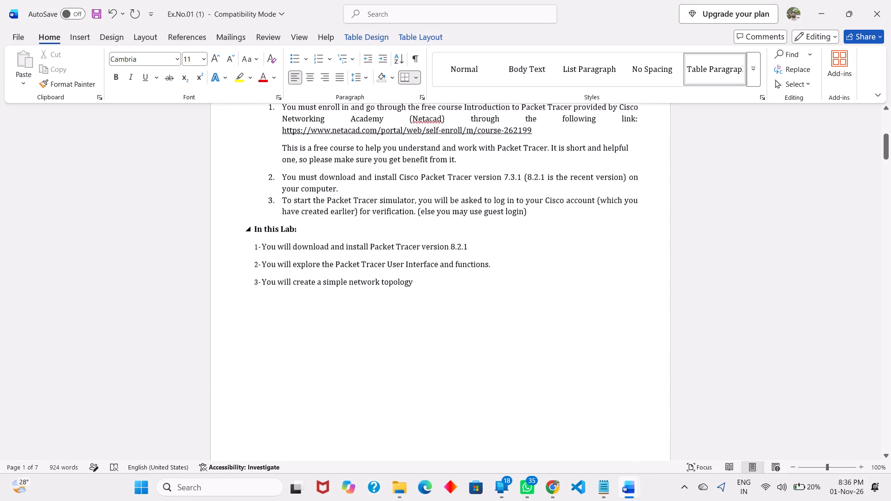
scroll(365, 173, down, 6)
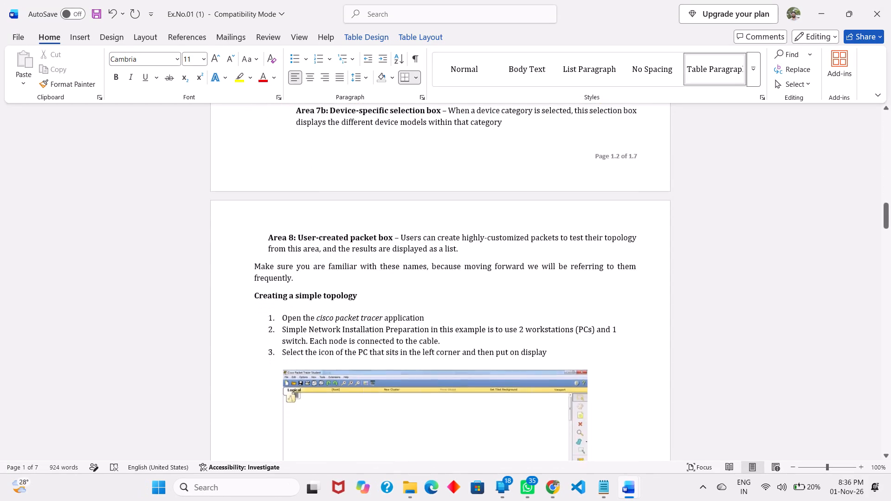
scroll(365, 173, down, 4)
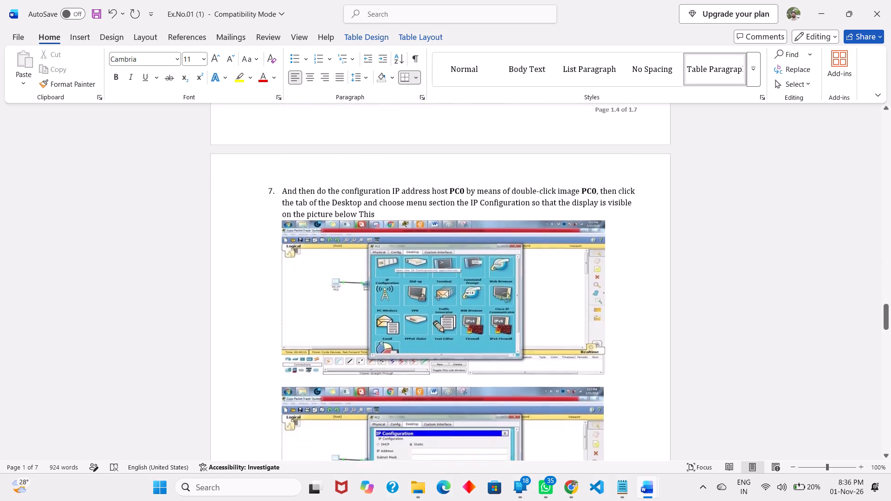
scroll(365, 173, down, 2)
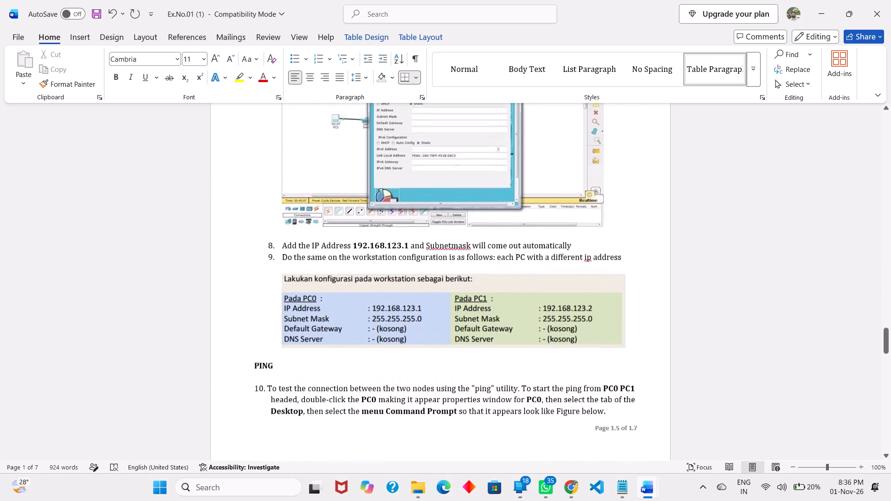
scroll(365, 173, down, 2)
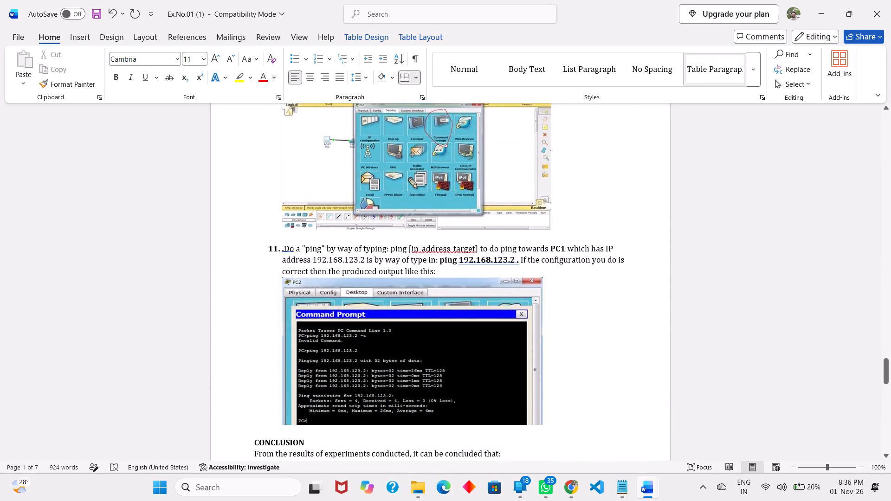
scroll(365, 173, down, 4)
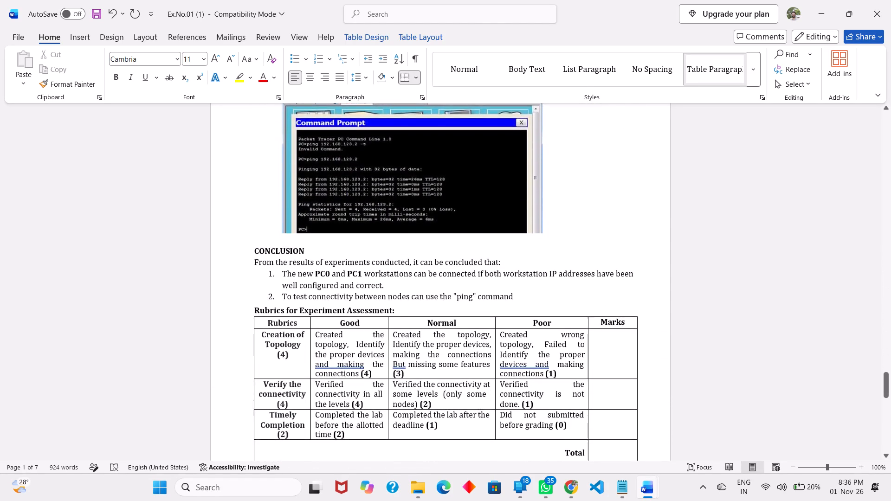
scroll(365, 173, down, 4)
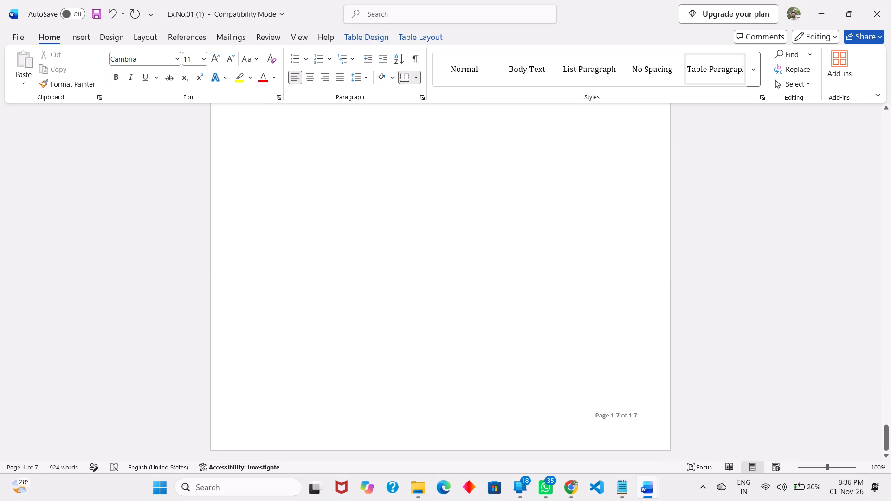
scroll(363, 188, up, 3)
scroll(363, 188, down, 2)
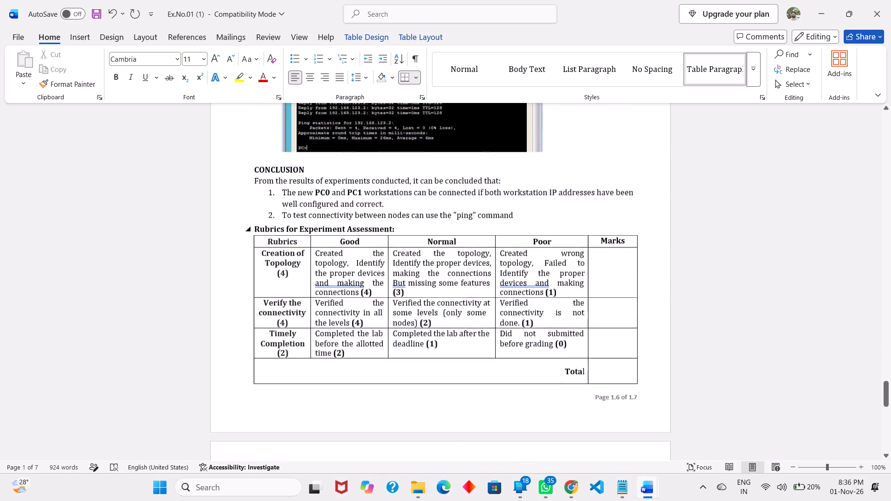
scroll(363, 188, down, 1)
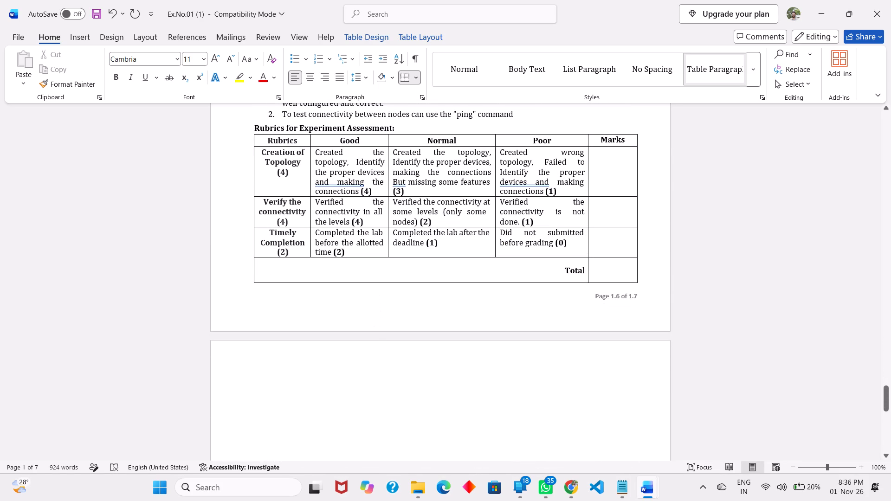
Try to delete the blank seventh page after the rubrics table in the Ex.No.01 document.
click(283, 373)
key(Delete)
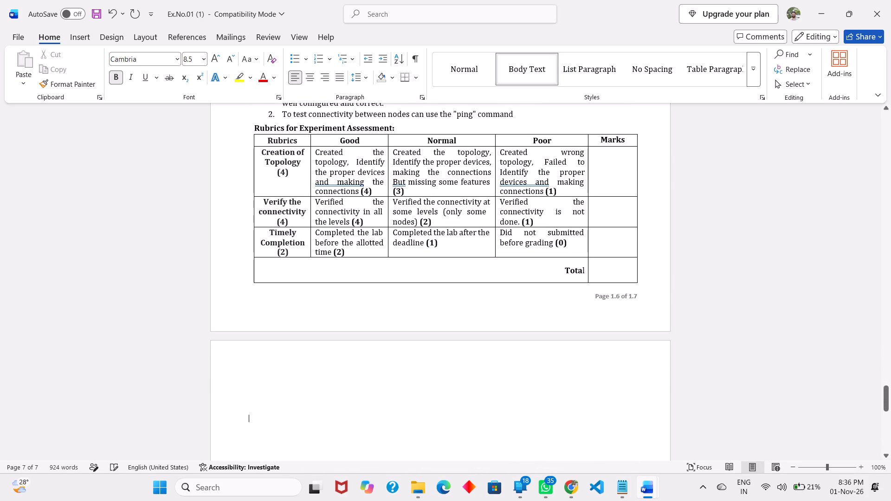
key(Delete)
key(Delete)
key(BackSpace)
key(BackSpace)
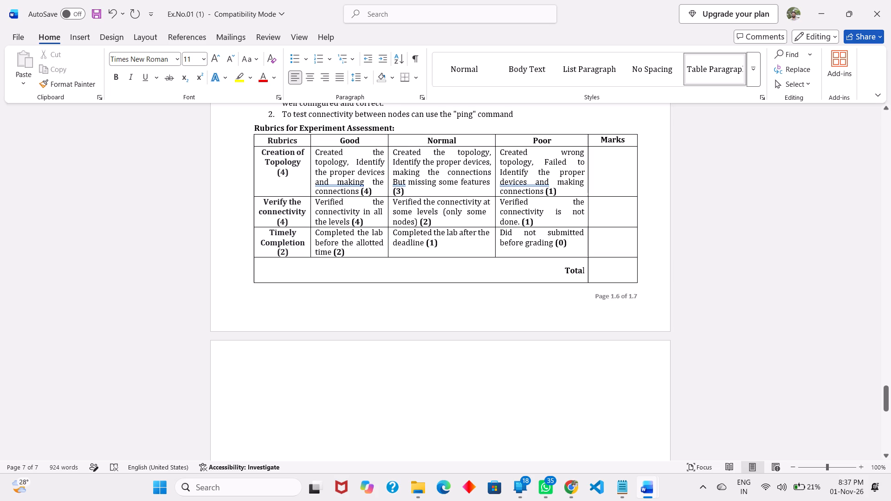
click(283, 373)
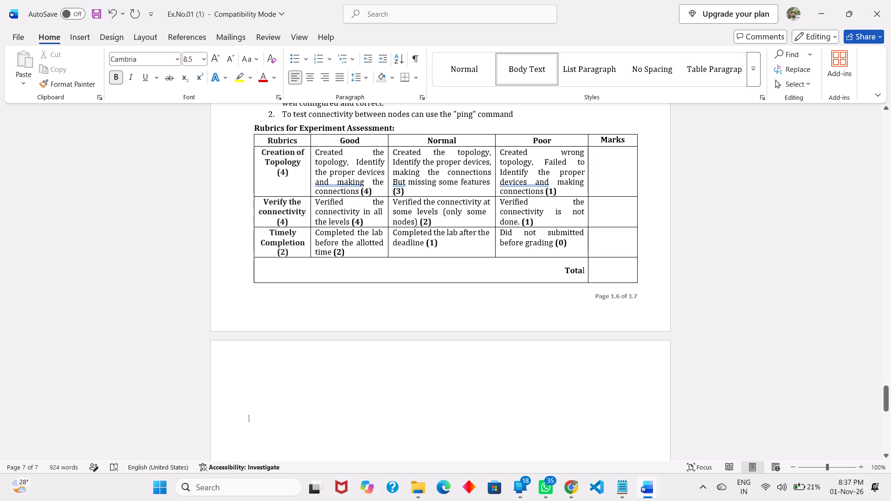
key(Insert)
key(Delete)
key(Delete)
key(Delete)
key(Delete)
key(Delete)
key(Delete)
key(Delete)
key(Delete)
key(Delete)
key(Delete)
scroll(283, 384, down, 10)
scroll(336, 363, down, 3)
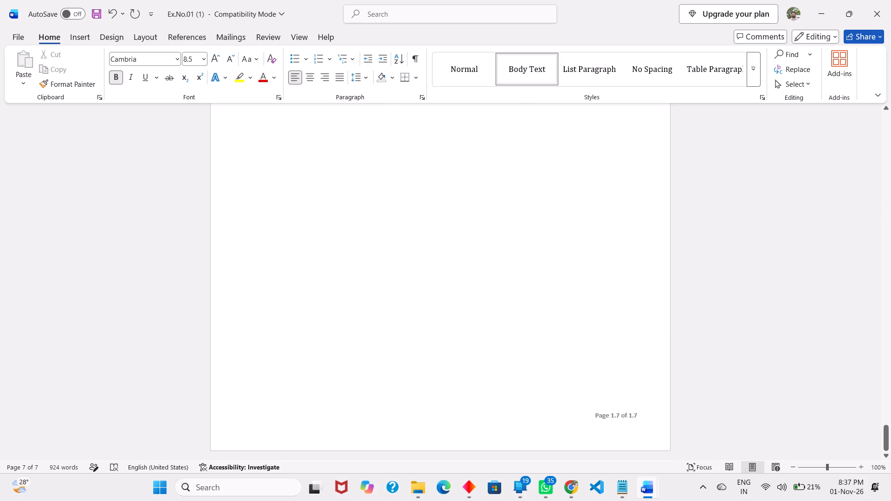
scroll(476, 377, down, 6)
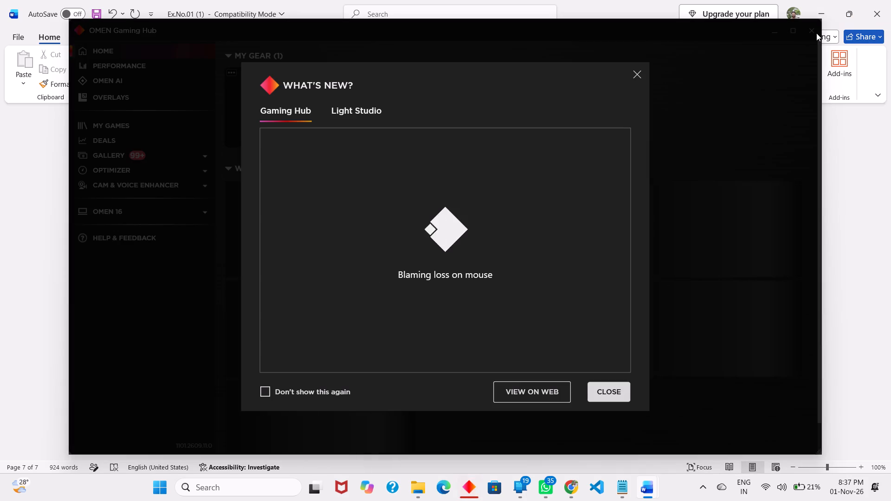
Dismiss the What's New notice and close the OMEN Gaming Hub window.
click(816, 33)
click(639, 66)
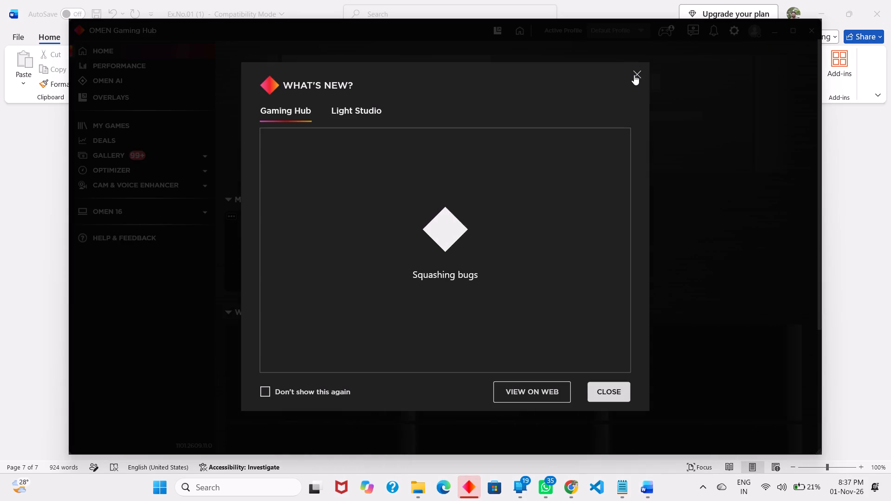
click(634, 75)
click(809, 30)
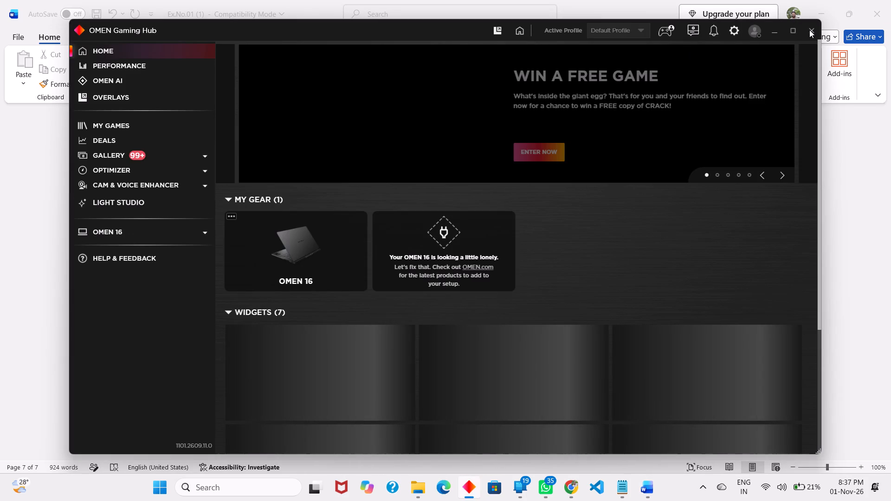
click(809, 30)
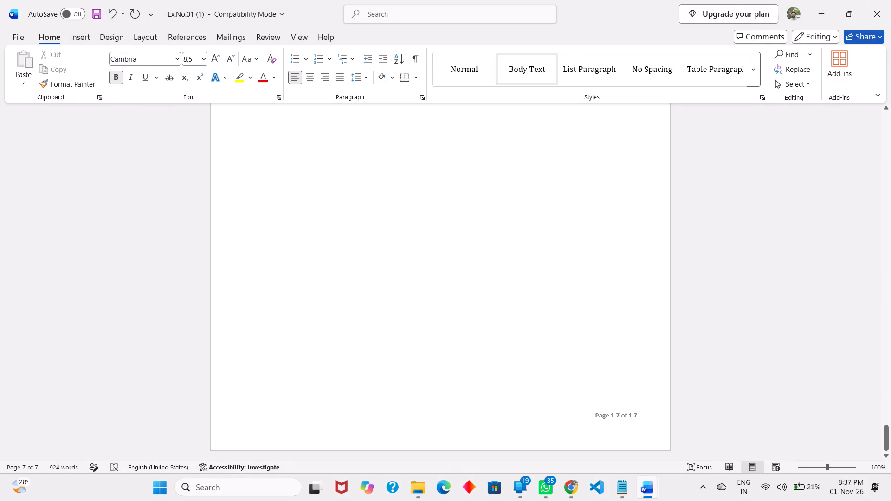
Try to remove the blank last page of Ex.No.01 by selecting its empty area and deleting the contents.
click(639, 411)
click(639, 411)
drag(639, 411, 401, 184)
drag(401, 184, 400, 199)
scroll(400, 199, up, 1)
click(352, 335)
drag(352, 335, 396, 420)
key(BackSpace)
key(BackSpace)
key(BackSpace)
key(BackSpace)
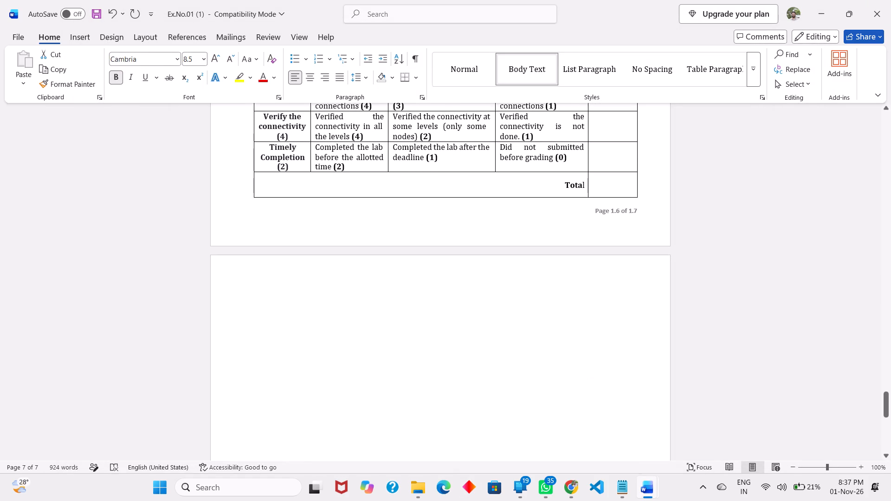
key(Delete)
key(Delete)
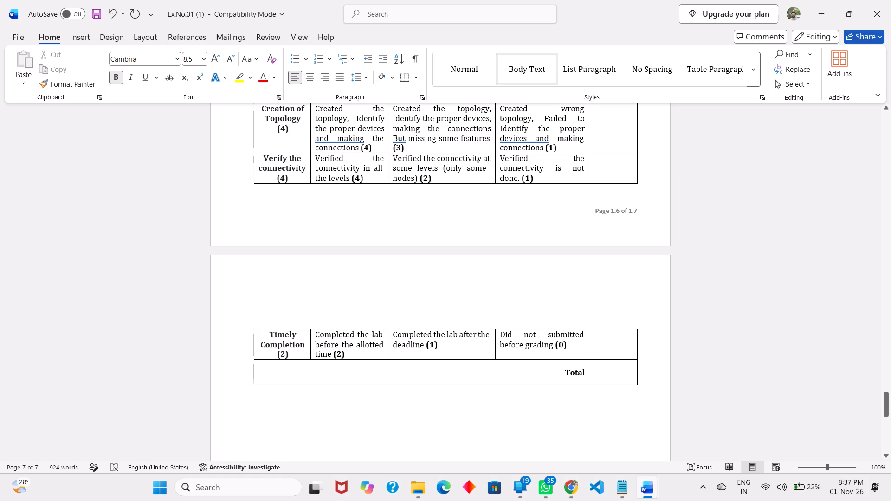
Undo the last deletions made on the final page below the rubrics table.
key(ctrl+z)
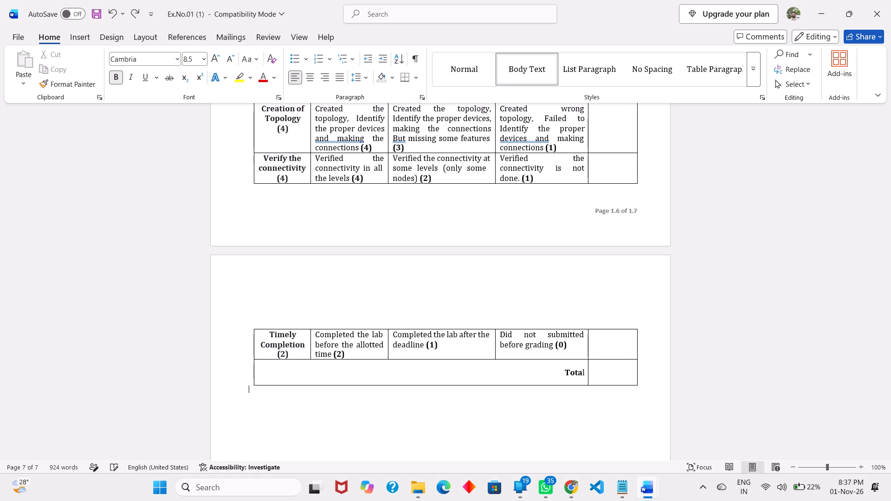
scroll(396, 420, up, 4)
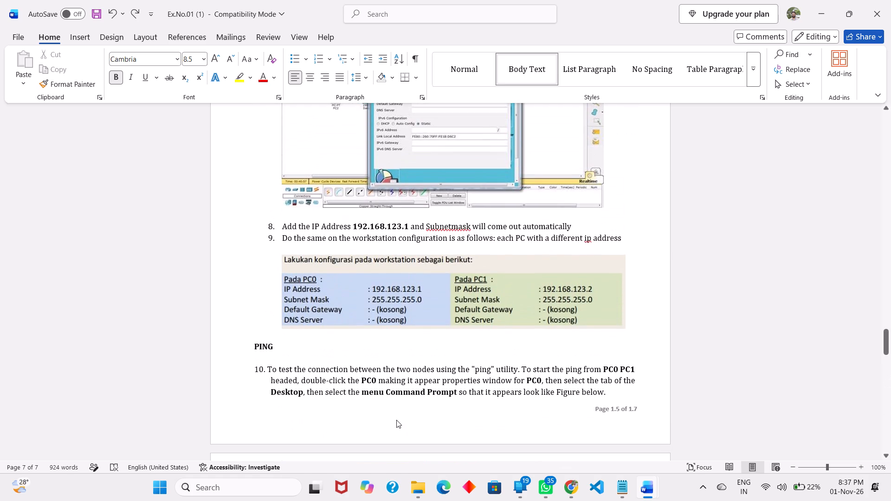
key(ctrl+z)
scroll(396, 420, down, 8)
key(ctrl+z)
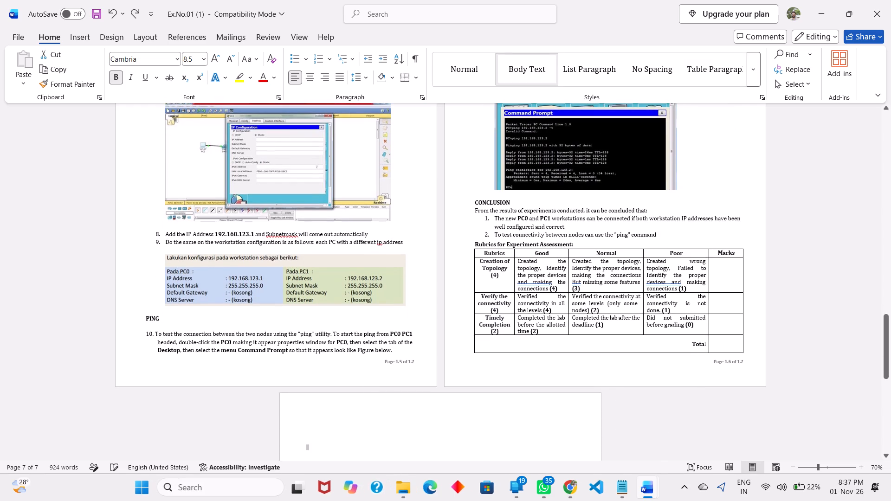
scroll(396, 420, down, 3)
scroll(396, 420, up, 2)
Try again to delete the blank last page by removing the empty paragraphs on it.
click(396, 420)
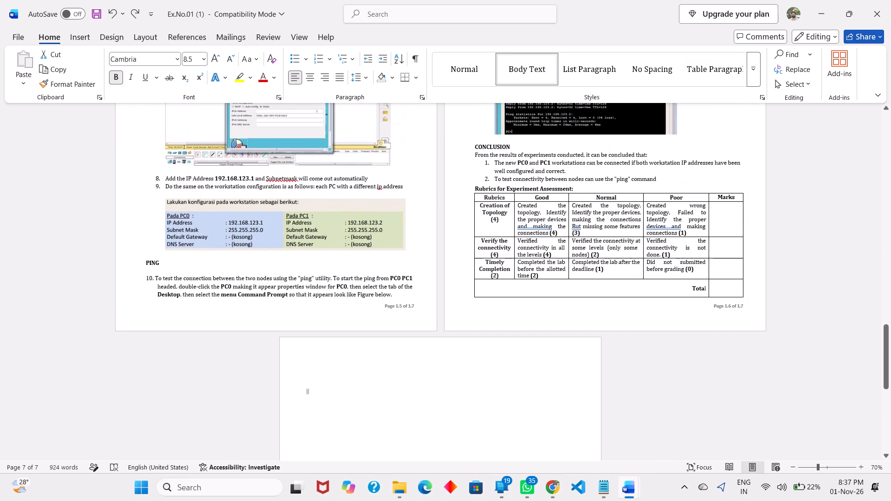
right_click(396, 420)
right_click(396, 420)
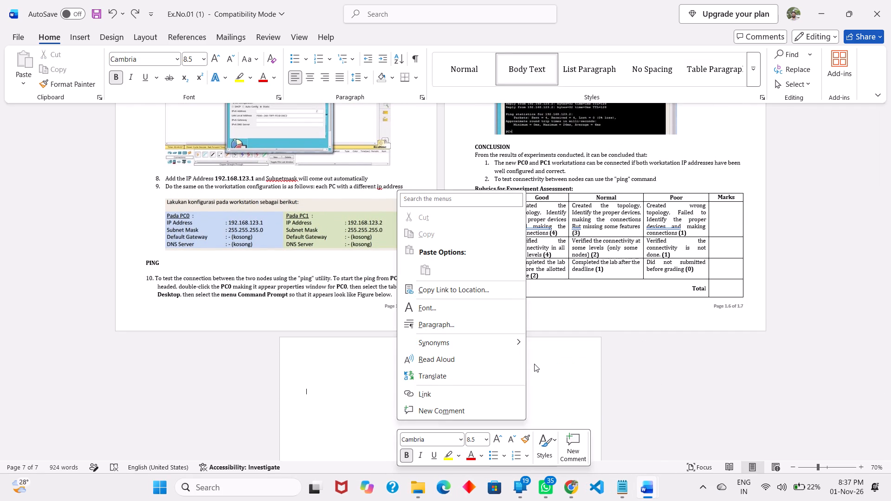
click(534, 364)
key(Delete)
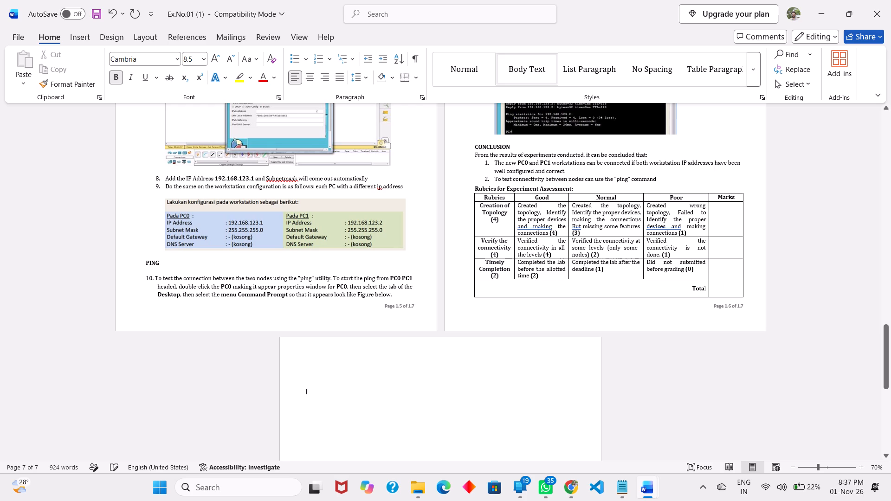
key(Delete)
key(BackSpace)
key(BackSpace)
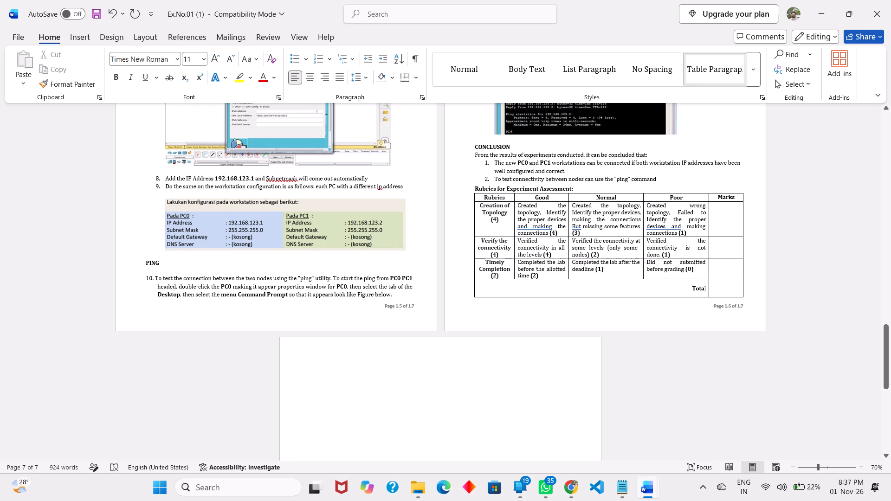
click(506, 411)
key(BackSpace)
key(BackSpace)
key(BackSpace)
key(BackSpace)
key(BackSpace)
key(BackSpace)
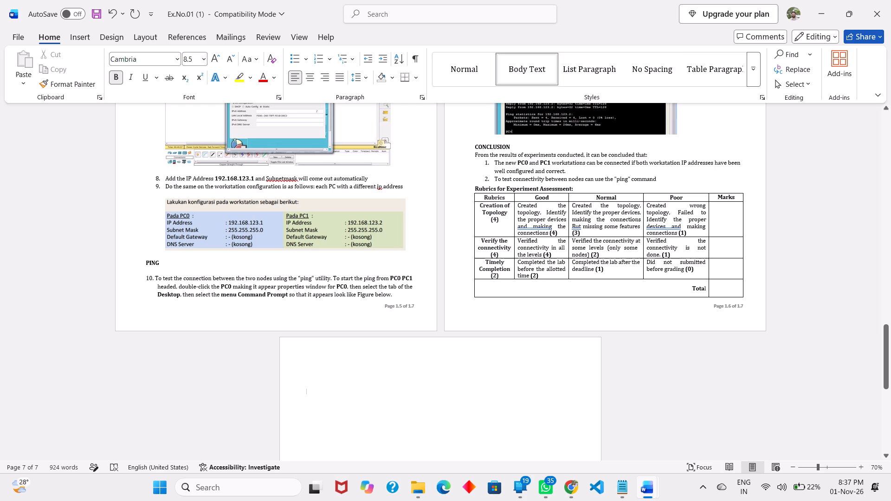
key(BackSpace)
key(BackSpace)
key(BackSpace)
Check the Ex.No.01 pages from the header table through to the blank last page.
scroll(506, 411, down, 6)
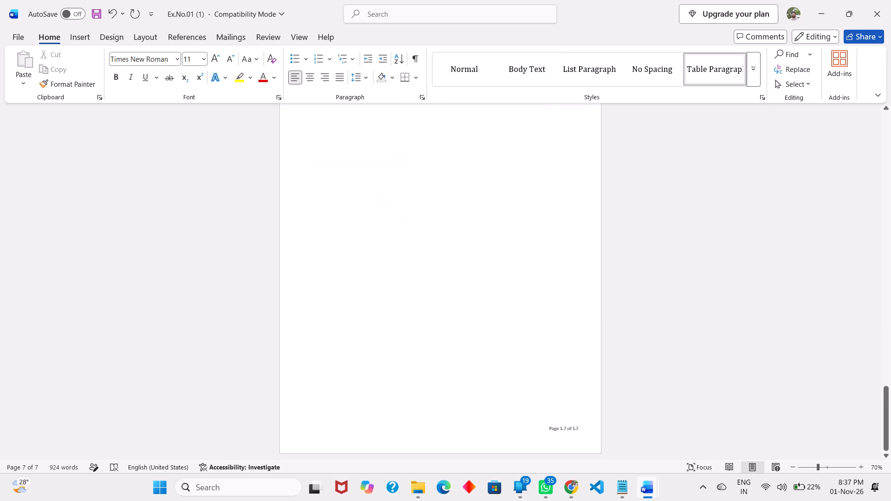
scroll(506, 411, down, 1)
scroll(506, 411, up, 11)
scroll(506, 411, down, 3)
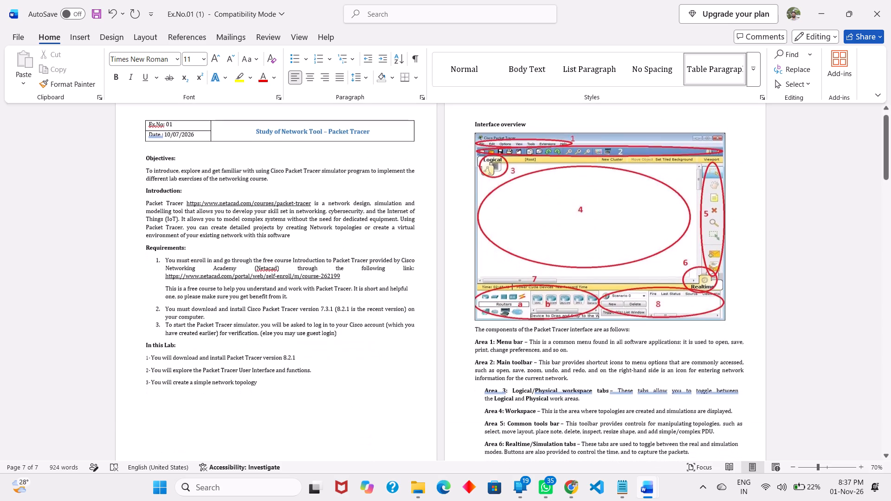
scroll(506, 411, down, 7)
scroll(506, 411, up, 8)
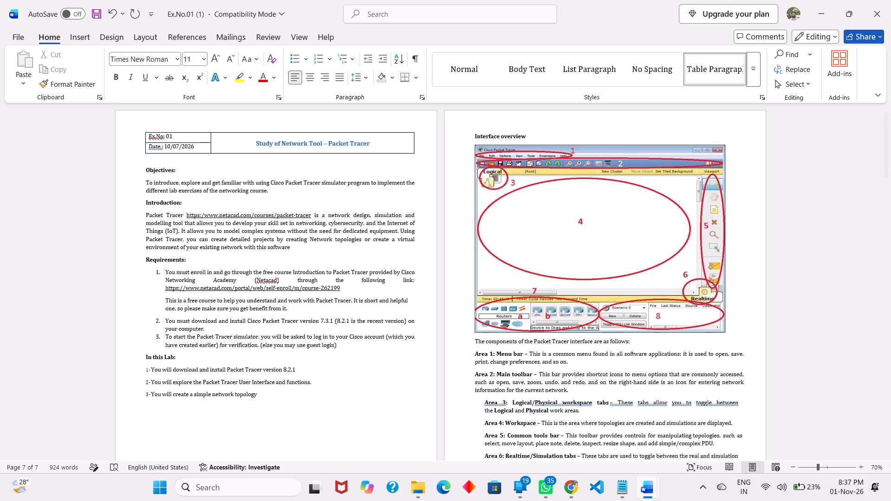
scroll(506, 411, down, 9)
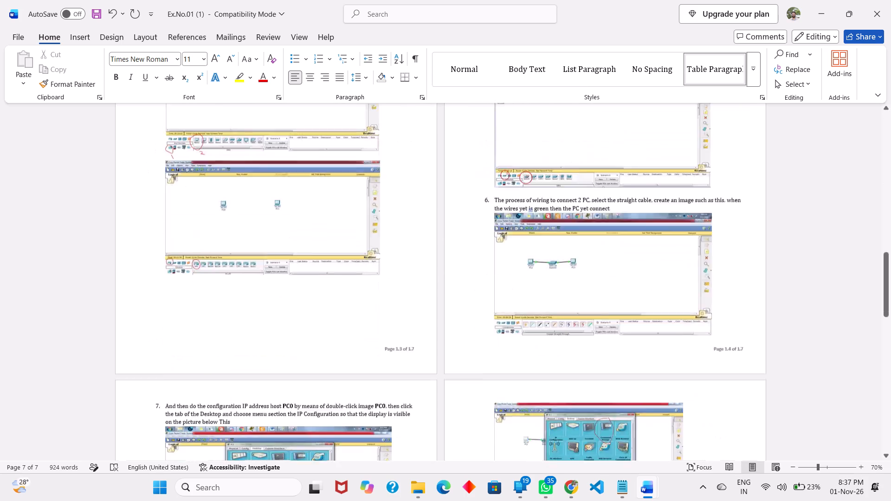
scroll(506, 411, down, 5)
scroll(506, 411, up, 3)
scroll(506, 411, down, 7)
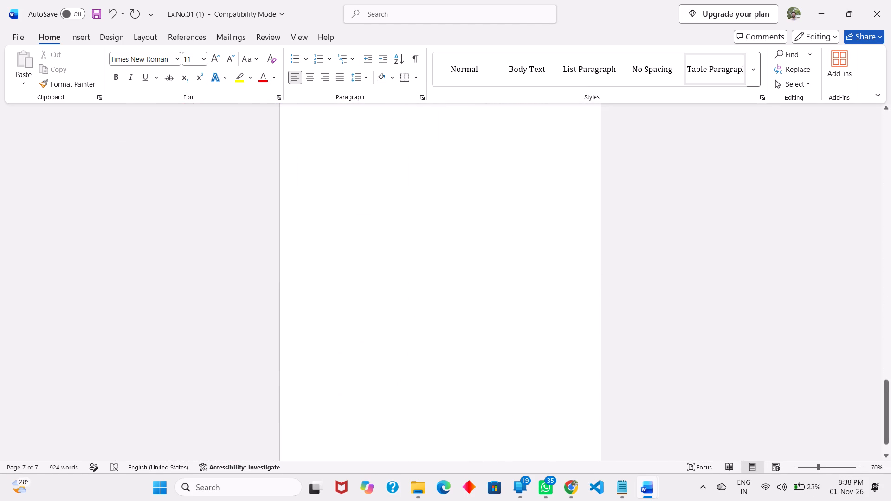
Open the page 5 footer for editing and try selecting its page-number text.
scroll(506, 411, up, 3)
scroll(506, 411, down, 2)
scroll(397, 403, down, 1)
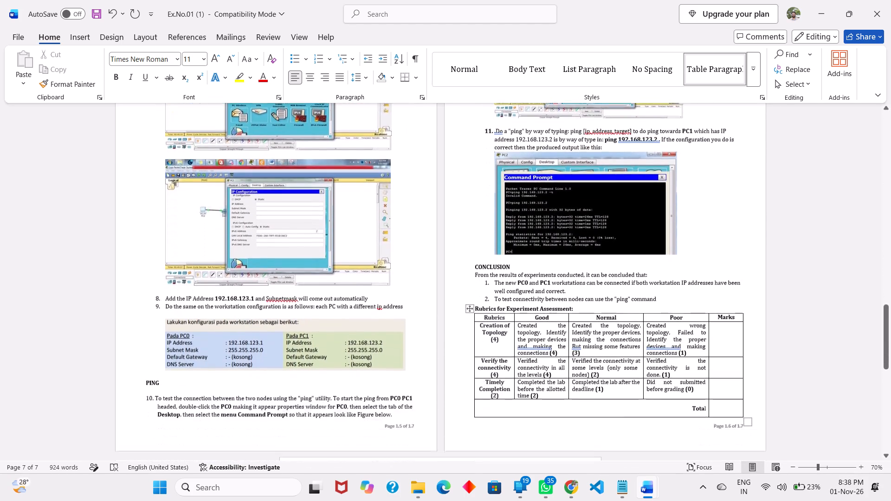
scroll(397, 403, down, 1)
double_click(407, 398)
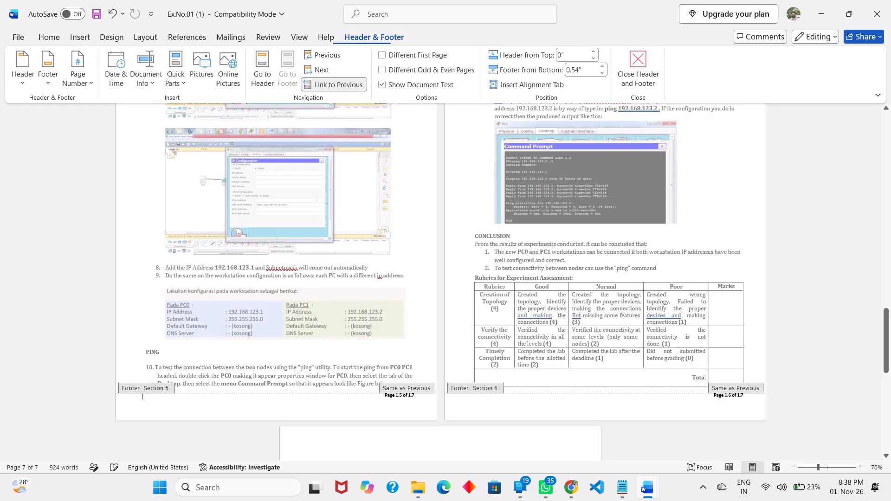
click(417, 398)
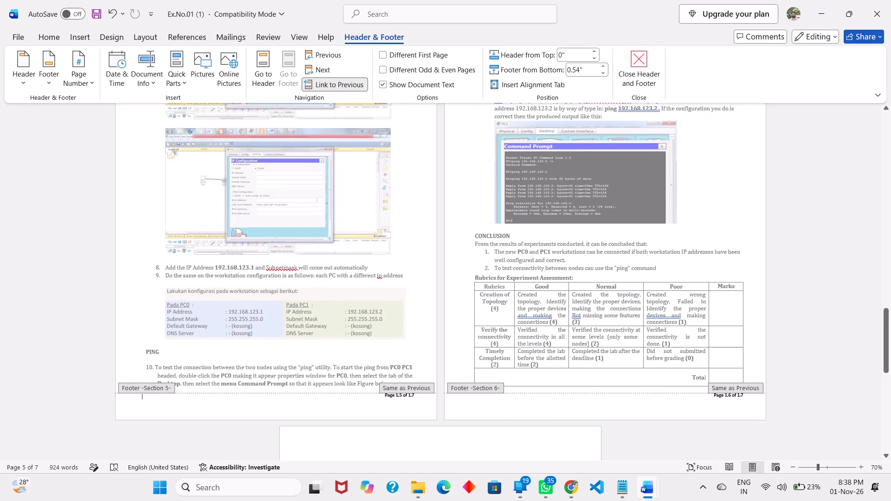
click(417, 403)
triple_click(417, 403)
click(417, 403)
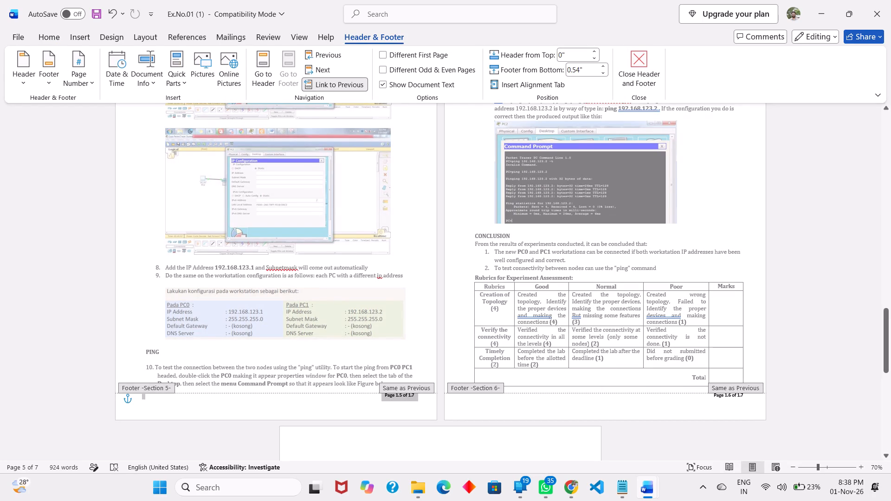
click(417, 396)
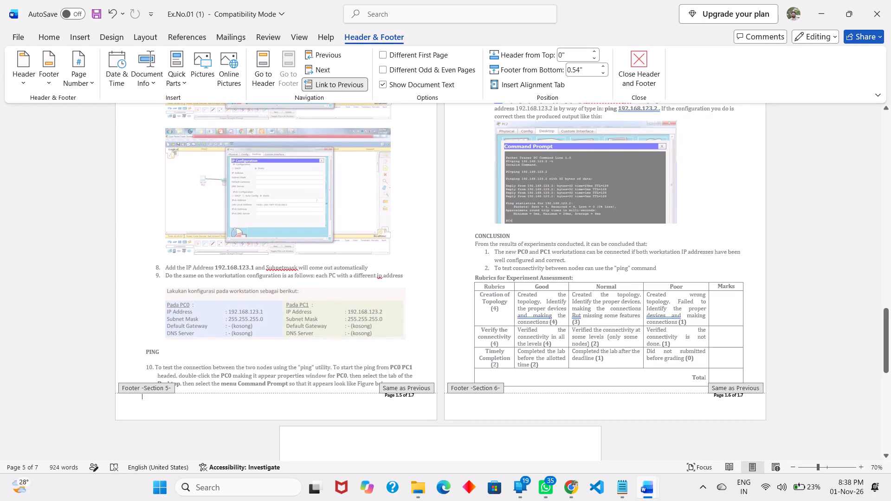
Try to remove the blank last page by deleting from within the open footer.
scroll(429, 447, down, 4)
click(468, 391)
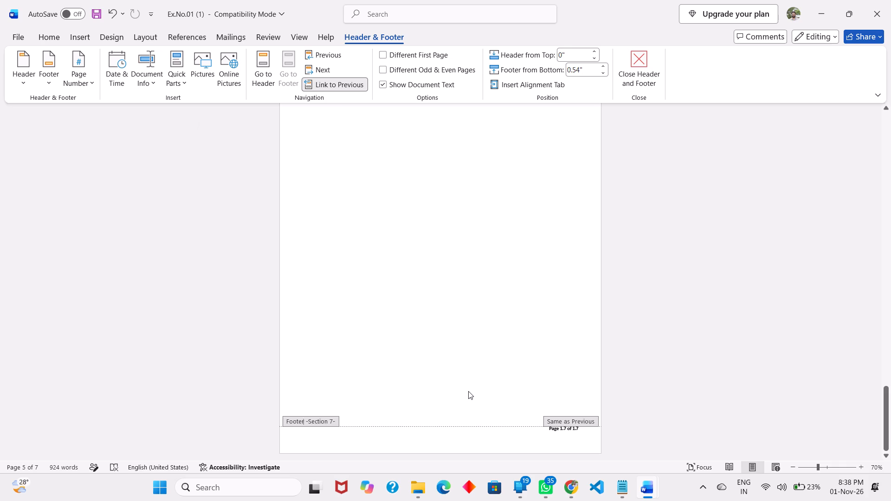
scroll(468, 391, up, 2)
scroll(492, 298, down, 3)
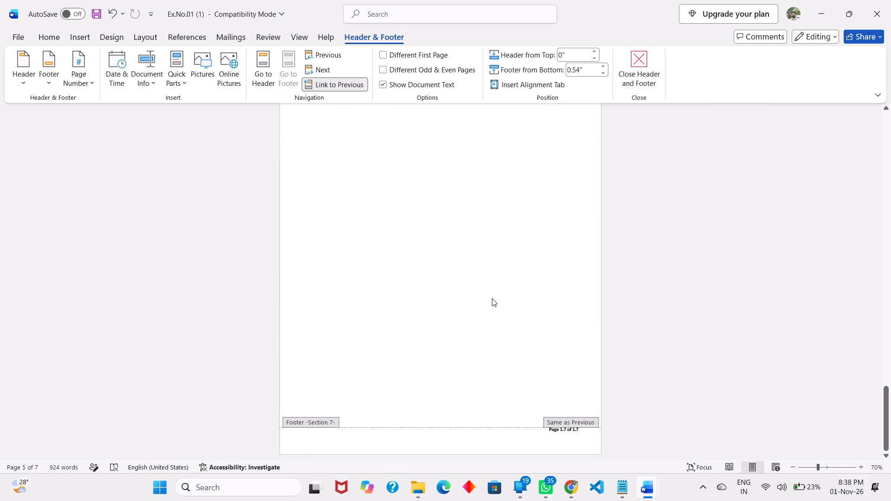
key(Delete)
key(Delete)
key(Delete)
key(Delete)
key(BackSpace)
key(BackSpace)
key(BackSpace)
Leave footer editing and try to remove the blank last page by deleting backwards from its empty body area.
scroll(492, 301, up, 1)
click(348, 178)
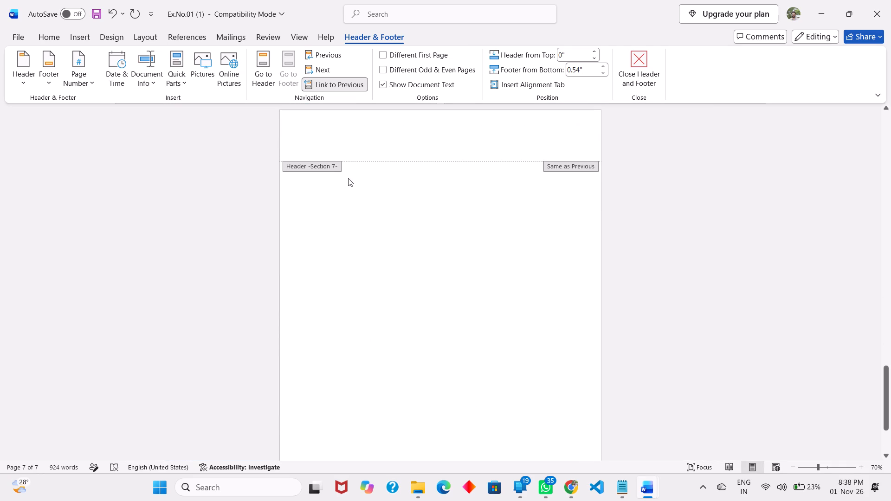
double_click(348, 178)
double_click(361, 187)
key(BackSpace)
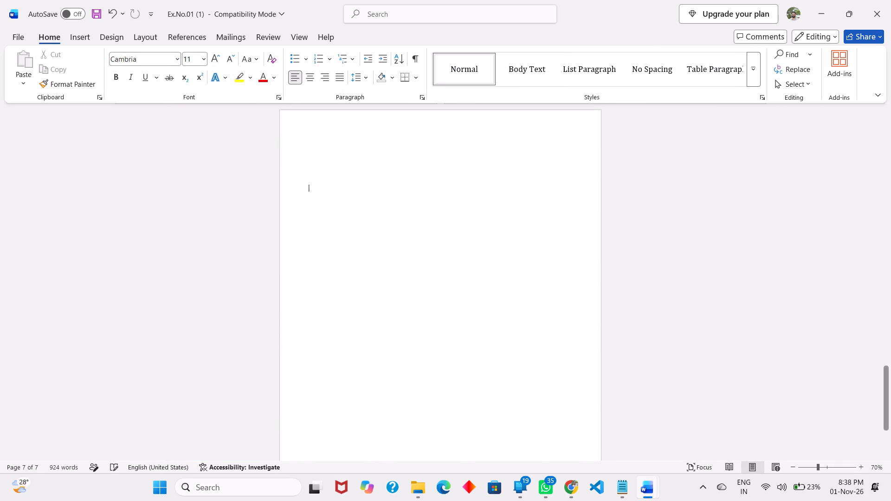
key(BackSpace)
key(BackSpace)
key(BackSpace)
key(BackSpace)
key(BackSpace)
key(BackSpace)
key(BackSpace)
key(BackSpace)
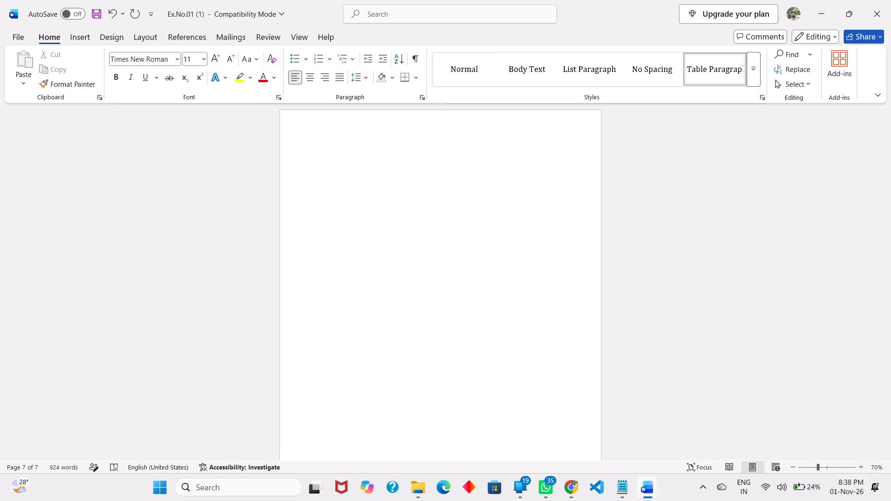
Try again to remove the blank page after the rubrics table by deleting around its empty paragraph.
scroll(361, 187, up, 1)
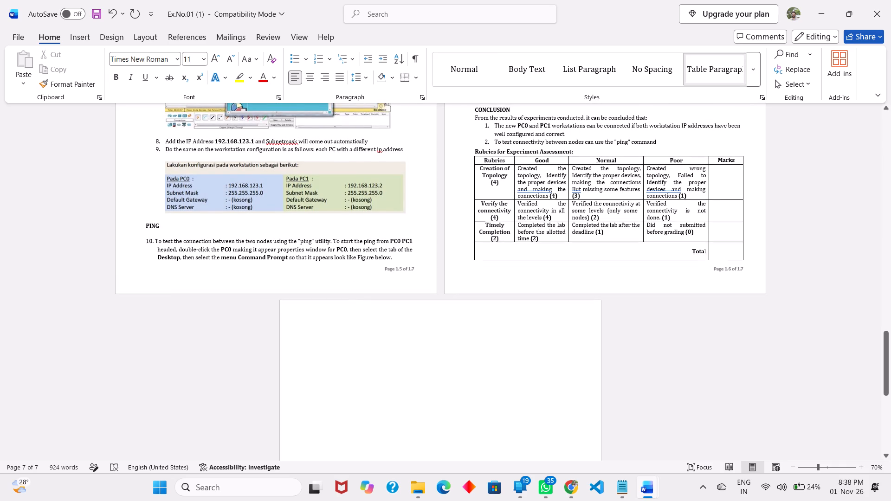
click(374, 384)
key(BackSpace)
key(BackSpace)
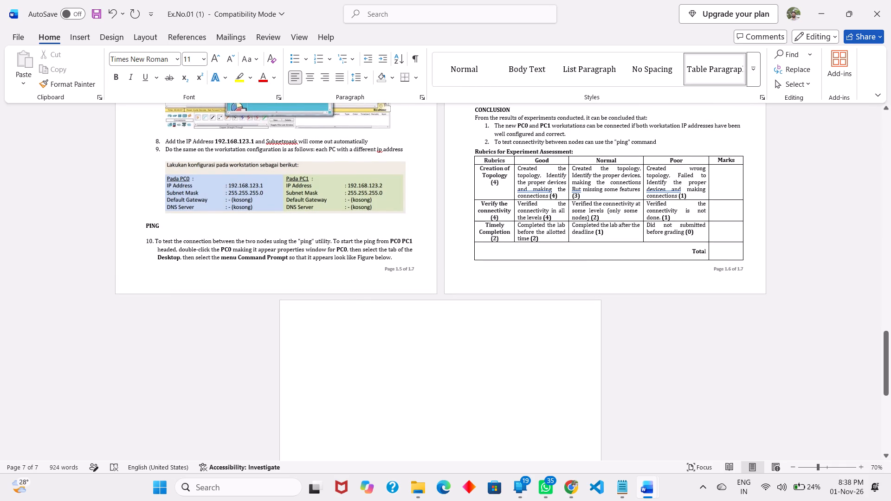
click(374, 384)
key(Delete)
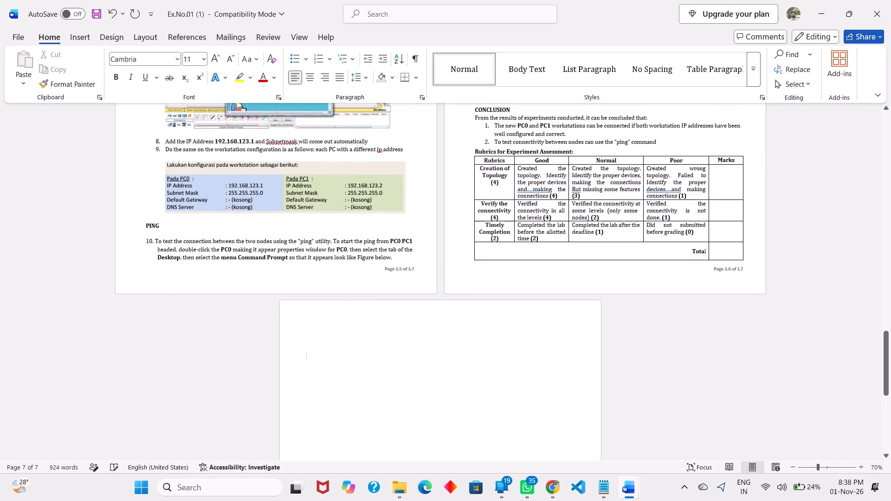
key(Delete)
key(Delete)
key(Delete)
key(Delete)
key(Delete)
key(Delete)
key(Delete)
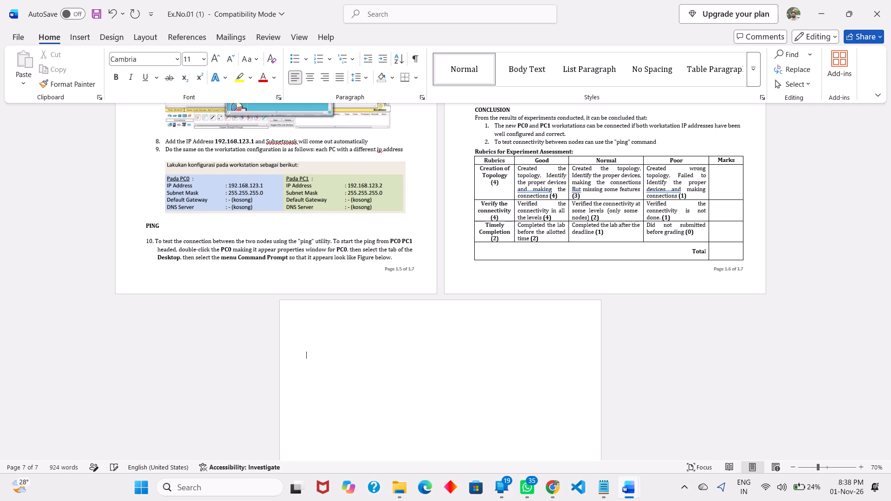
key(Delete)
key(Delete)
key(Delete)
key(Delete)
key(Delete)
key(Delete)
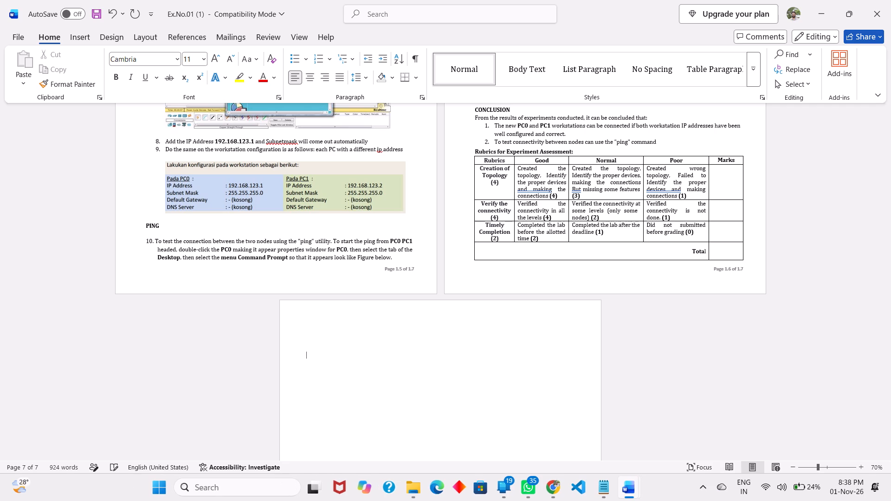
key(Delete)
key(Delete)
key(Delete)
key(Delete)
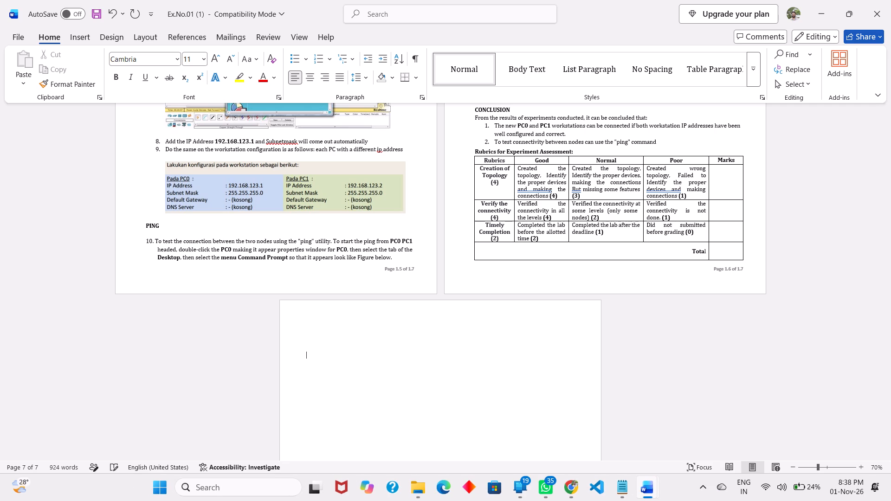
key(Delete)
Begin saving a copy of the Ex.No.01 document in the Downloads folder, with PDF as the file type.
scroll(374, 384, up, 5)
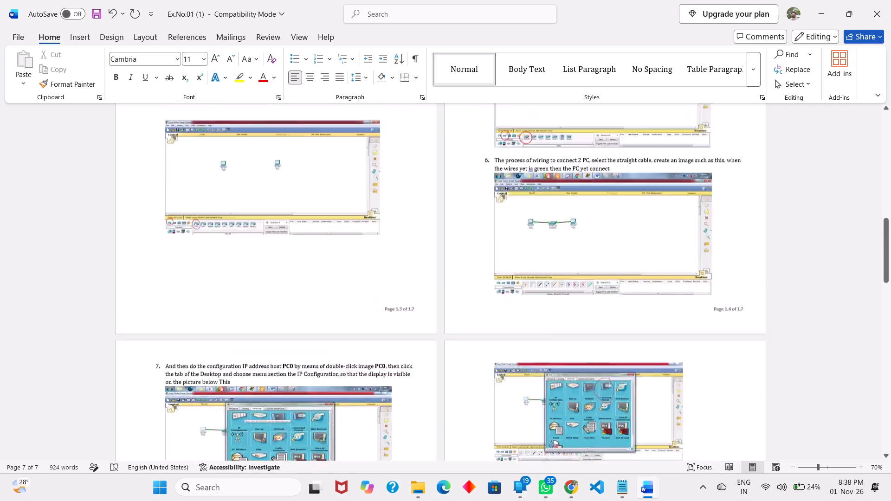
scroll(374, 384, up, 6)
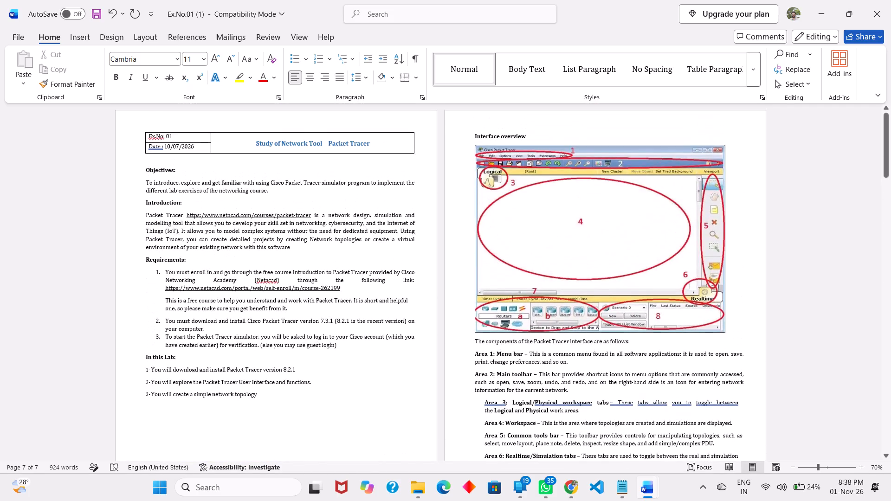
click(5, 32)
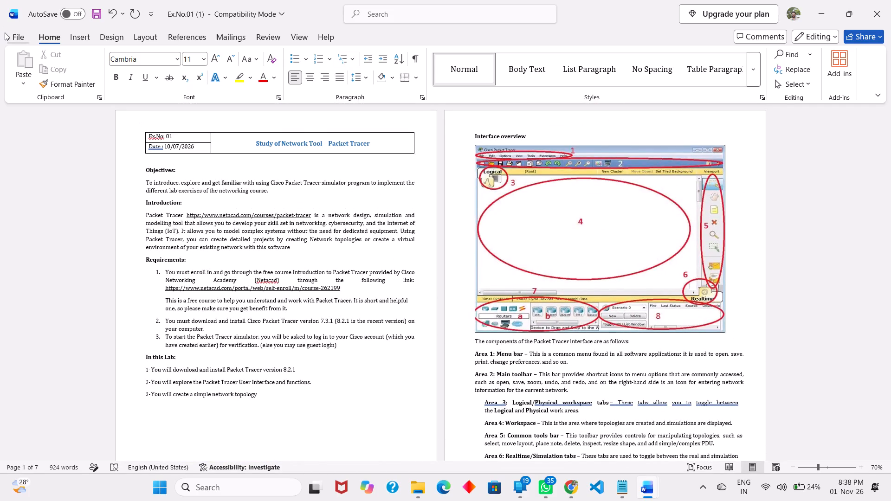
click(47, 209)
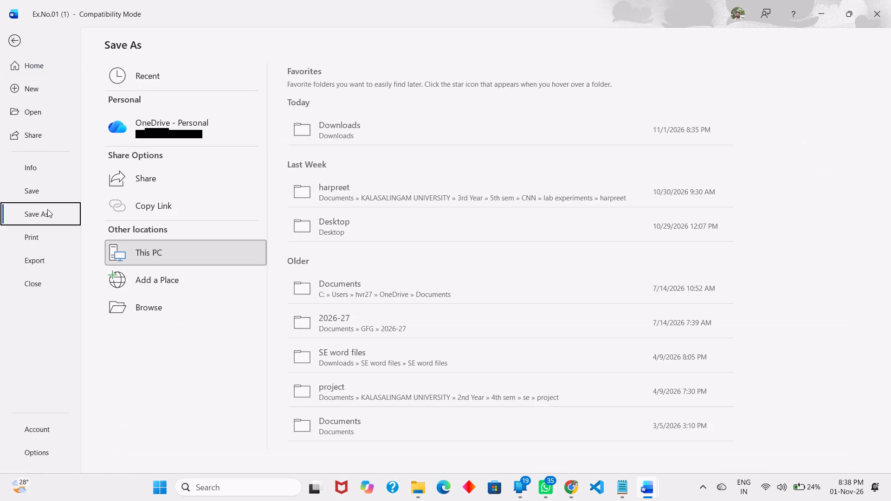
click(182, 249)
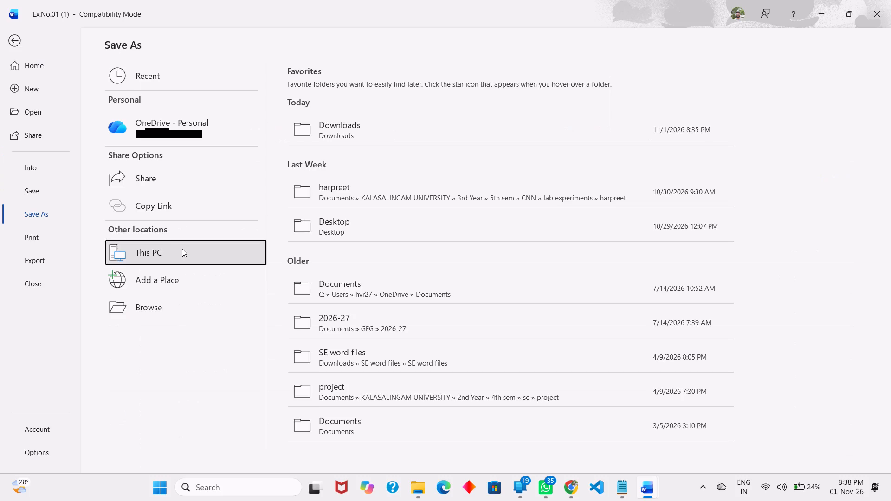
click(338, 131)
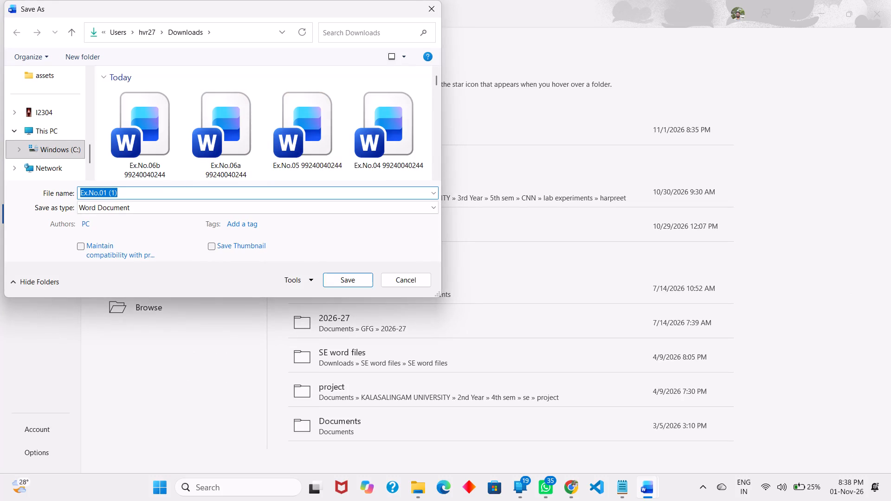
click(156, 207)
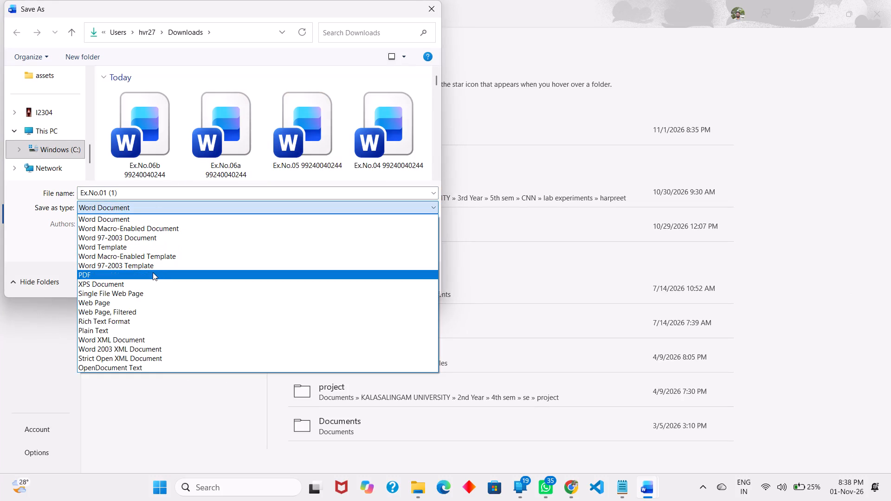
click(151, 272)
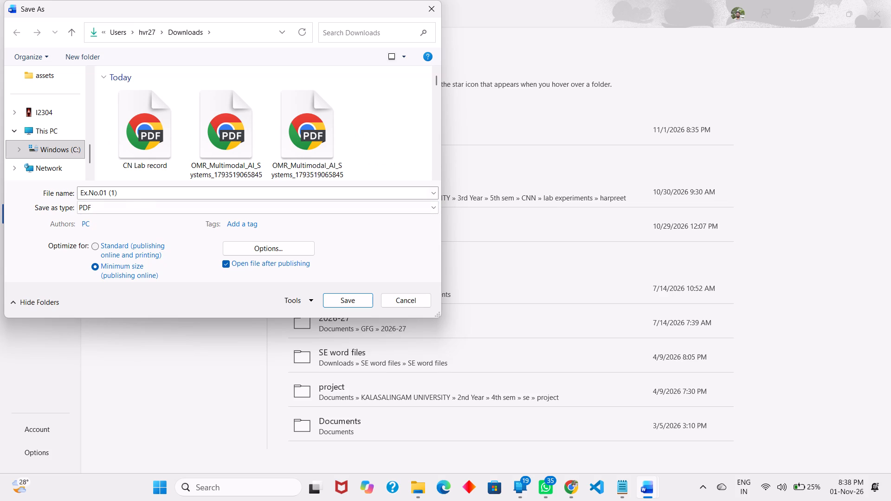
Name the PDF copy "Ex No.01" followed by a space and the student register number, and save it in Downloads.
click(138, 191)
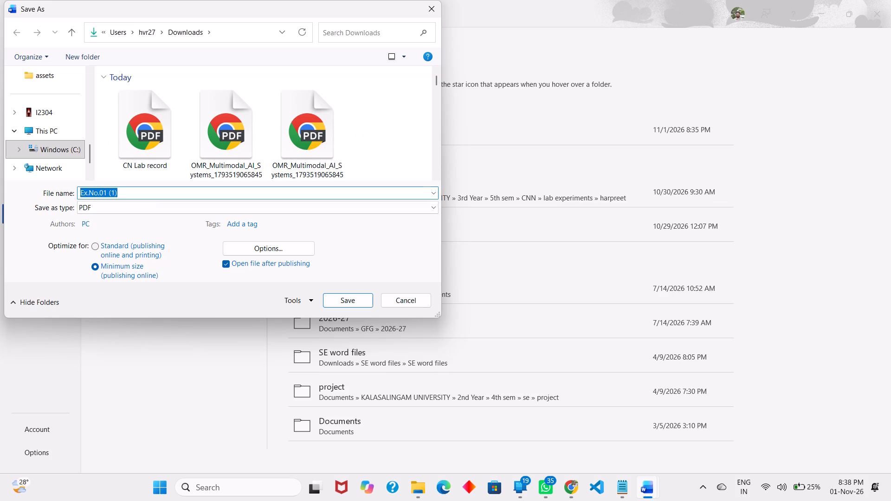
key(1)
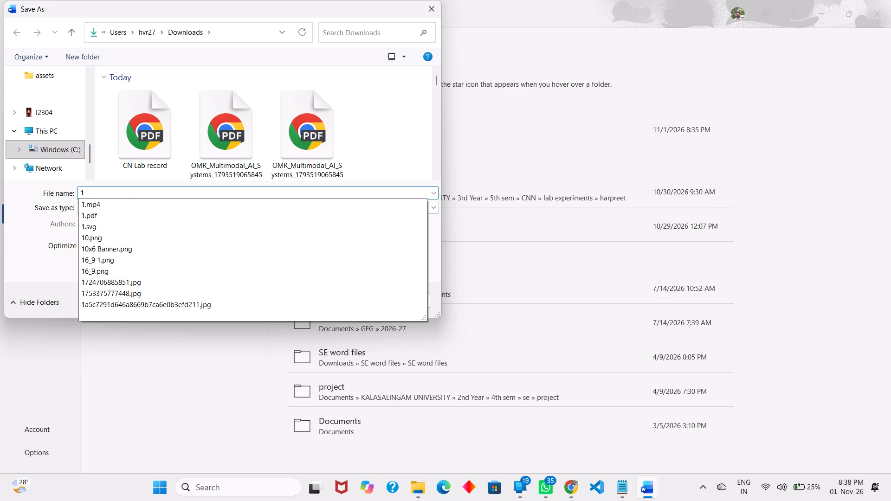
key(BackSpace)
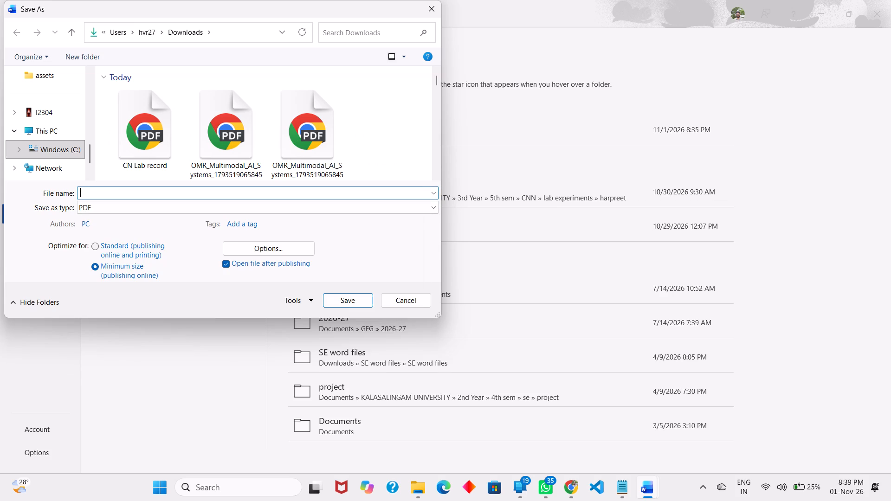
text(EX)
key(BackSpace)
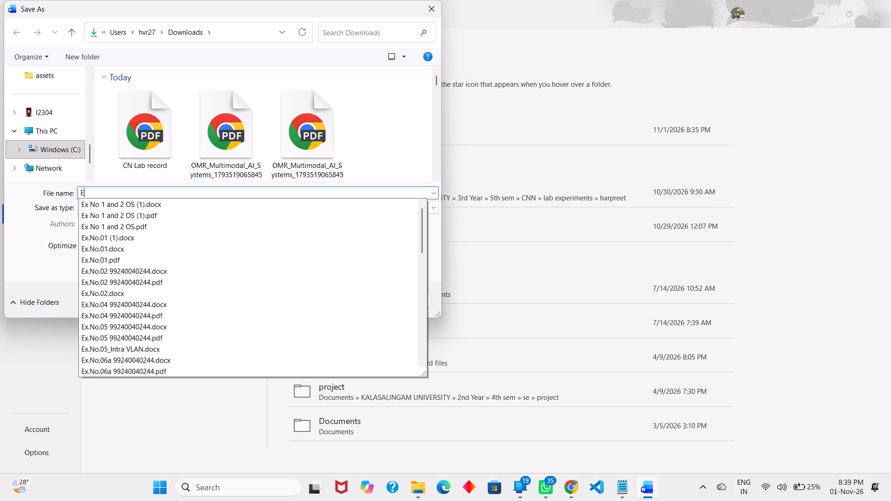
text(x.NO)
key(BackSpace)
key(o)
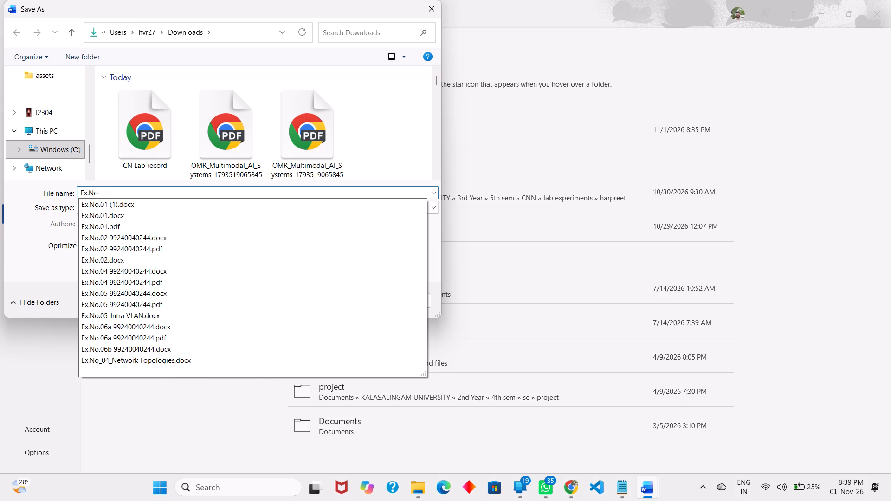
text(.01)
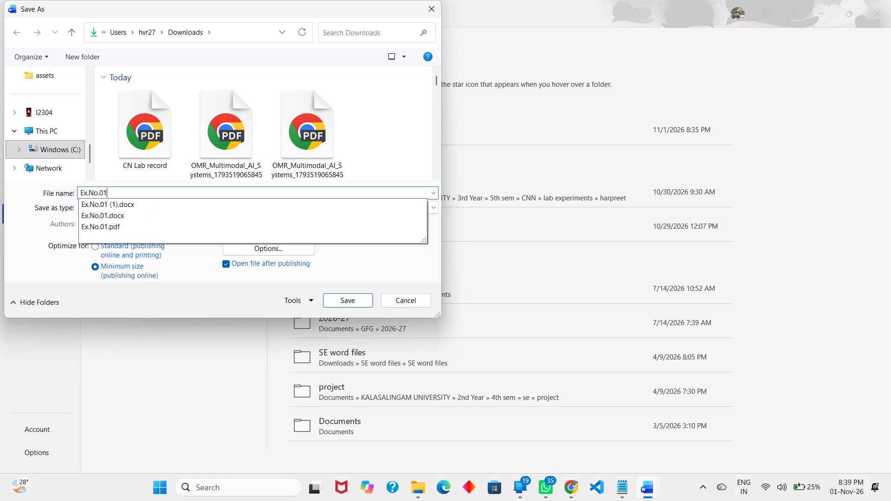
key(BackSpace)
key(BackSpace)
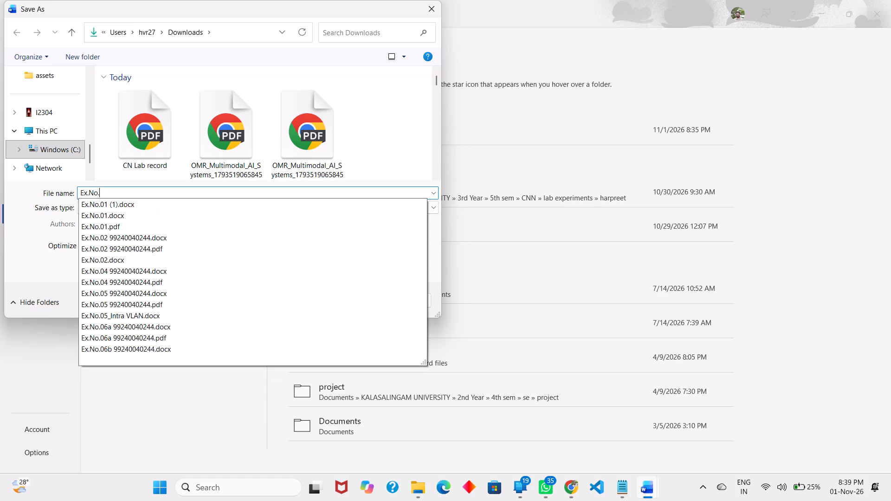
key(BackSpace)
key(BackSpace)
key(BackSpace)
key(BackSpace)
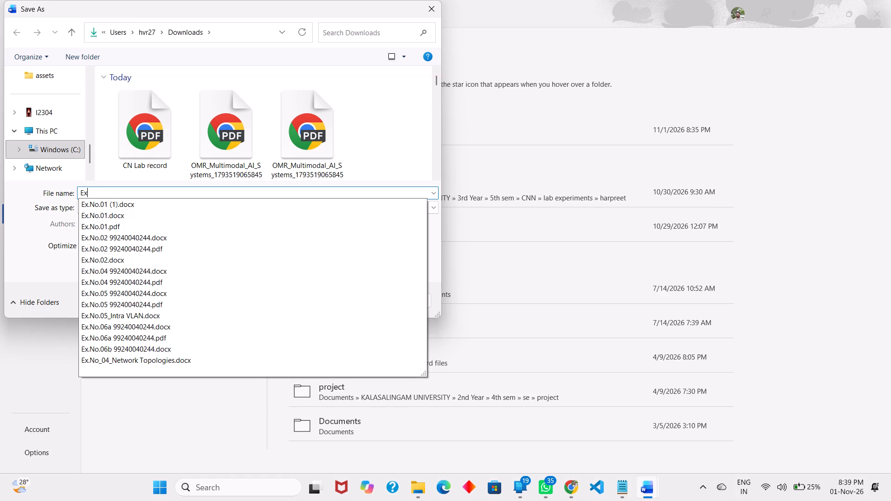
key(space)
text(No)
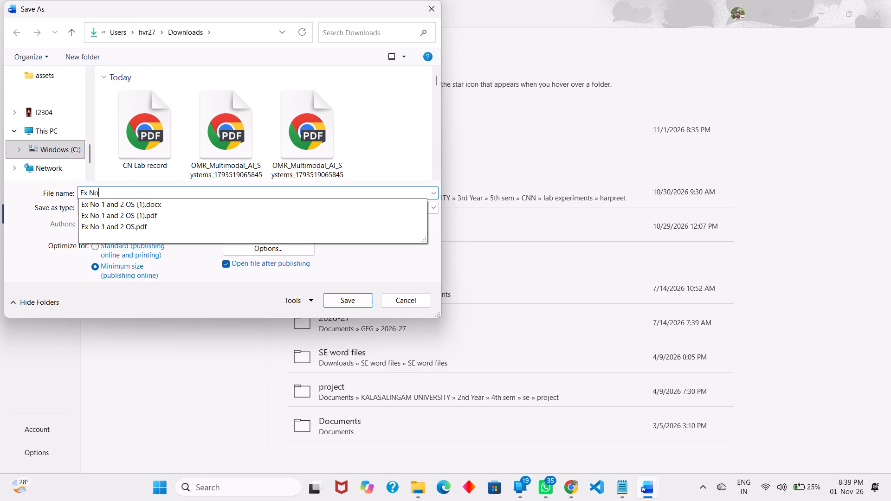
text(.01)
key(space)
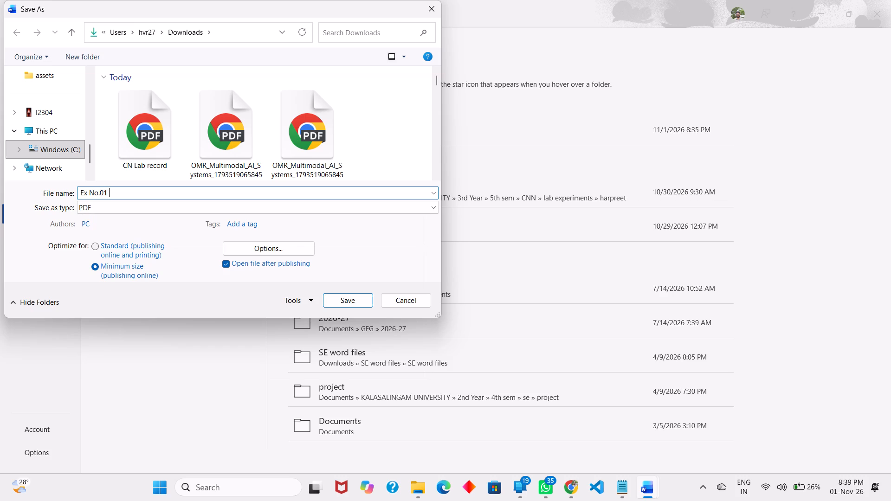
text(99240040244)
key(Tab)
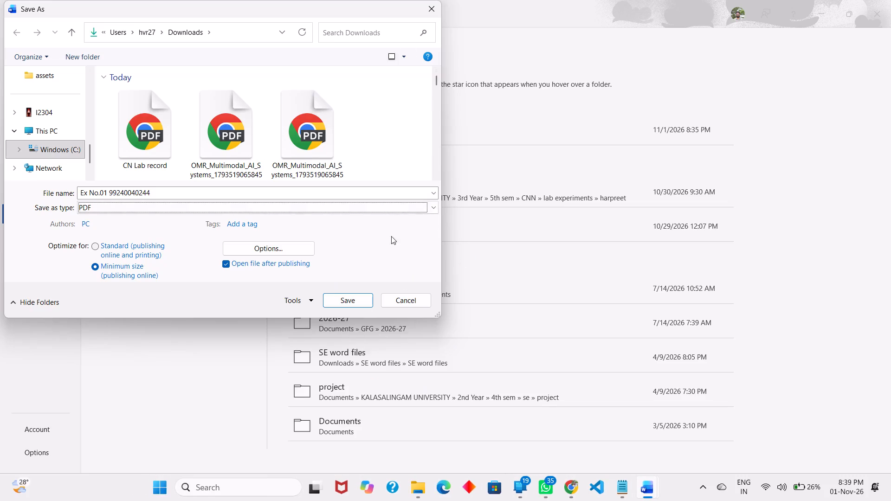
click(345, 298)
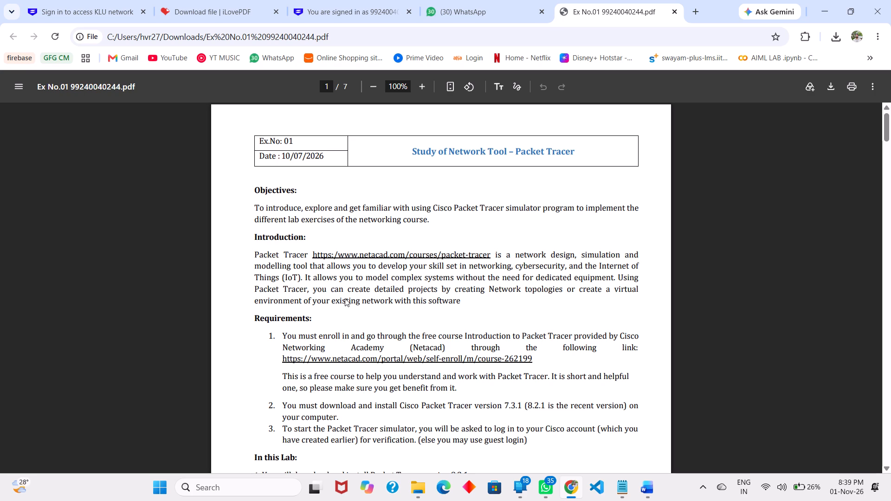
Look through the exported Ex No.01 PDF from the first page to the last to check its pages.
scroll(345, 298, down, 9)
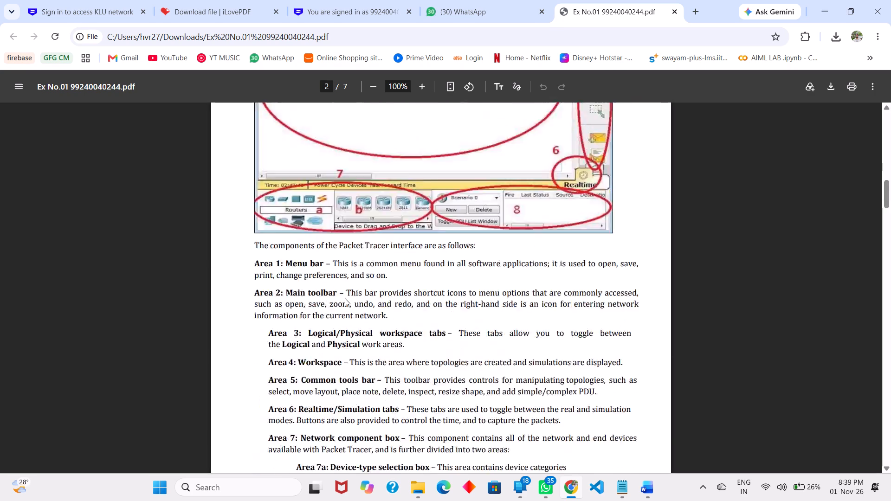
scroll(345, 298, down, 15)
scroll(345, 298, down, 9)
scroll(345, 298, up, 20)
scroll(345, 298, up, 11)
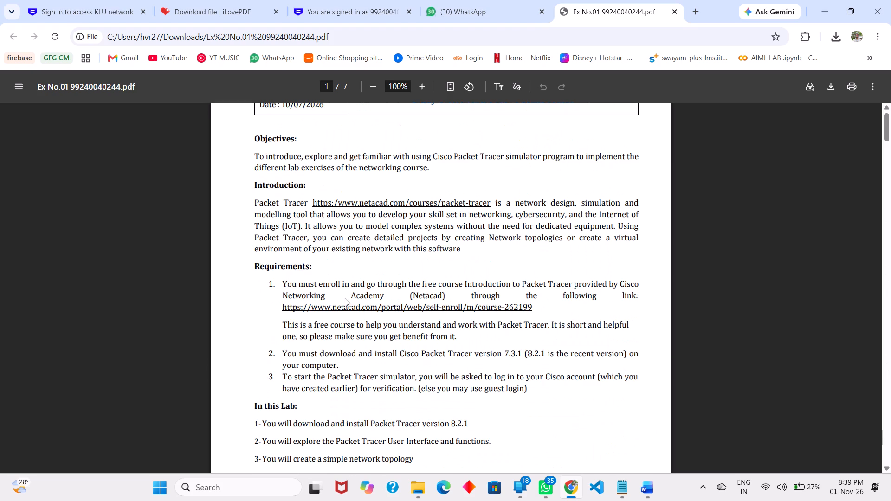
scroll(345, 298, up, 6)
scroll(345, 298, down, 20)
scroll(345, 298, down, 12)
scroll(345, 298, up, 3)
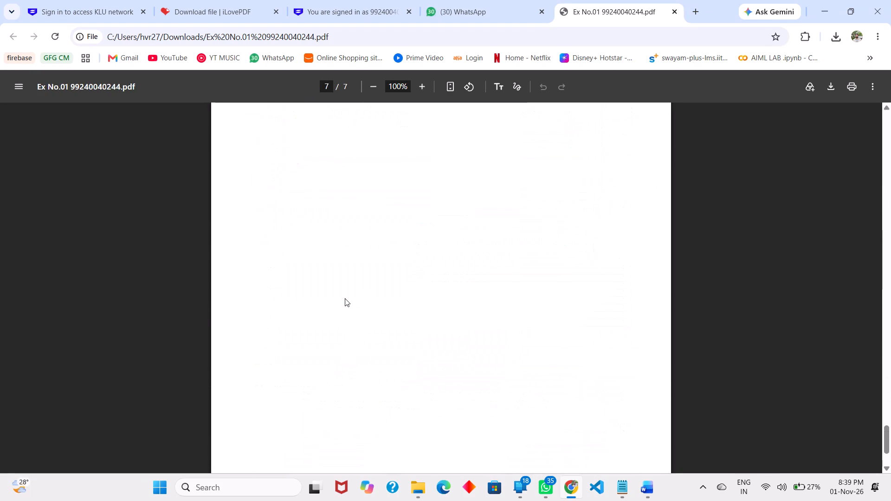
scroll(345, 298, up, 3)
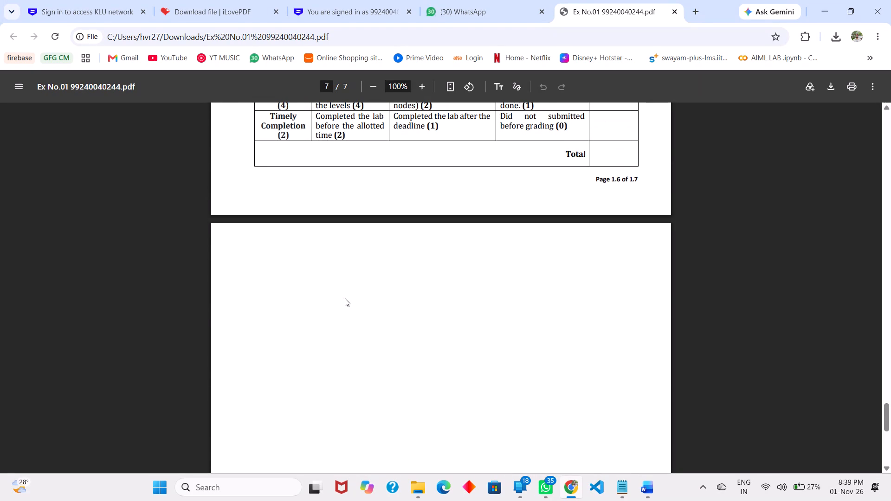
scroll(345, 298, up, 20)
scroll(345, 298, up, 10)
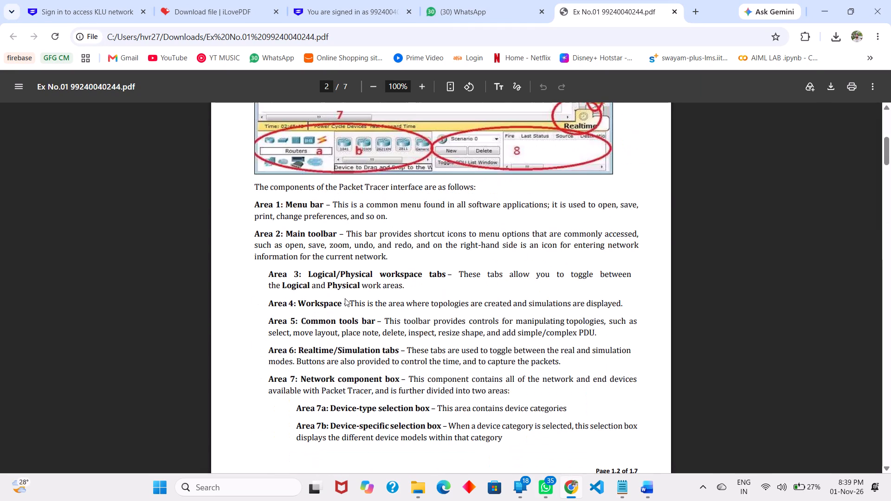
Return to Word and close the Ex.No.01 (1) document without saving its changes.
key(alt+Tab)
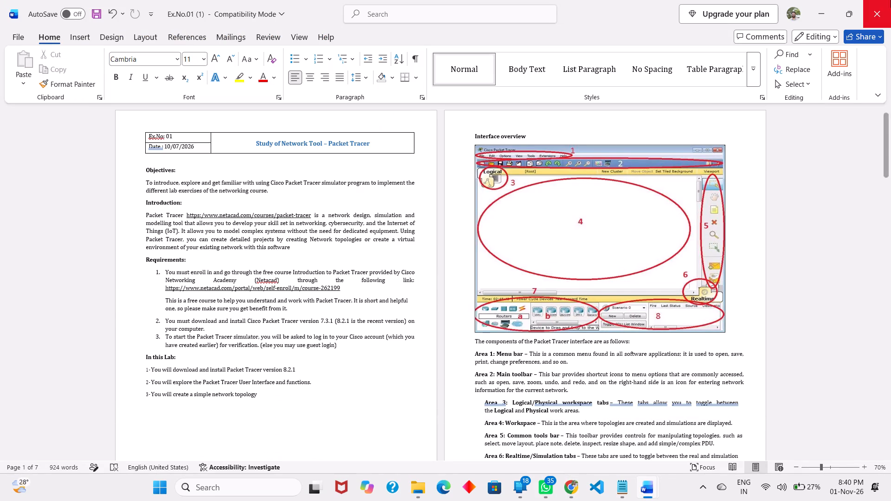
click(890, 0)
click(490, 326)
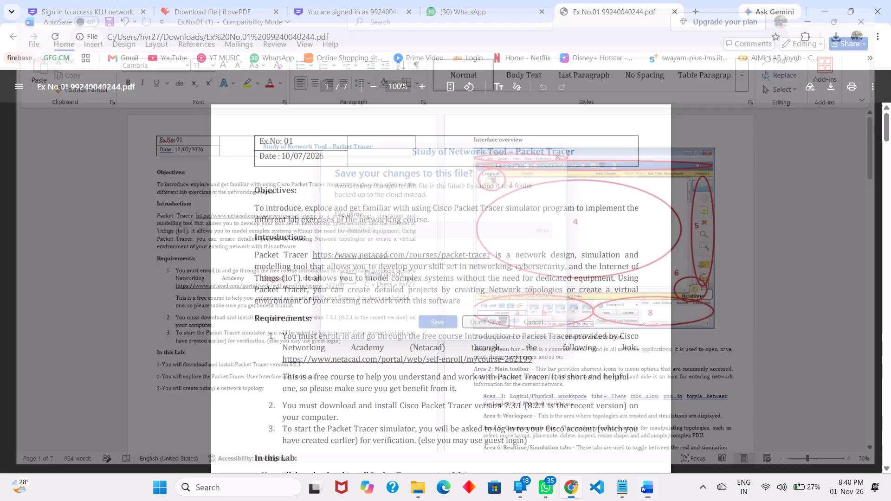
Switch to the Ex.No.02 Study of Network Devices document in Word and enable editing.
key(alt+Tab)
key(alt+Tab)
key(alt+Tab)
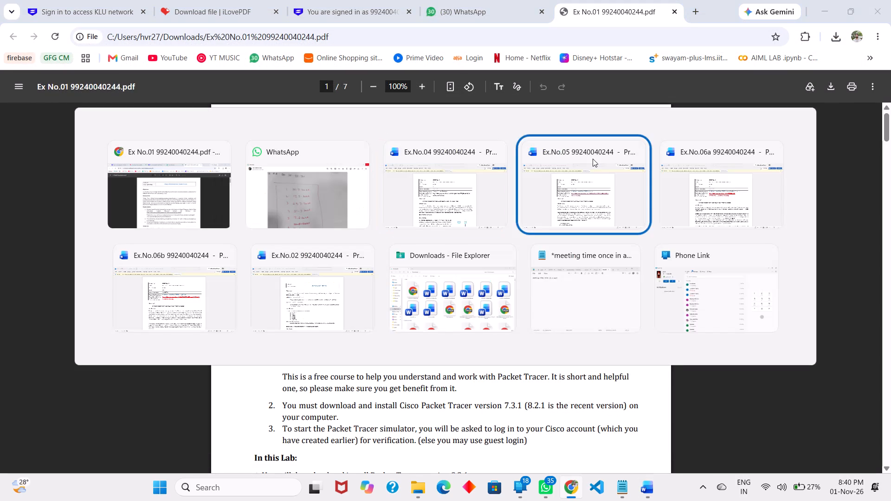
key(alt+Tab)
key(alt+Tab)
key(alt+Tab)
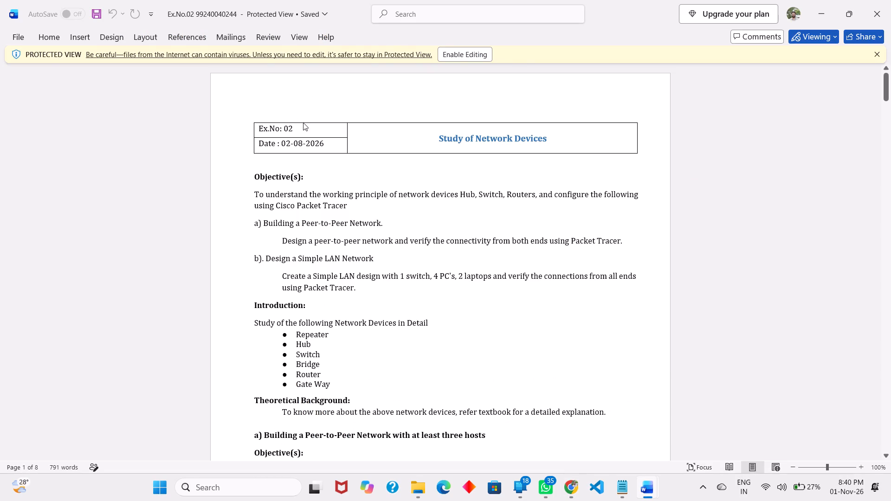
click(460, 61)
key(alt+Tab)
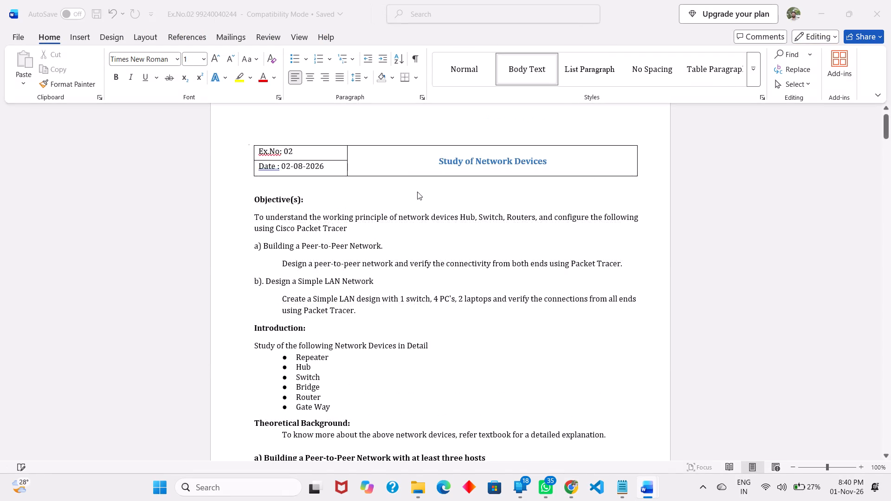
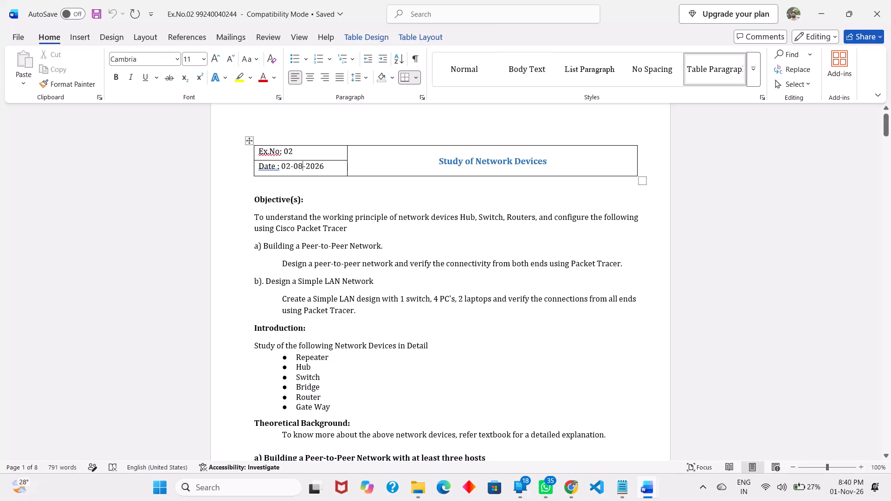
Clear the month digits from the Date entry in the Study of Network Devices header table, keeping the day and year.
key(BackSpace)
key(BackSpace)
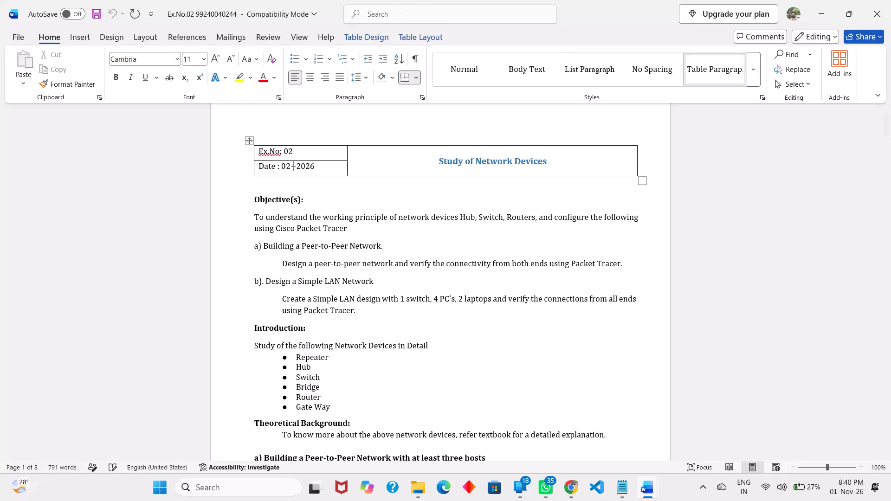
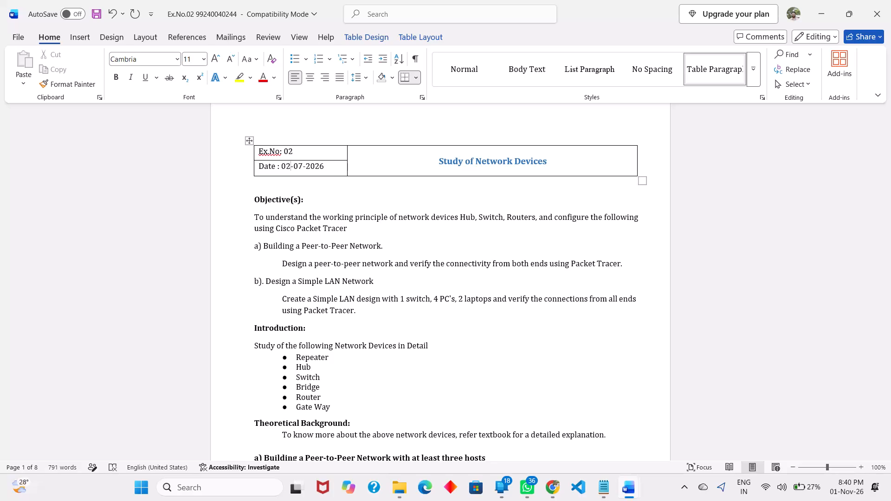
Clear the day digits from the Date entry in the Study of Network Devices header table, keeping the month and year.
key(BackSpace)
key(BackSpace)
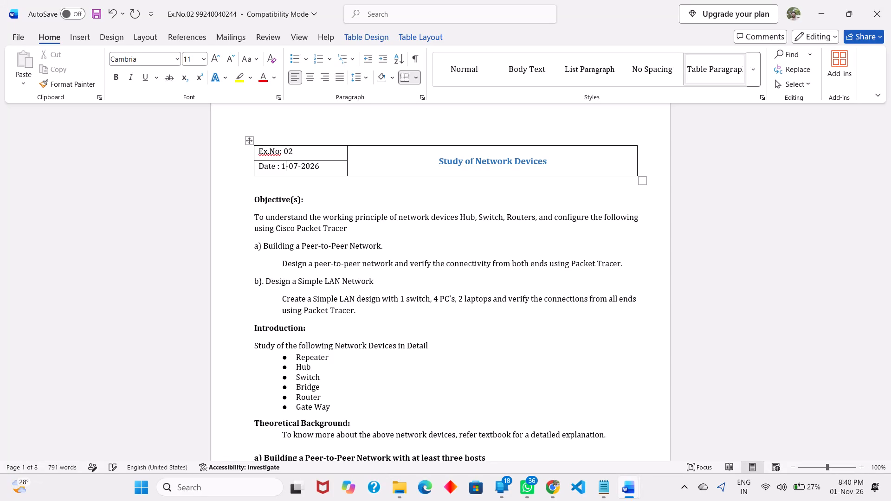
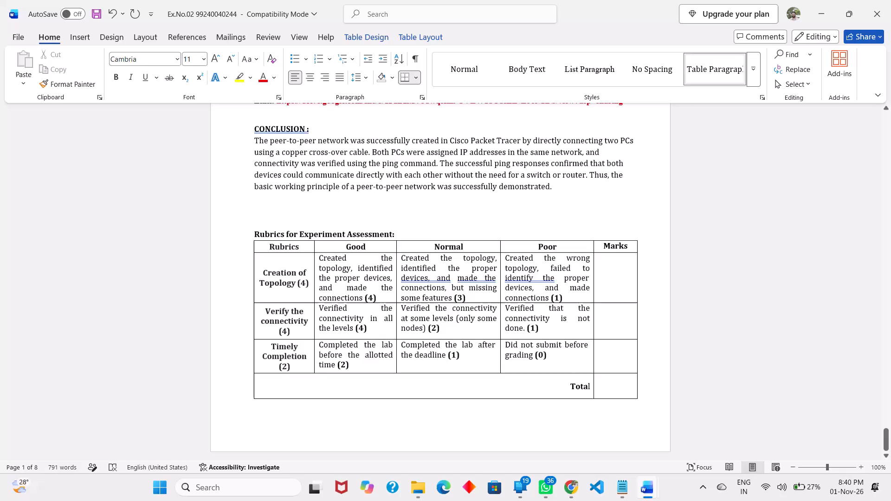
Save the changes to the Ex.No.02 Study of Network Devices document.
scroll(471, 274, up, 17)
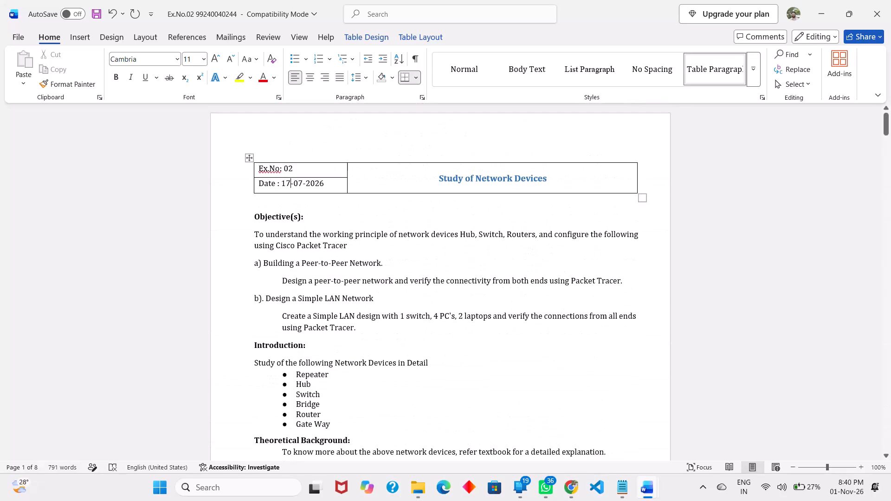
key(ctrl+s)
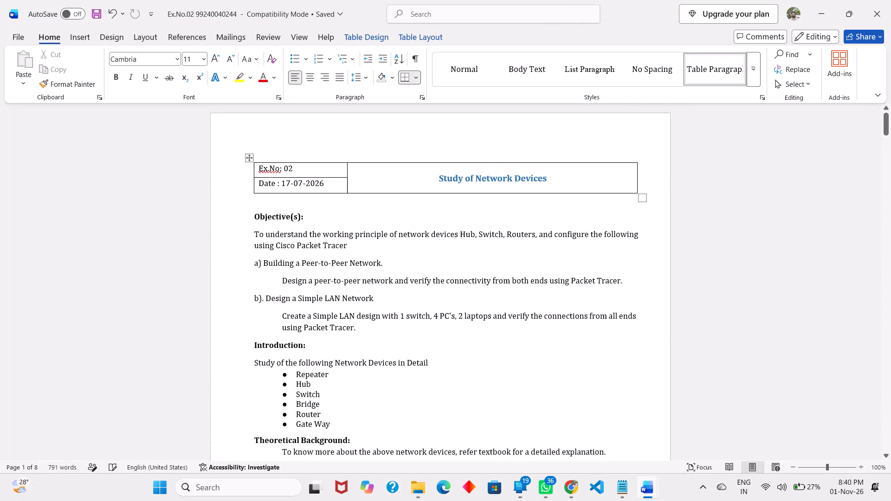
key(ctrl+s)
Save the document as a minimum-size PDF in Downloads, reusing the Ex No.01 PDF's file name with the experiment number changed to 02.
click(12, 34)
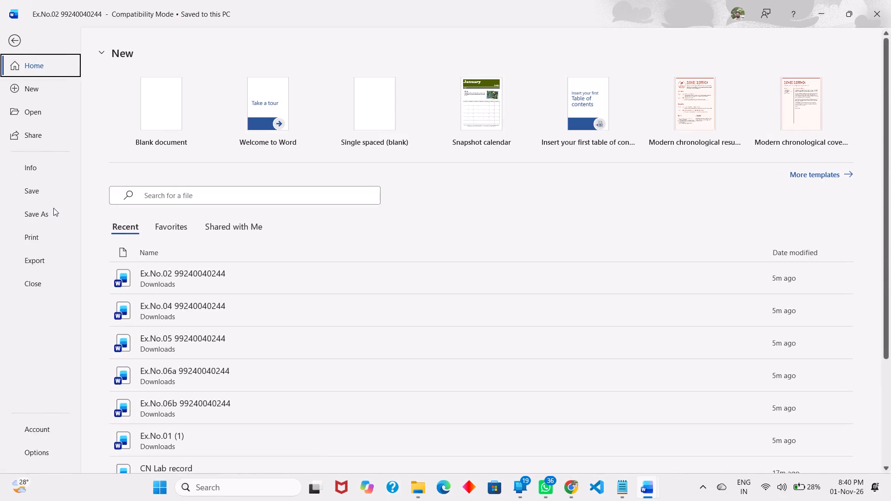
click(53, 208)
click(374, 124)
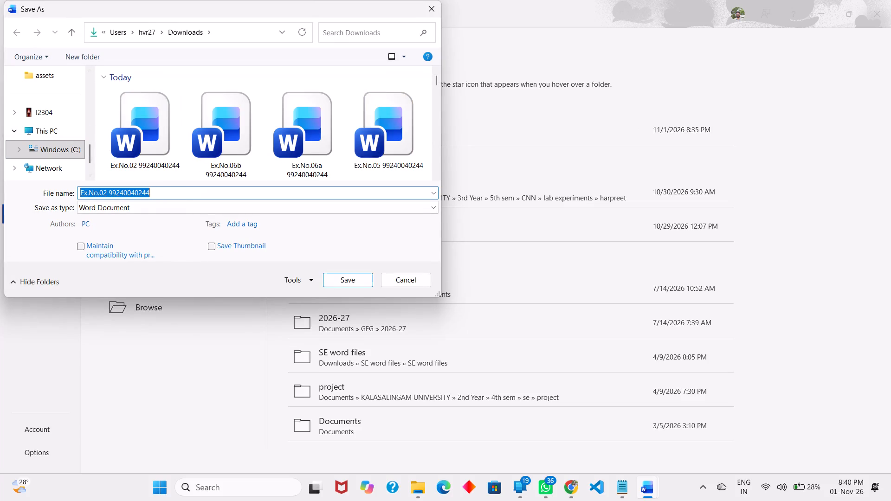
scroll(221, 158, down, 1)
drag(166, 210, 102, 279)
click(101, 270)
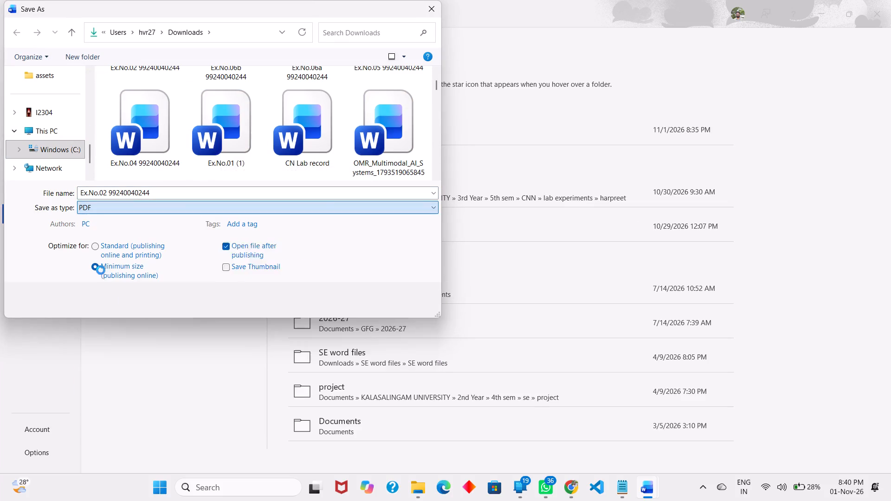
click(152, 143)
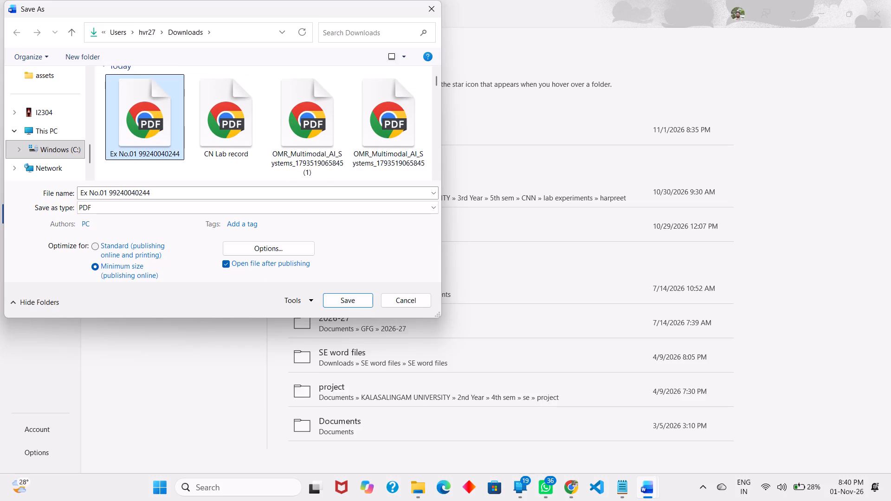
click(108, 196)
click(108, 196)
key(Left)
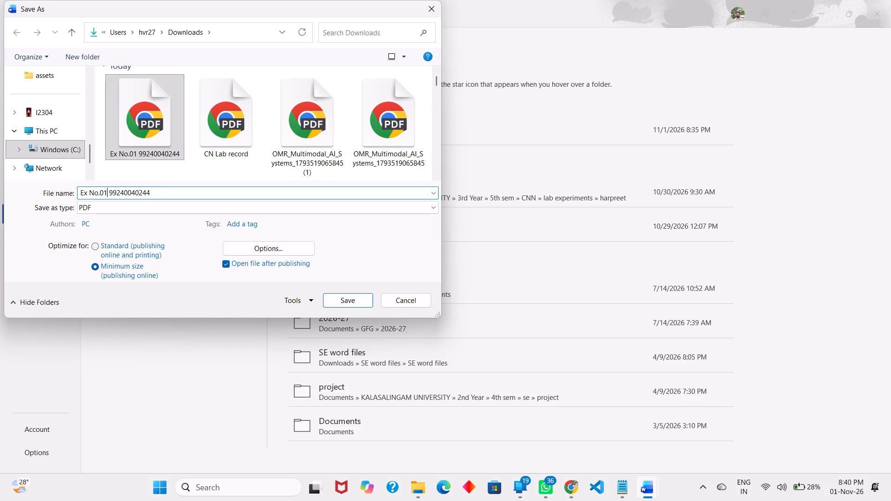
key(Left)
key(Right)
key(BackSpace)
key(2)
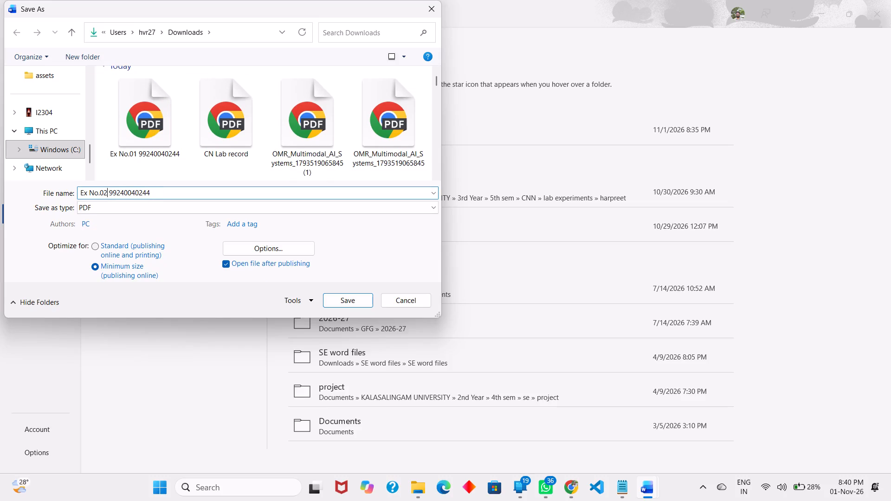
click(360, 300)
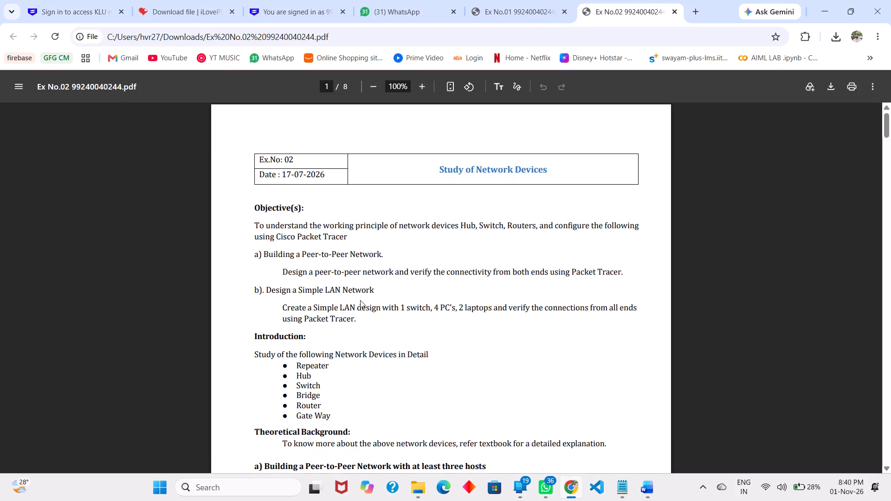
Check the exported Ex No.02 PDF through its last page and open its Google Drive link for the packet tracer file.
scroll(360, 300, down, 17)
scroll(360, 300, down, 18)
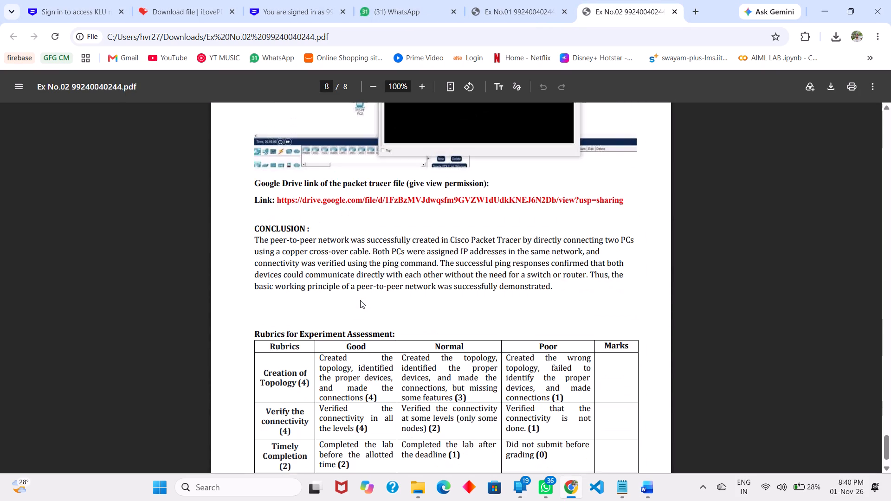
scroll(360, 300, up, 1)
ctrl+click(408, 230)
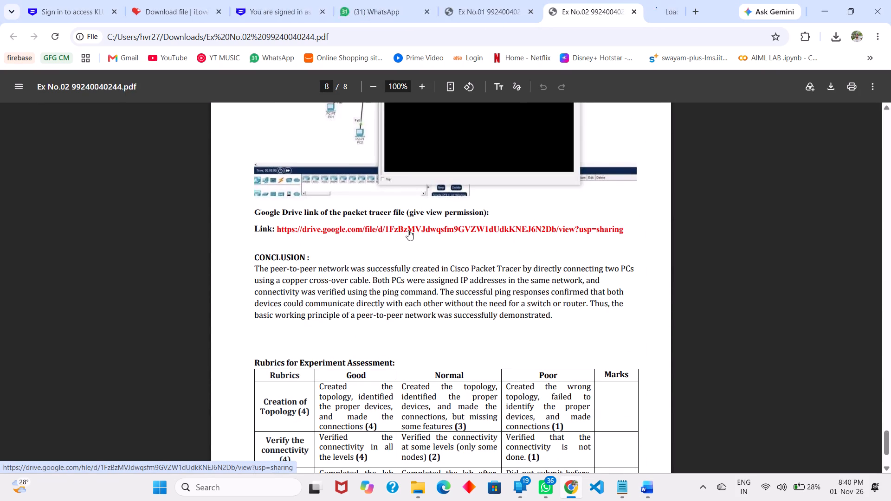
click(621, 0)
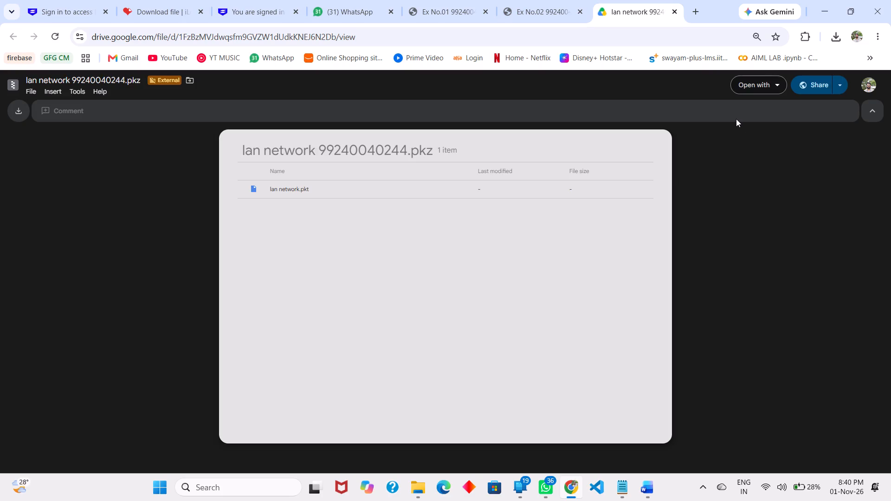
Inspect the linked lan network file in Google Drive, including the signed-in account and ways to open it, and return to the exported PDF.
click(873, 91)
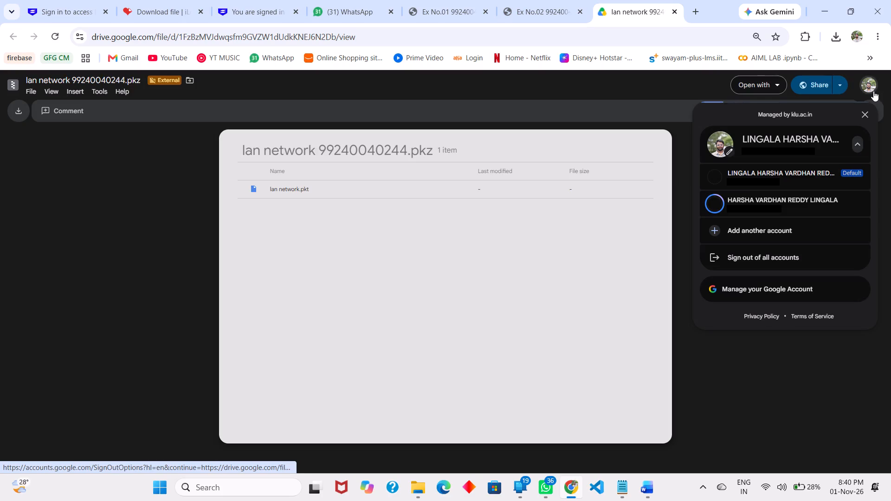
click(873, 91)
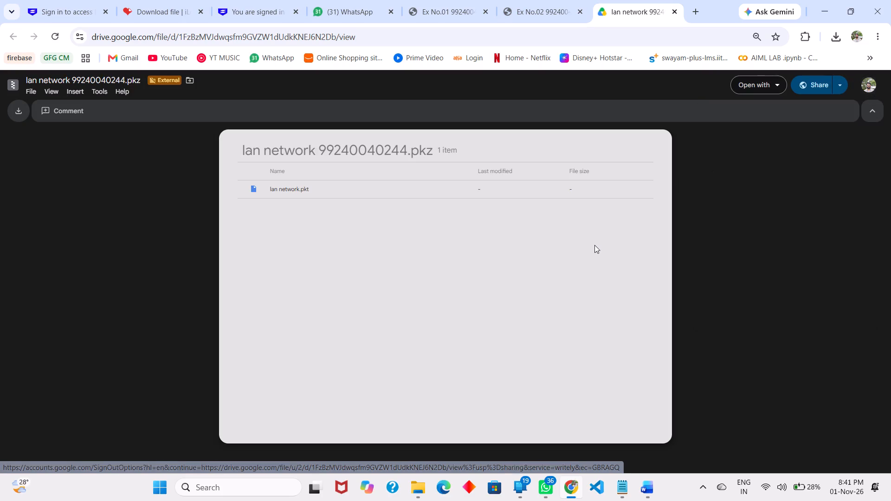
scroll(594, 245, down, 1)
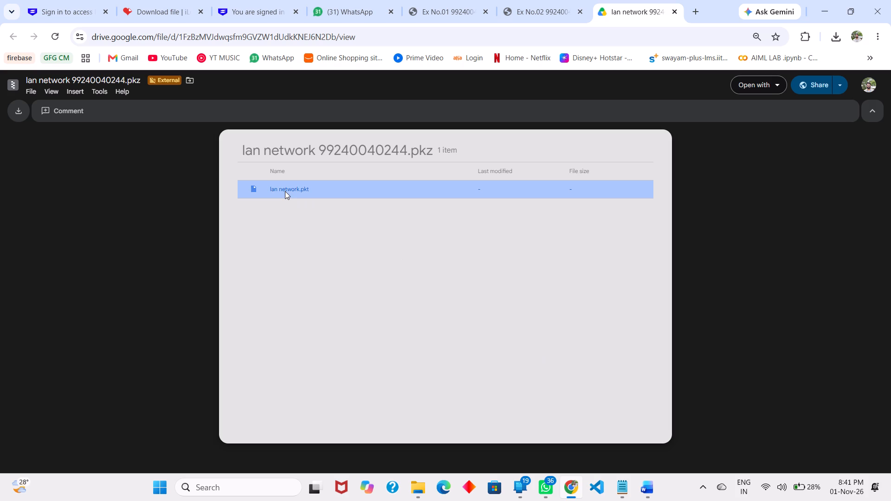
double_click(285, 191)
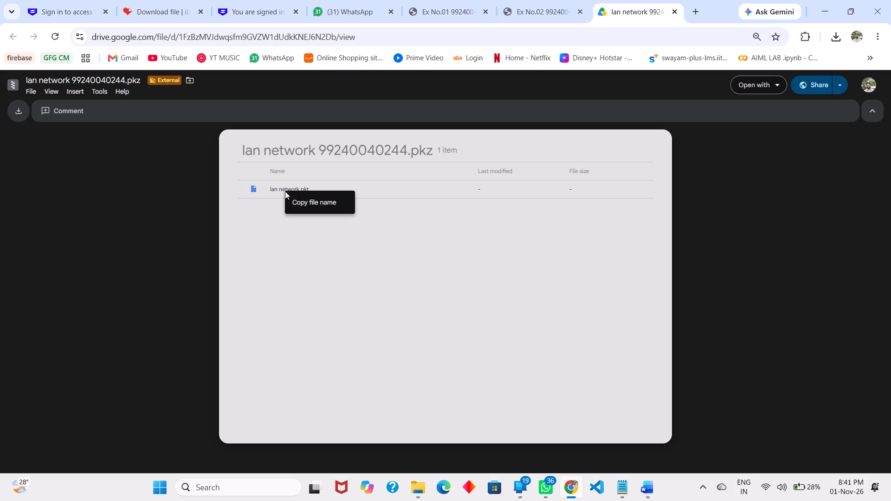
double_click(280, 190)
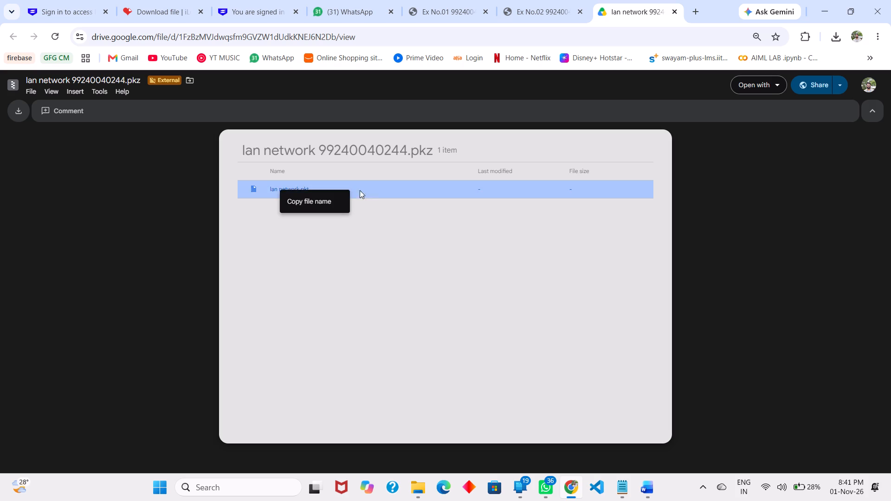
triple_click(376, 189)
click(376, 189)
click(188, 296)
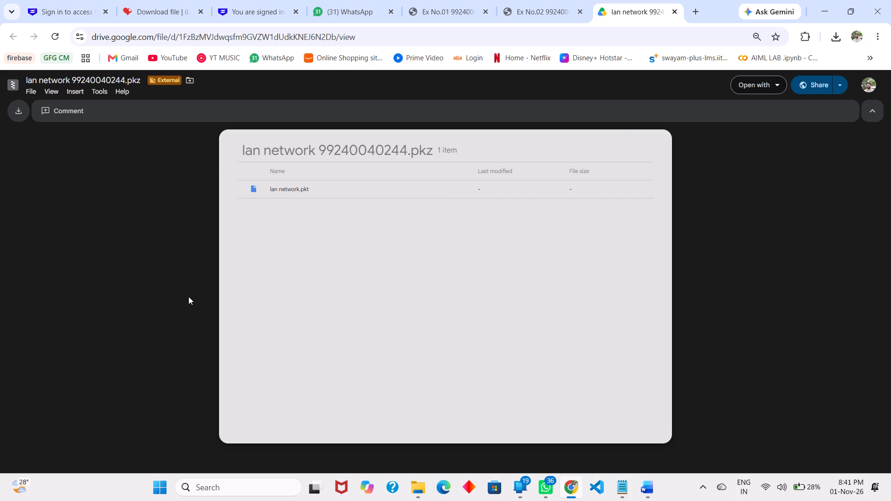
click(772, 87)
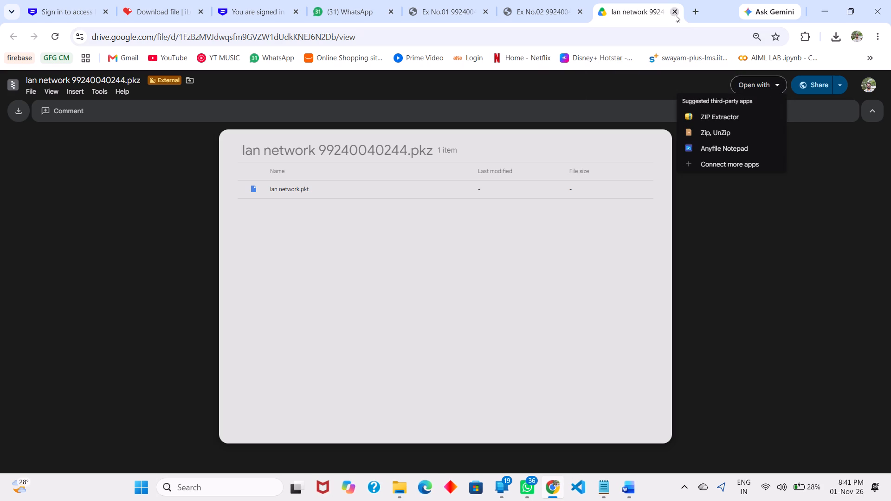
click(675, 14)
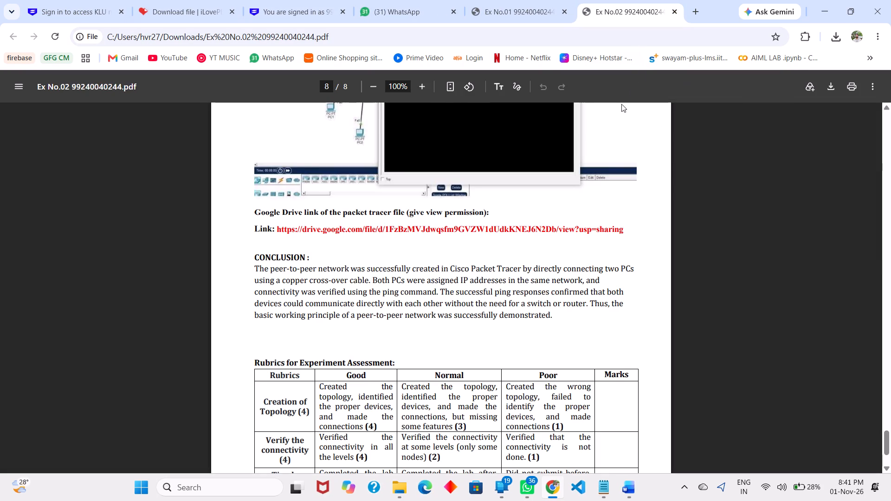
scroll(577, 193, up, 20)
scroll(577, 193, up, 20)
scroll(577, 193, up, 6)
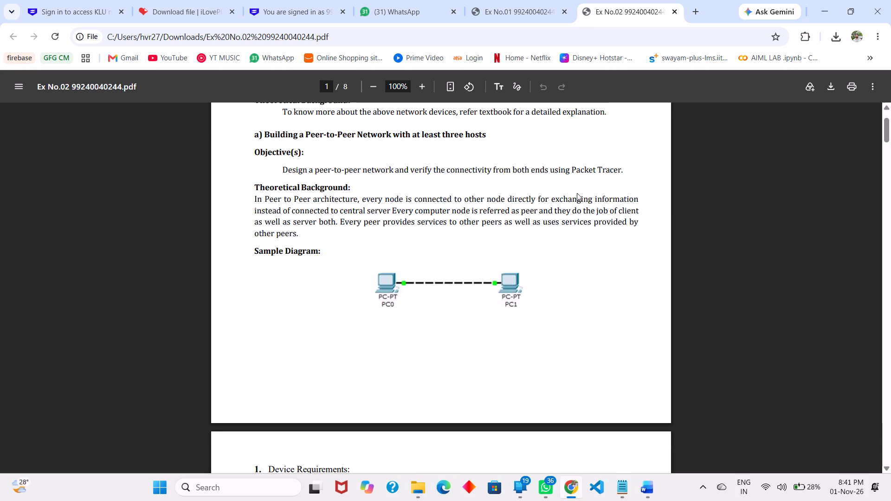
Switch back to Word and close the Ex.No.02 document.
key(alt+Tab)
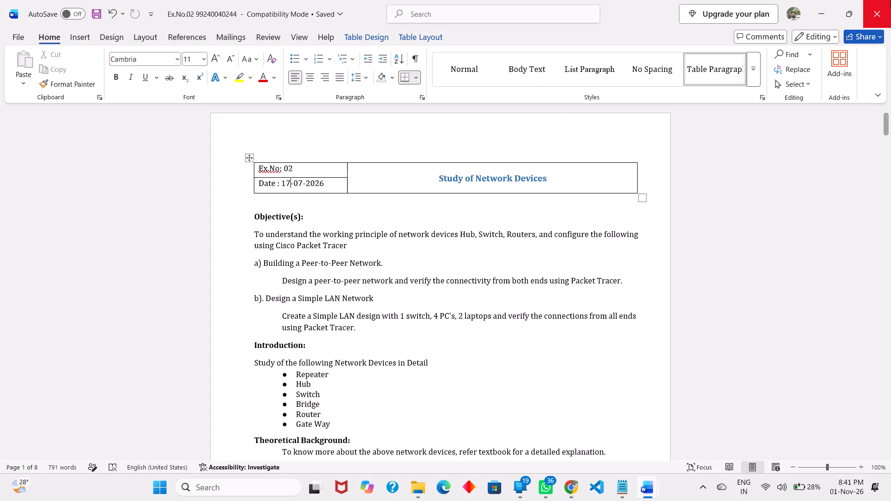
click(890, 0)
Switch away from the exported PDF to another open window.
key(alt+Tab)
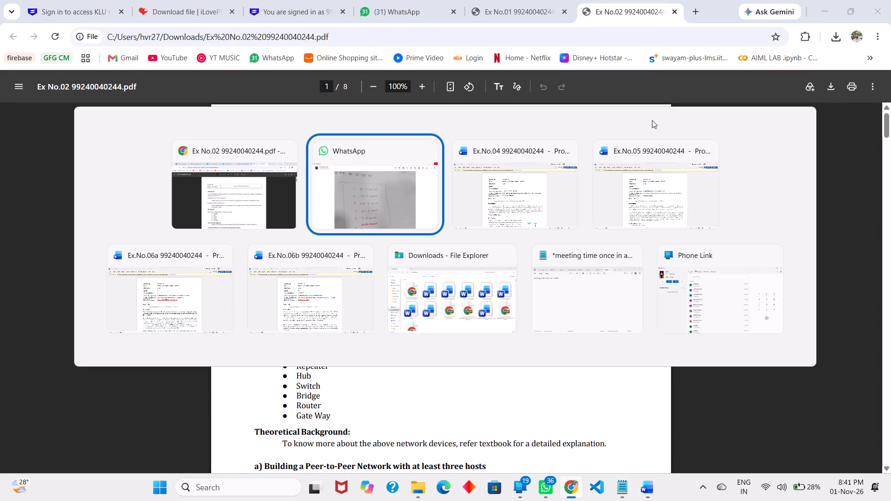
Switch to the Ex.No.04 document in Word and take it out of Protected View for editing.
key(alt+Tab)
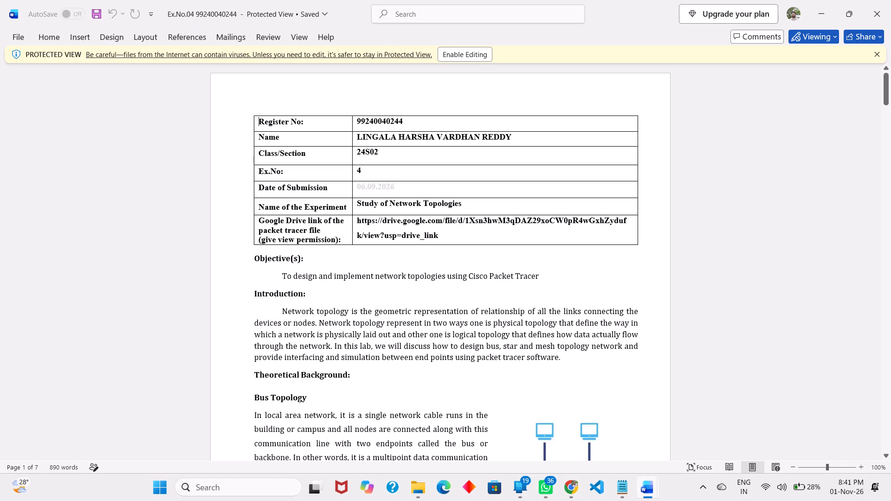
click(465, 48)
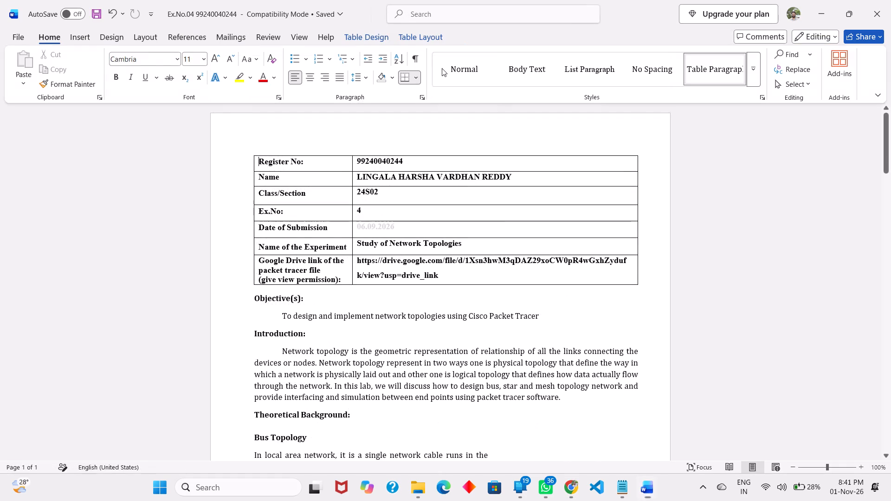
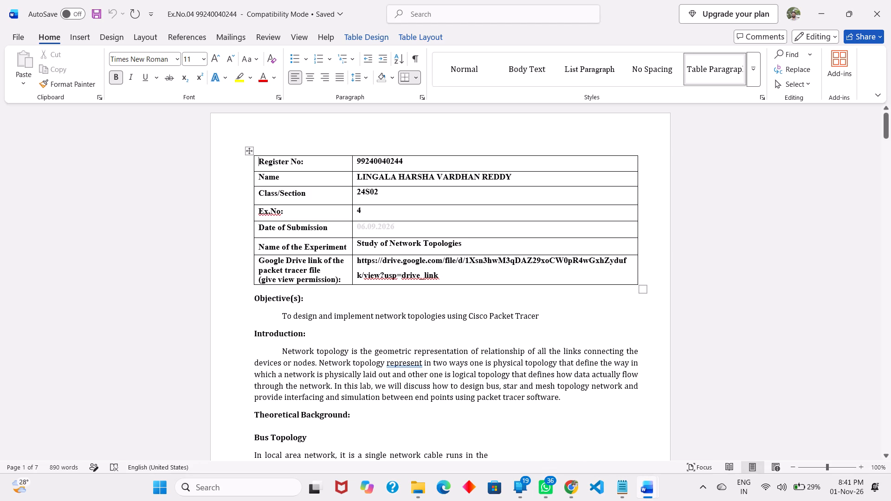
Change the Date of Submission in the Ex.No.04 header table to 31.07.2026.
click(363, 226)
key(Right)
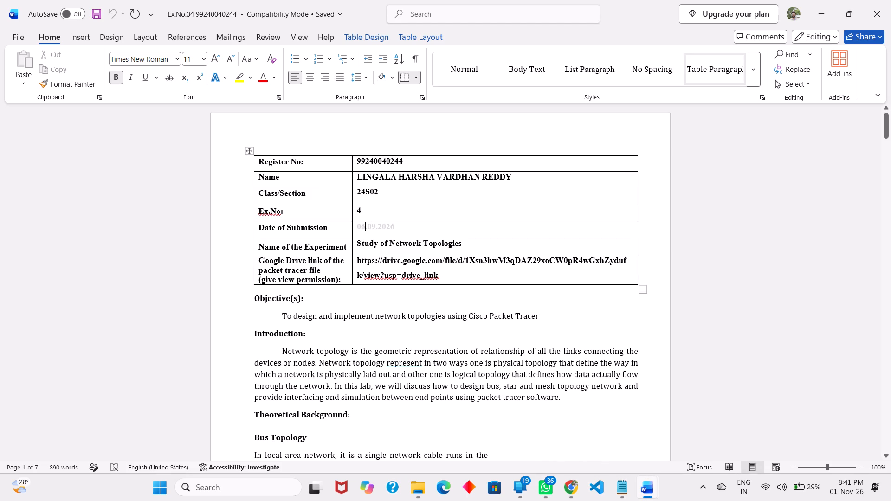
key(BackSpace)
key(BackSpace)
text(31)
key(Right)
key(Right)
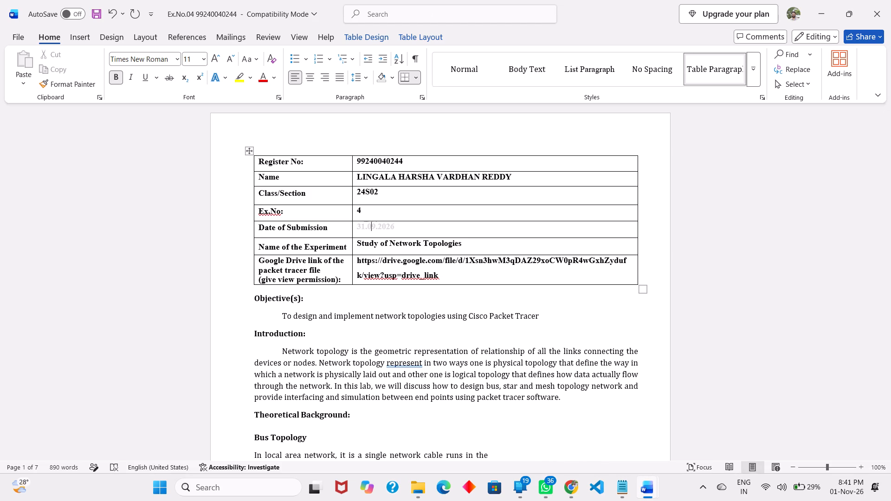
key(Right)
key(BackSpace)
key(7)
Change the font colour of the submission date in the header table to black.
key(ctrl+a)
triple_click(409, 231)
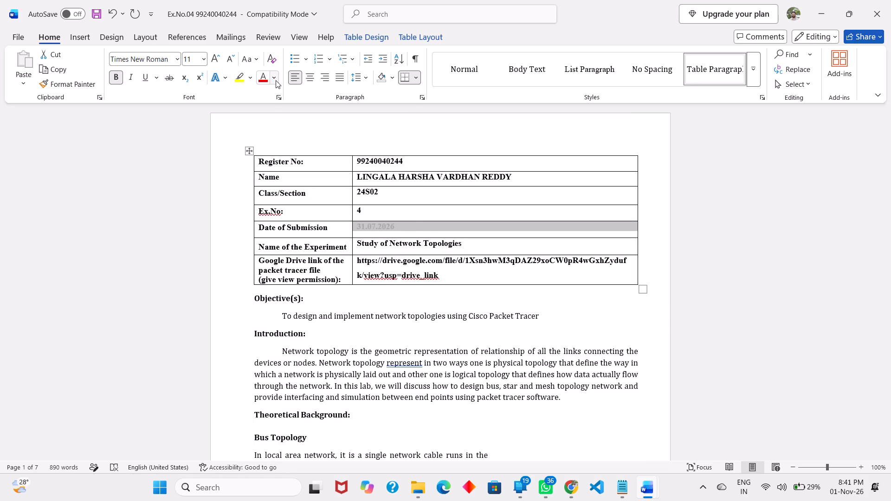
drag(276, 80, 277, 144)
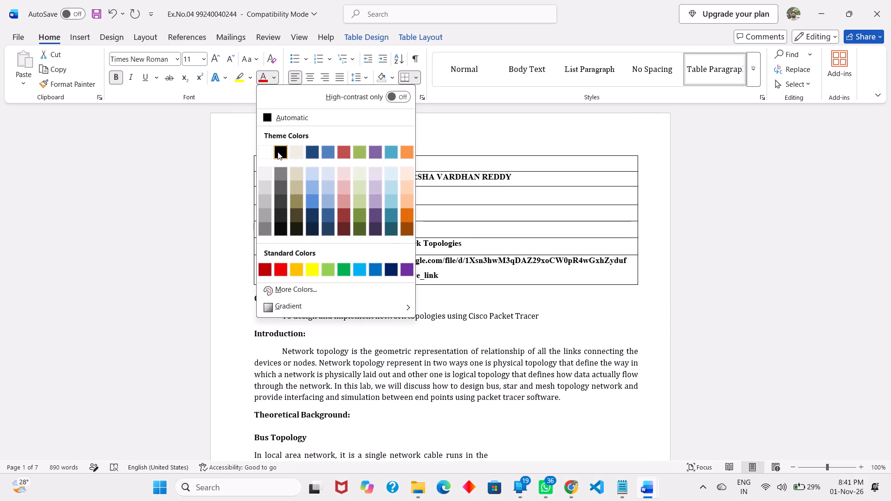
Set the font colour of the date of submission in the Ex.No.04 header table to the black theme colour.
click(278, 152)
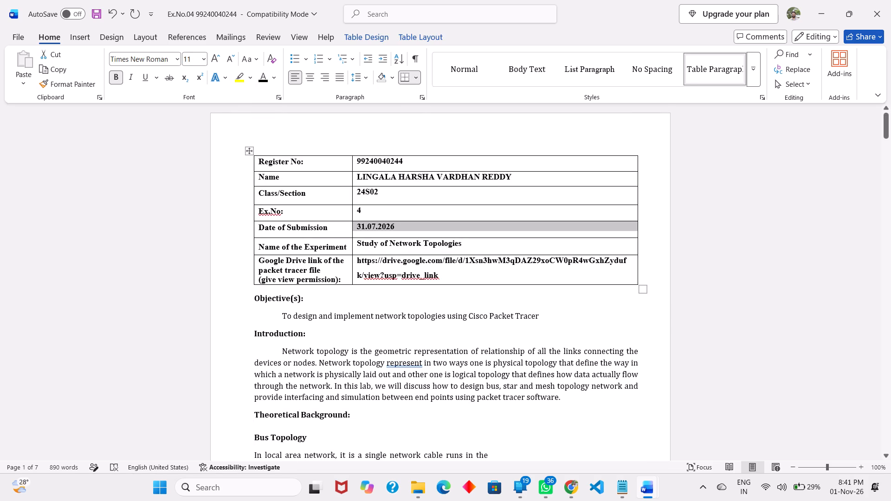
click(694, 313)
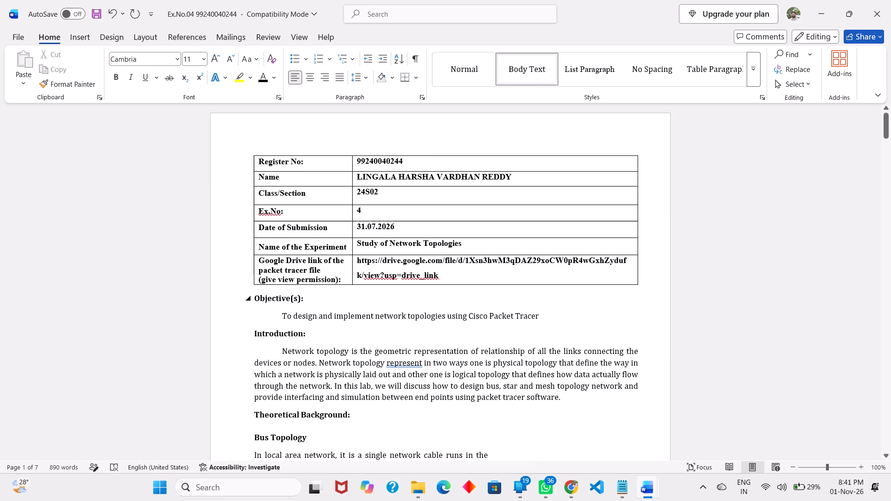
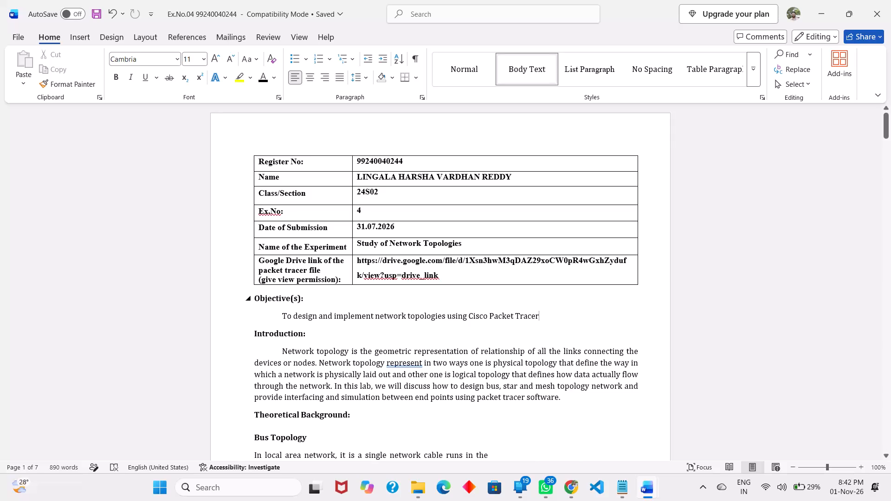
Save the Ex.No.04 document and publish it as a PDF in Downloads, named "Ex No.04" followed by the register number.
key(ctrl+s)
key(ctrl+p)
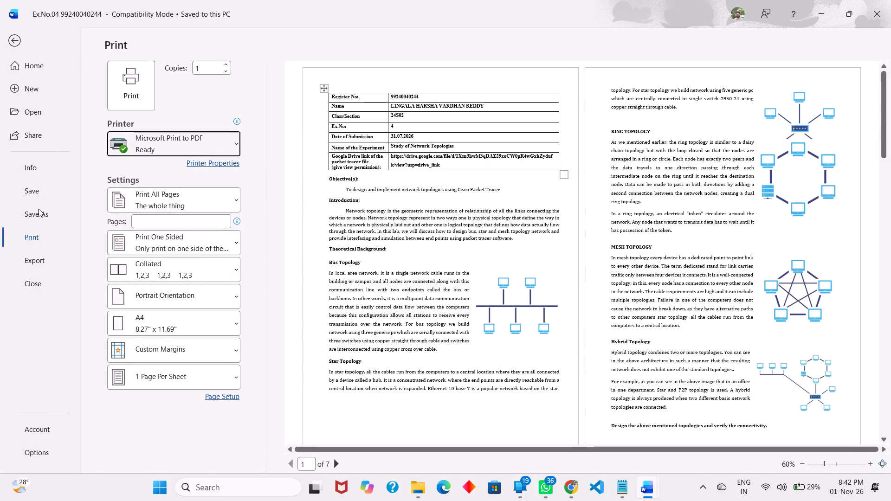
click(39, 209)
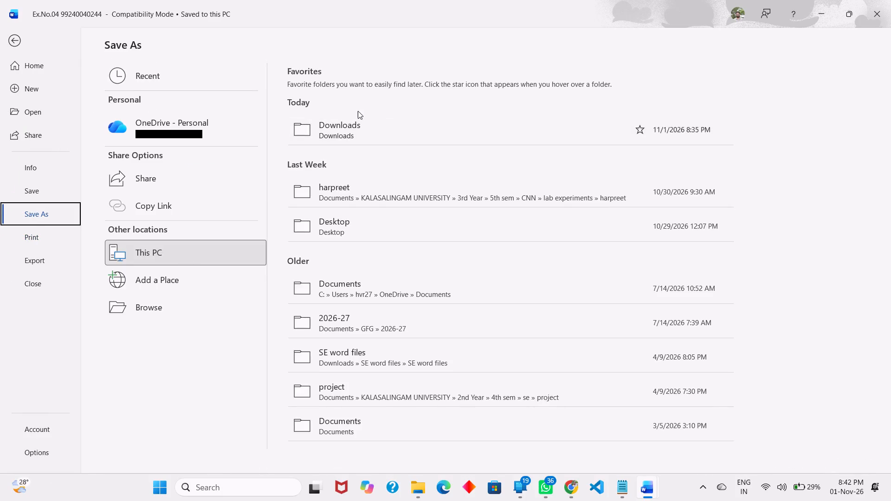
click(358, 111)
double_click(349, 118)
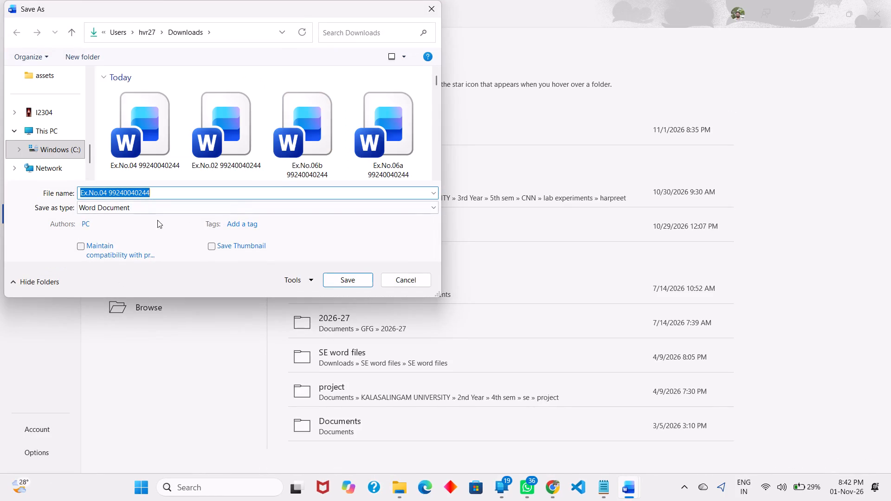
drag(157, 207, 86, 274)
click(86, 274)
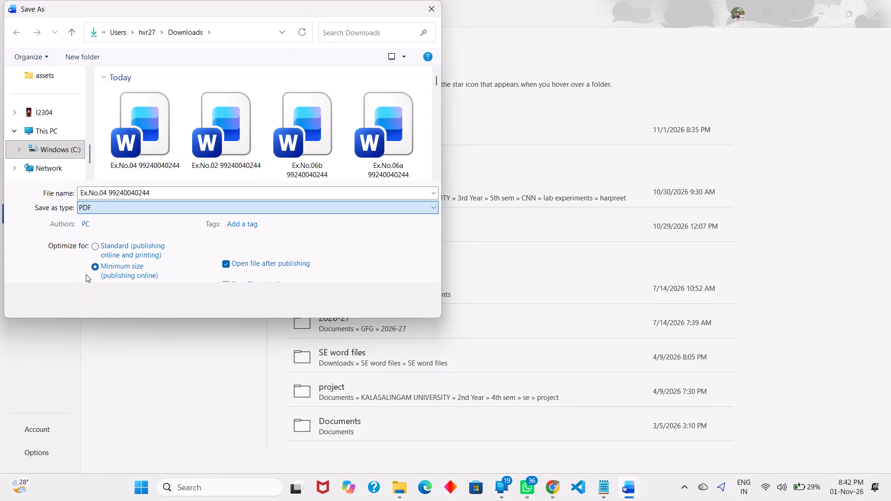
click(166, 103)
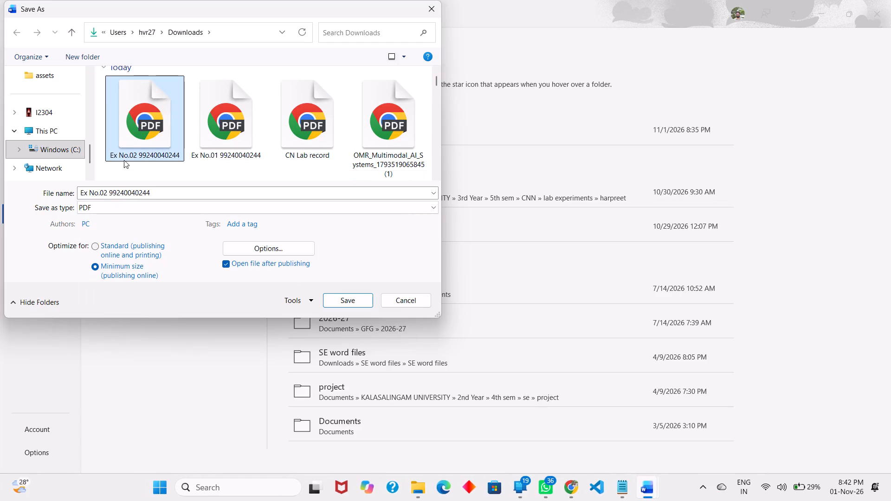
click(108, 188)
click(108, 188)
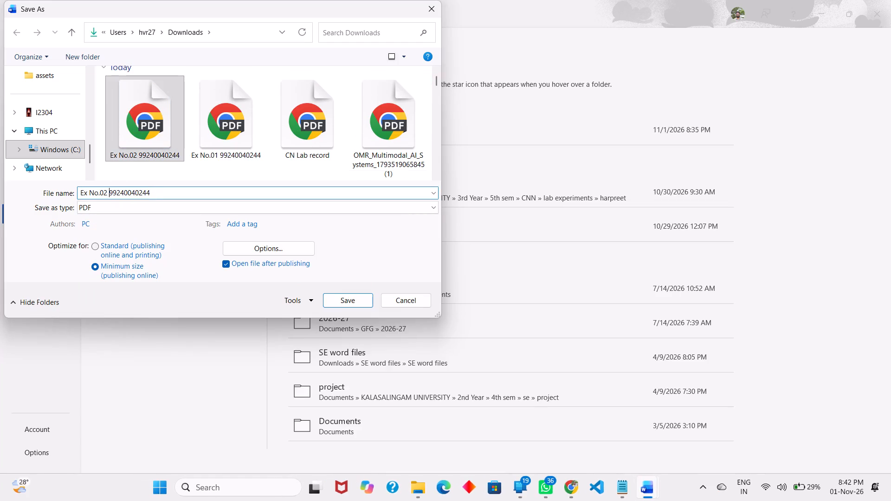
key(Left)
key(BackSpace)
key(4)
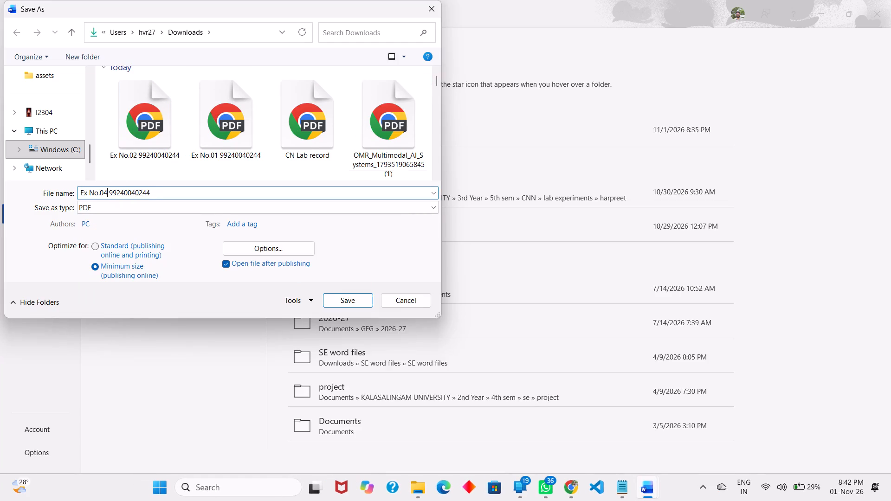
key(Return)
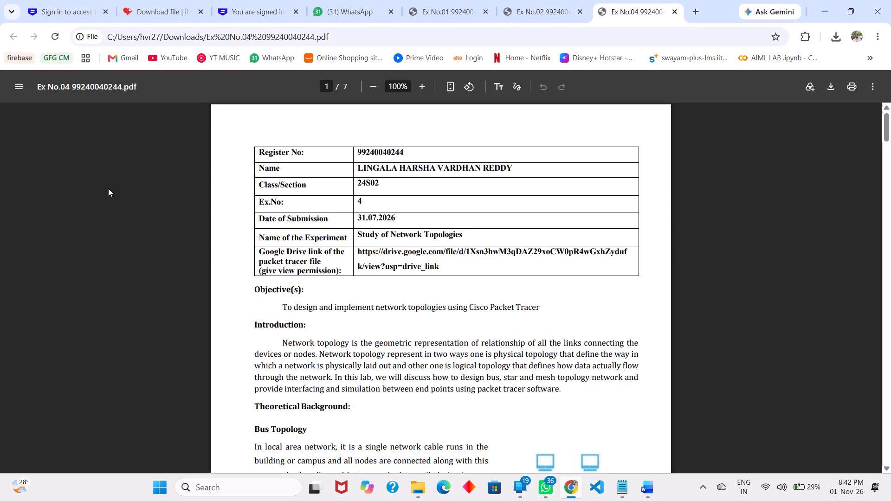
Switch back to Word and close the Ex.No.04 document.
key(alt+Tab)
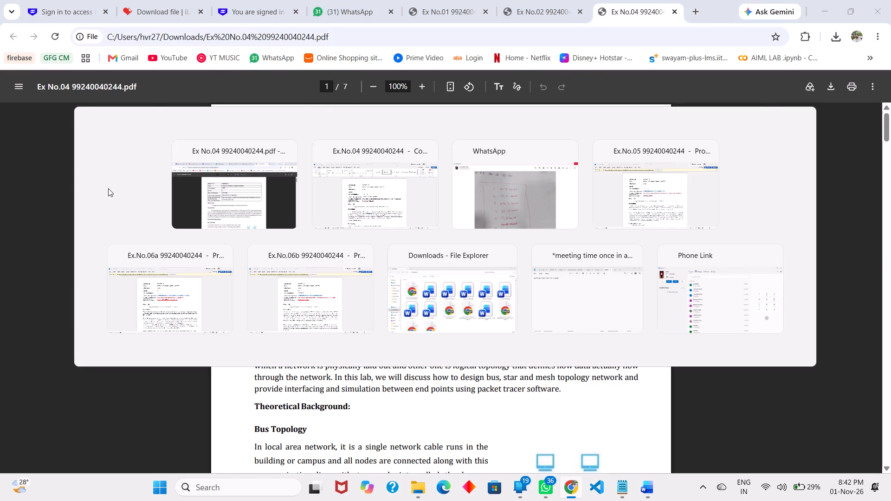
click(890, 0)
Switch to the Ex.No.05 document in Word and enable editing.
key(alt+Tab)
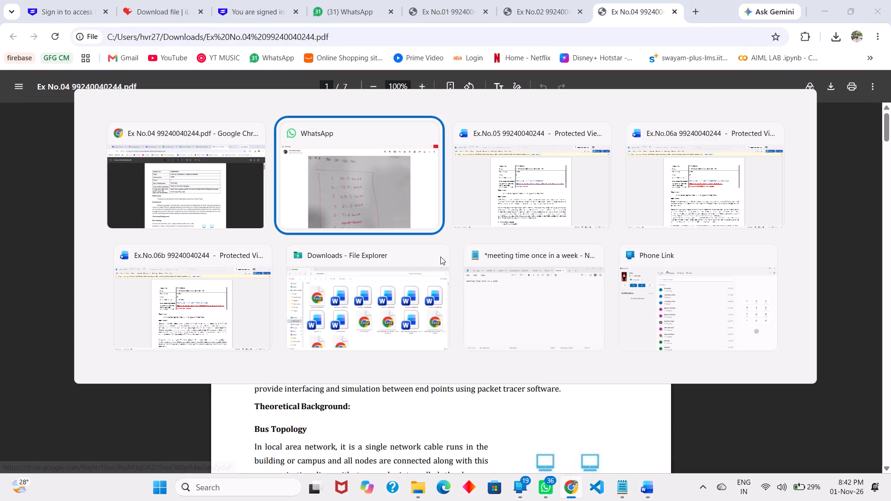
key(alt+Tab)
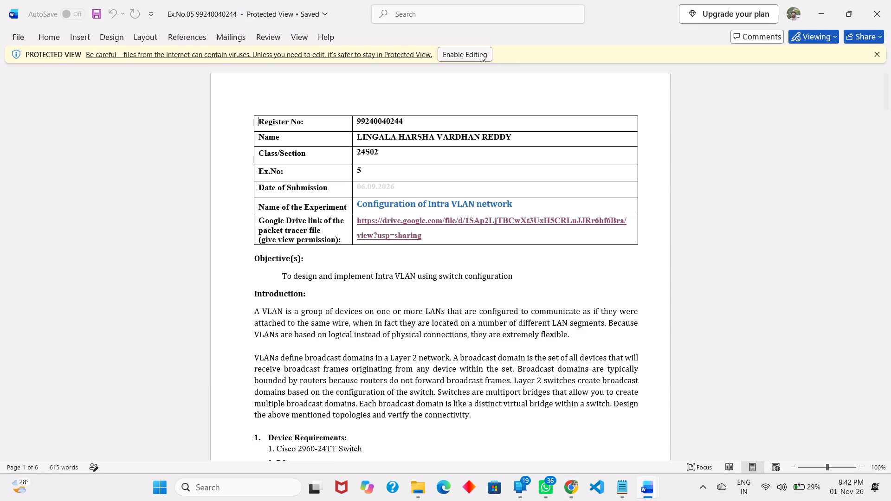
click(481, 53)
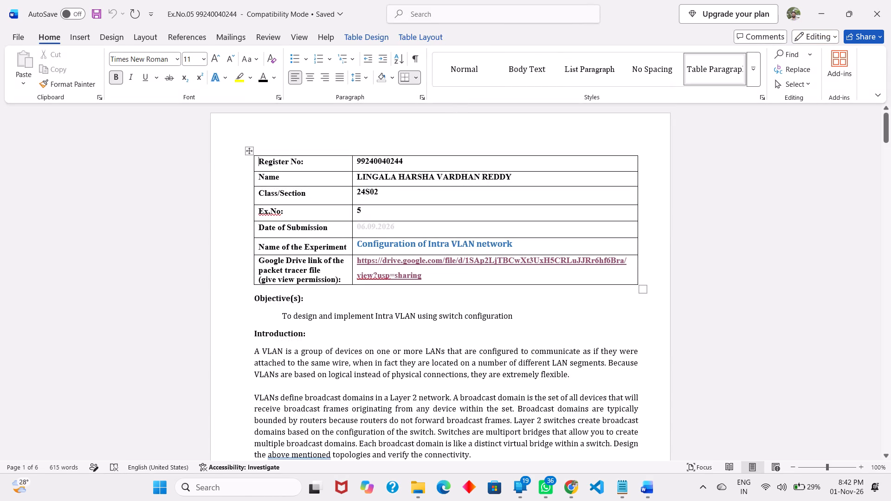
Set the font colour of the date of submission in the Ex.No.05 header table to black.
click(396, 233)
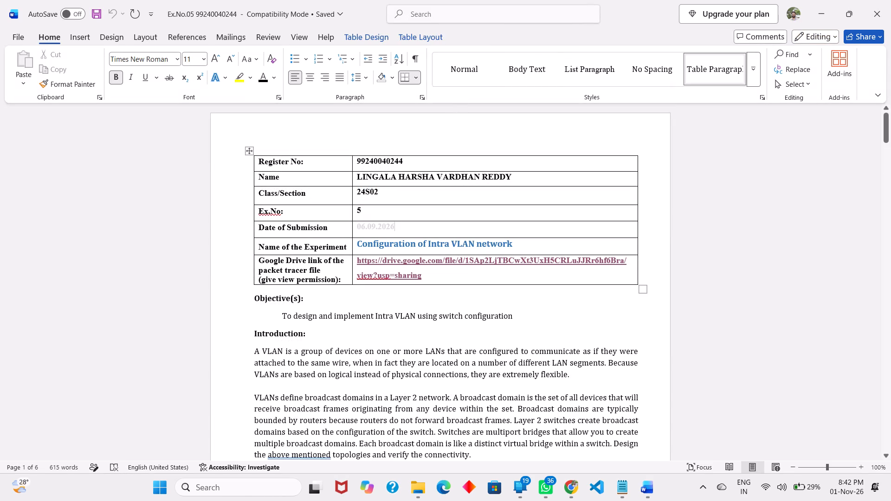
key(ctrl+a)
triple_click(396, 233)
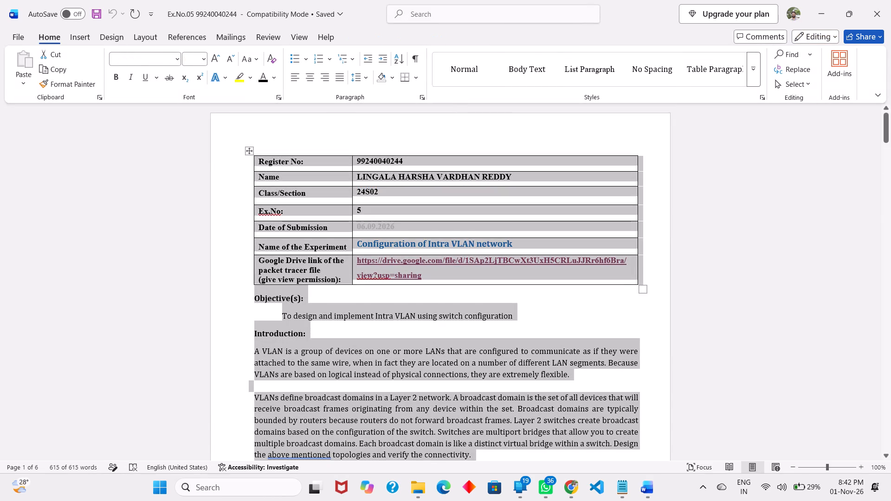
click(396, 233)
double_click(382, 231)
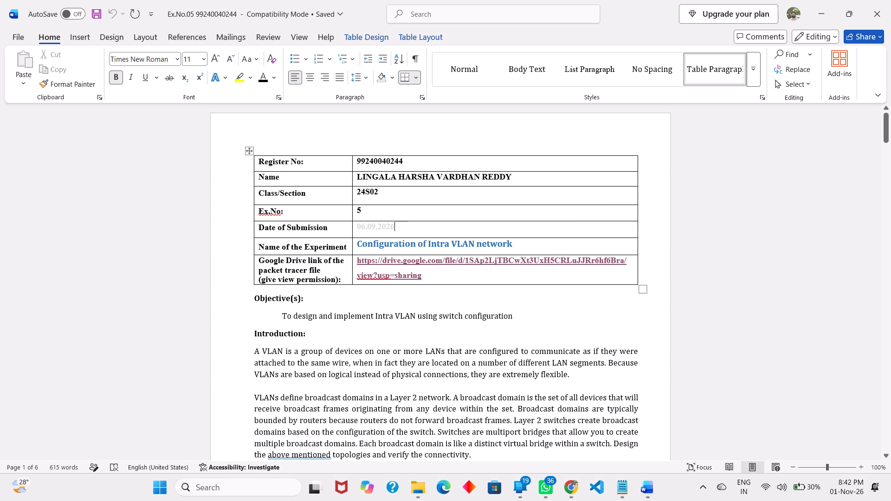
triple_click(382, 231)
click(382, 231)
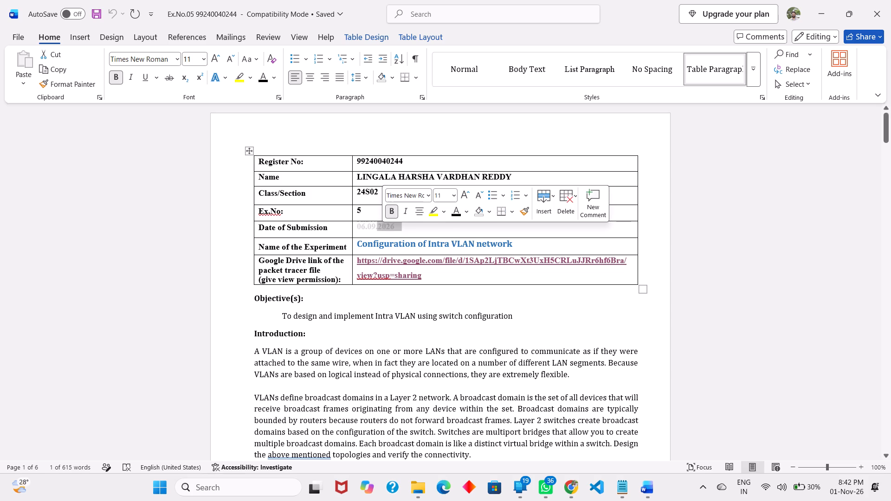
double_click(382, 231)
triple_click(382, 231)
click(382, 231)
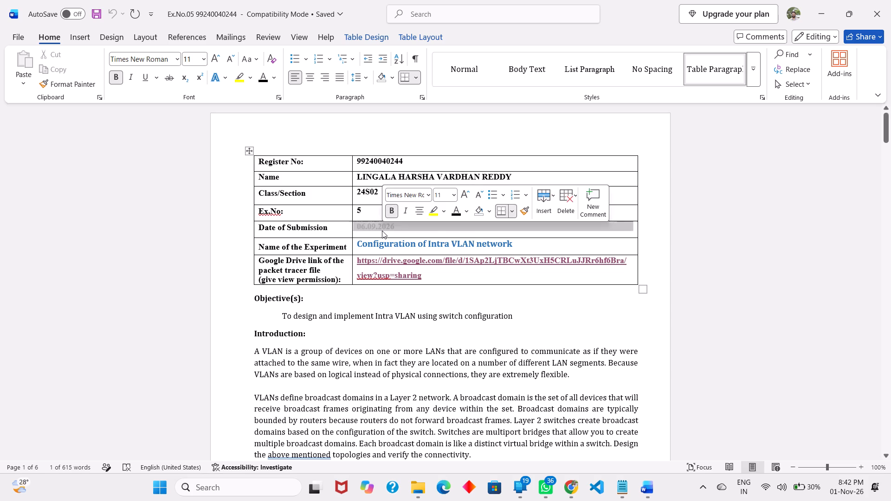
triple_click(382, 231)
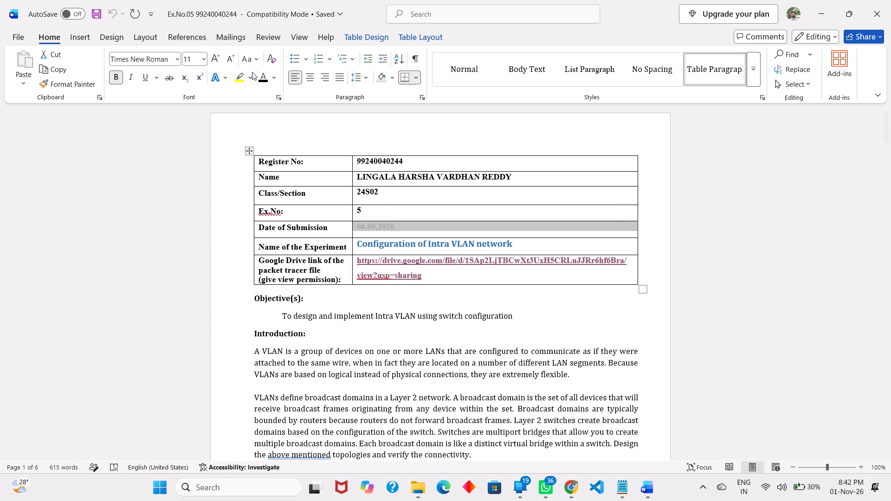
click(265, 82)
Switch from the Ex.No.05 document to another open window.
key(alt+Tab)
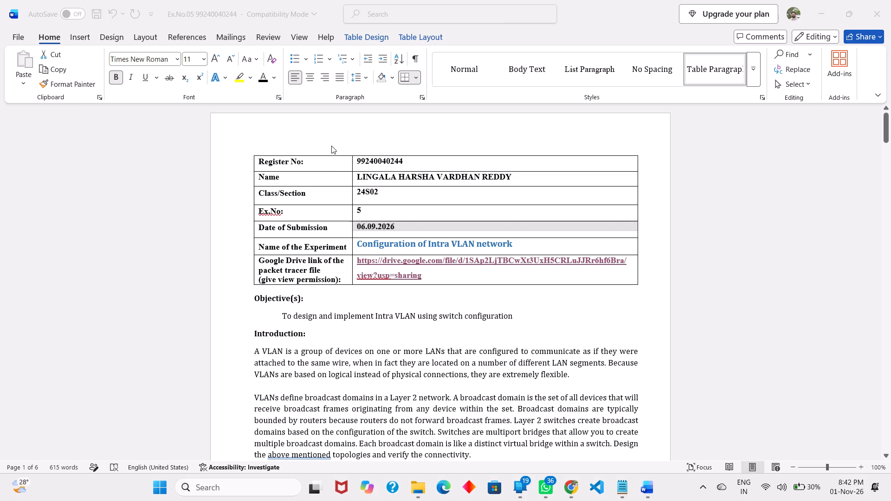
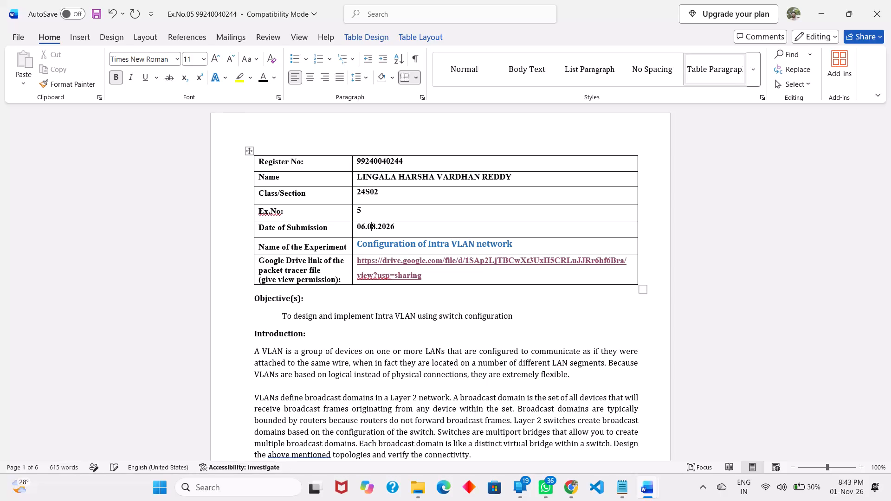
Delete the second digit of the day in the date of submission in the Ex.No.05 header table.
key(Left)
key(Left)
key(BackSpace)
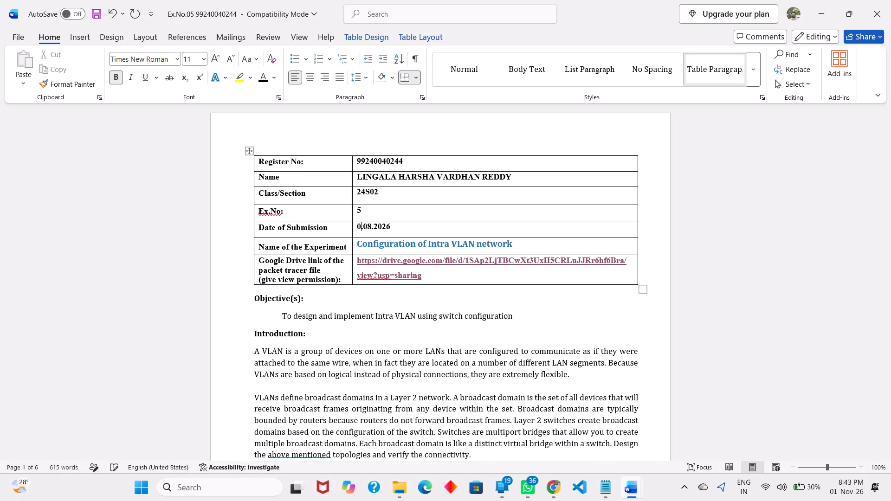
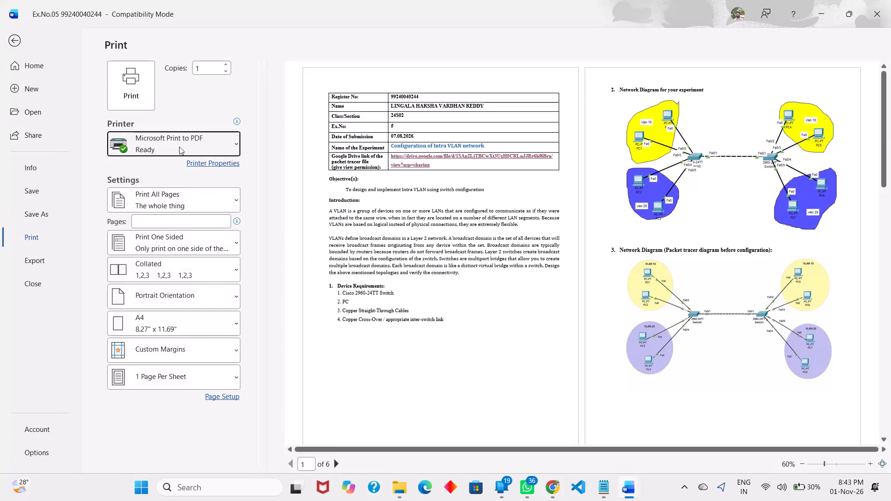
Save the Ex.No.05 document as a PDF in Downloads, named "Ex No.05" followed by the register number.
click(50, 223)
click(351, 133)
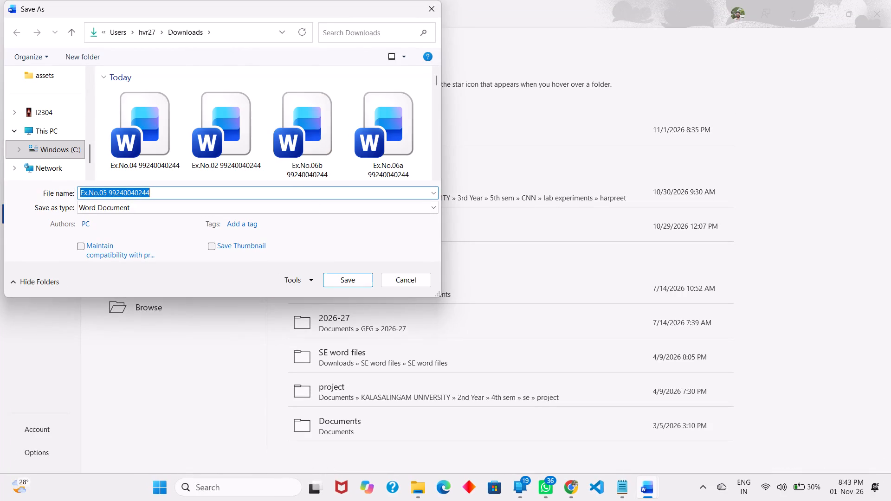
drag(168, 204, 117, 275)
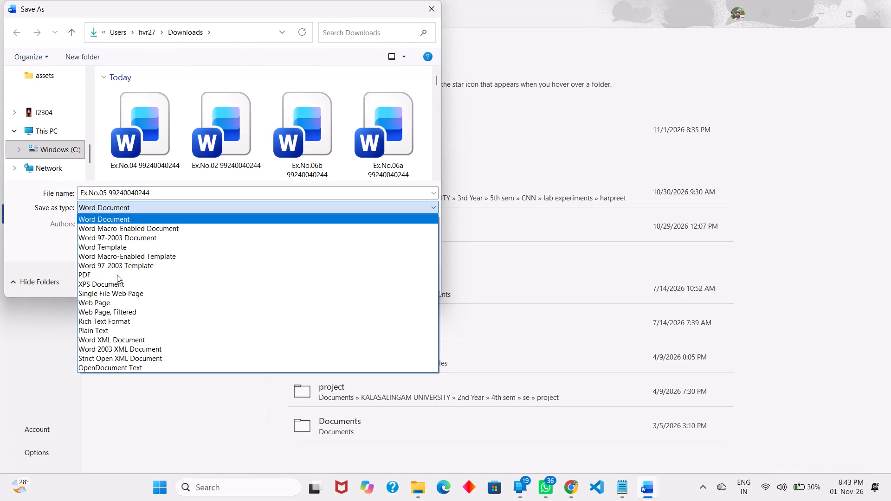
click(117, 275)
click(132, 155)
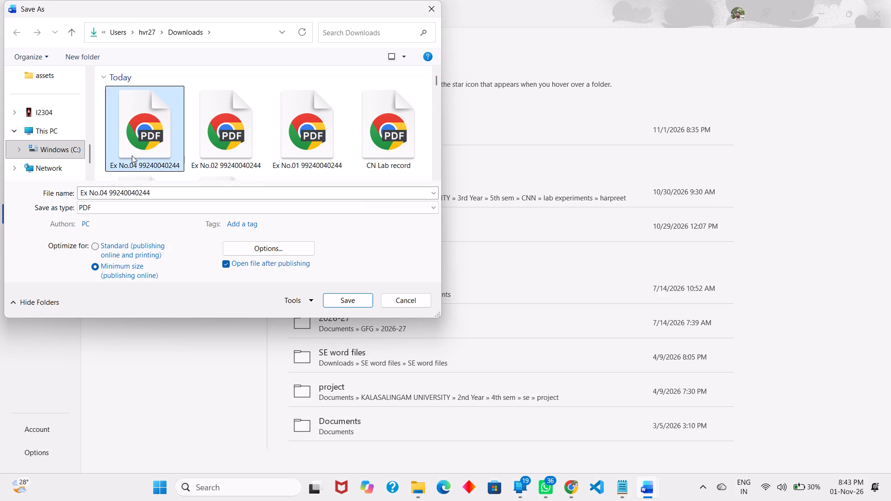
click(108, 192)
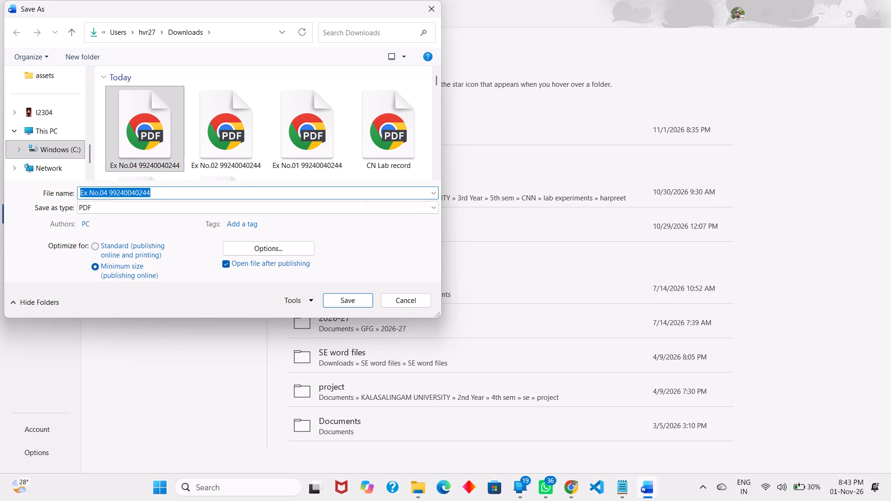
click(108, 192)
key(Left)
key(Right)
key(BackSpace)
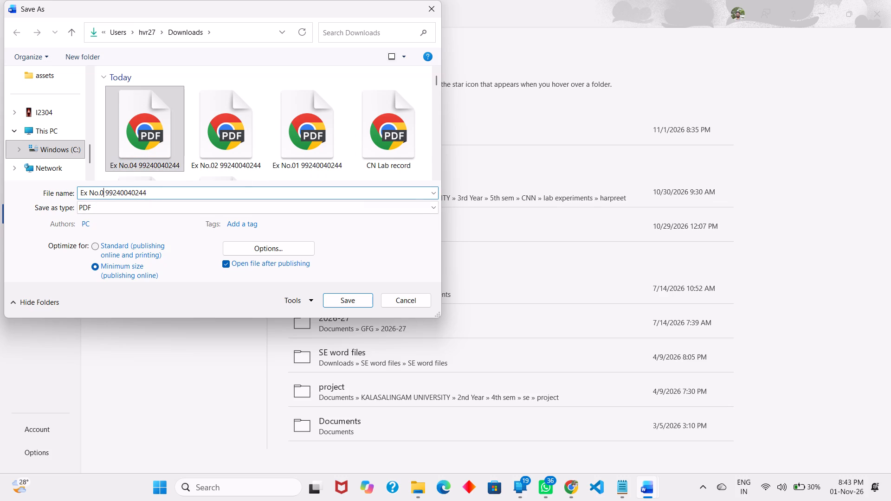
key(5)
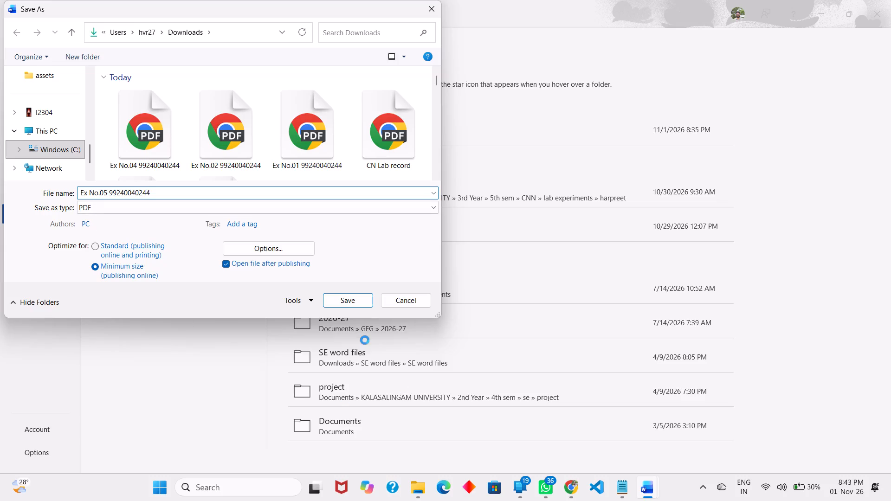
click(366, 302)
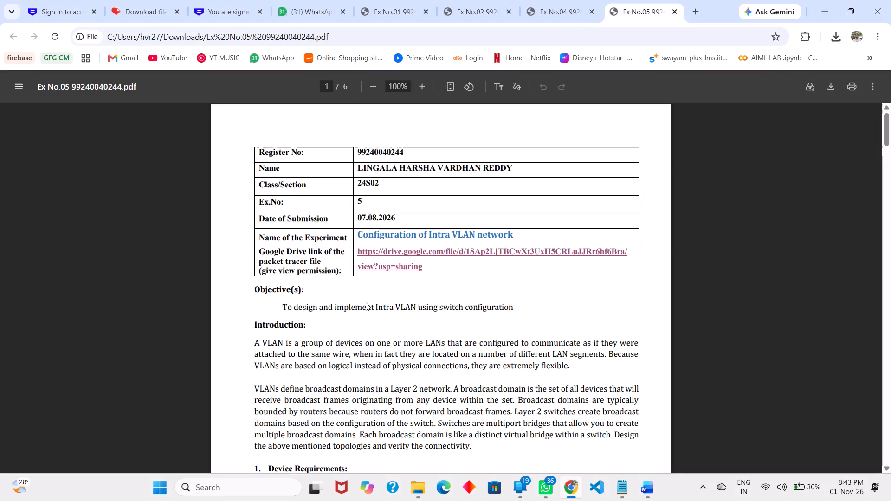
Switch from the opened PDF to close the Ex.No.05 Word document without saving its changes.
key(alt+Tab)
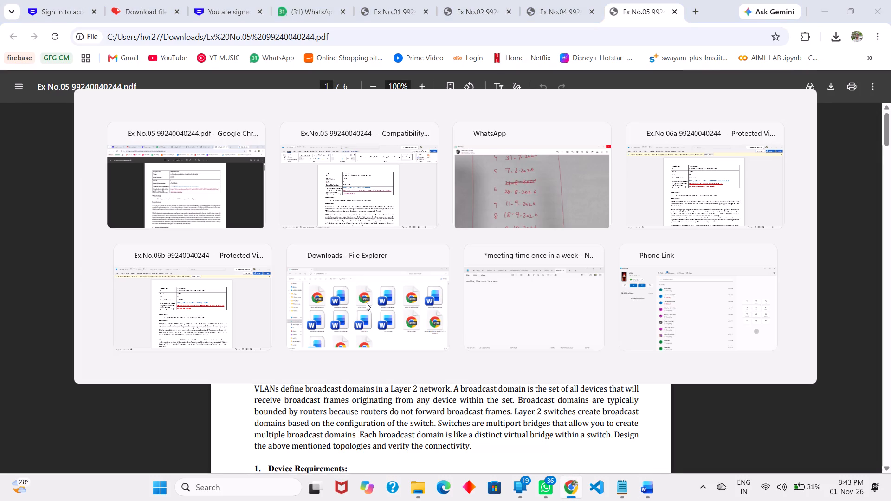
alt+click(425, 130)
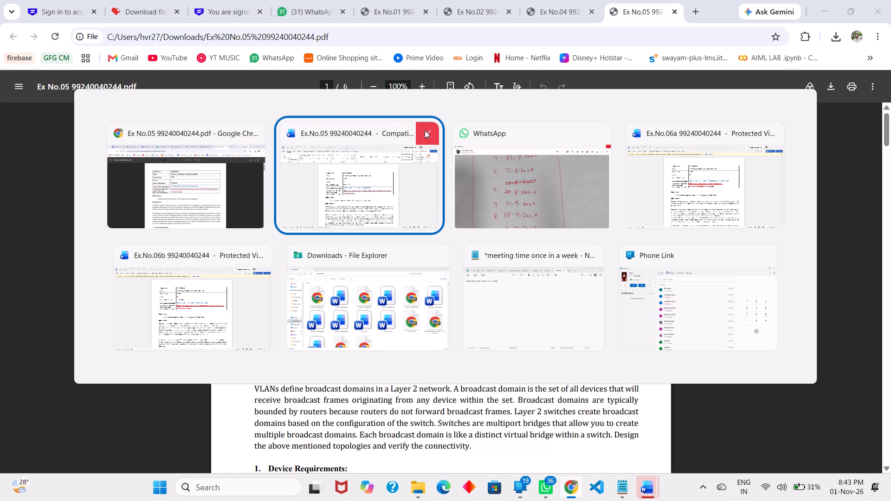
alt+click(425, 130)
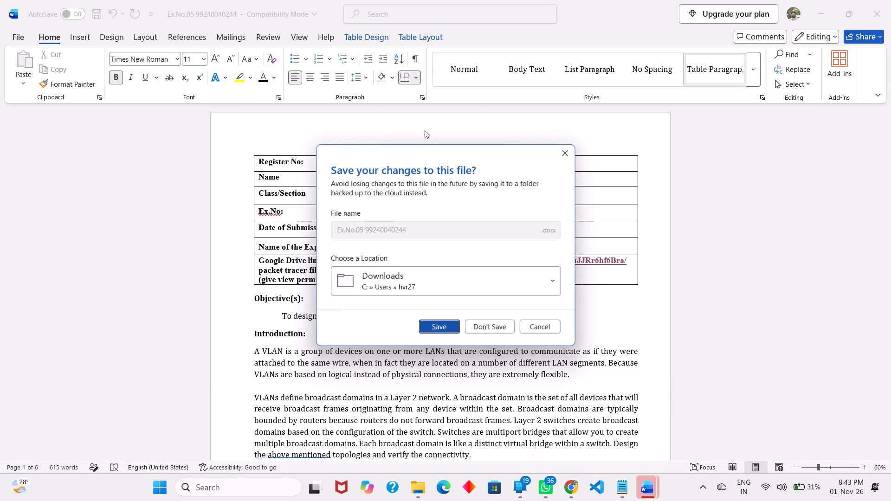
click(483, 329)
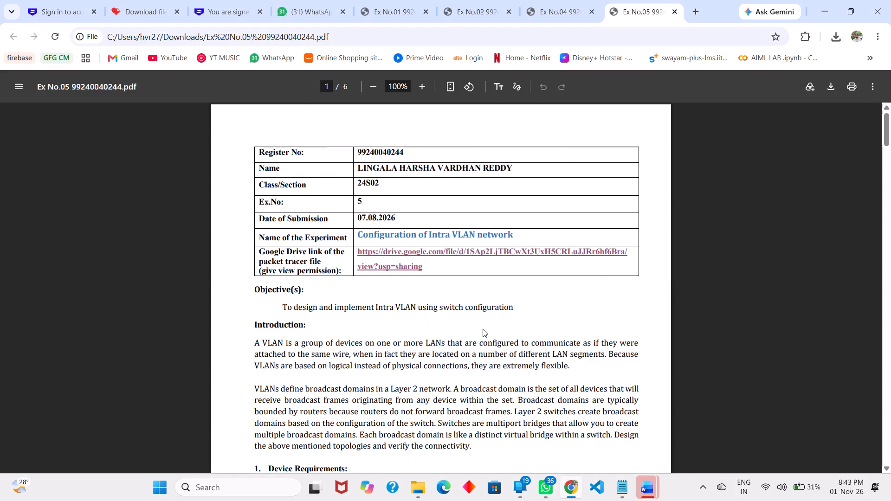
Switch to the Ex.No.06a Word document and select the date of submission in its header table.
key(alt+Tab)
key(alt+Tab)
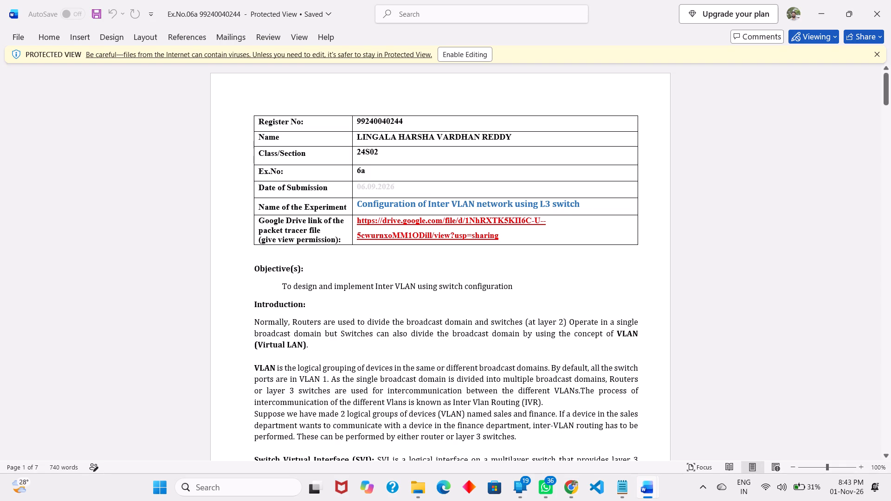
triple_click(403, 186)
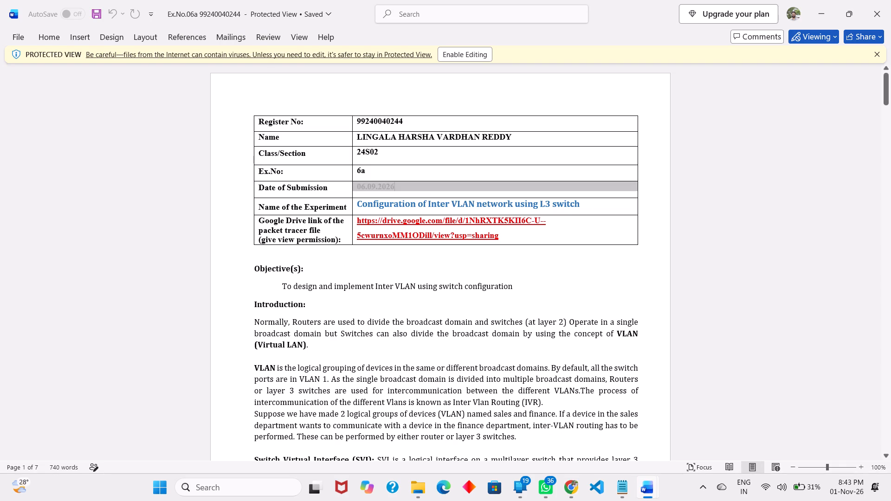
Enable editing in the Ex.No.06a document and set the header table's date of submission to black, bold text.
click(476, 58)
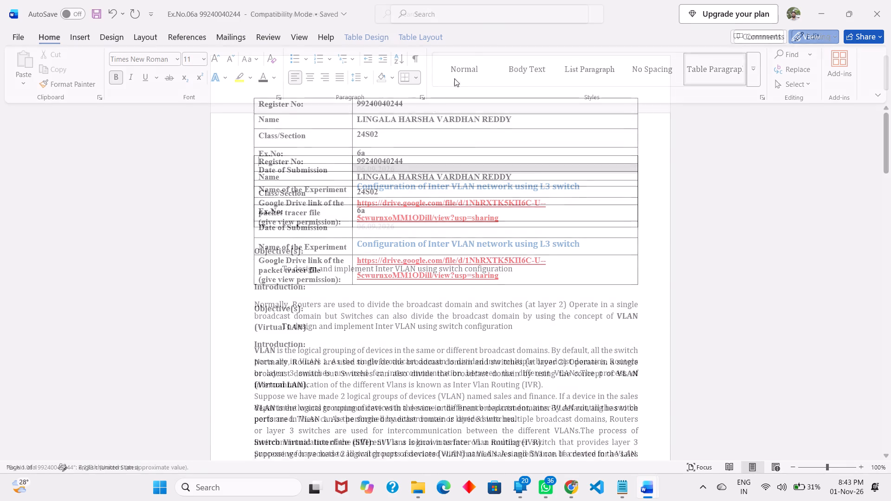
double_click(376, 224)
triple_click(376, 224)
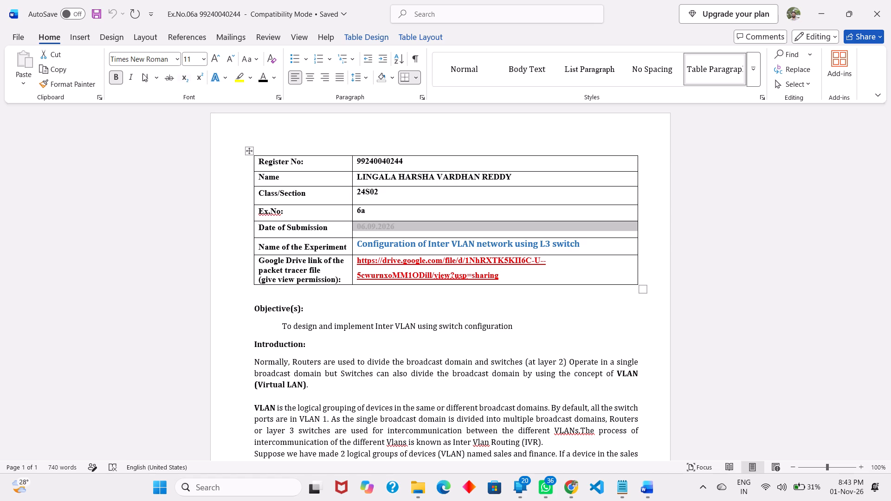
click(122, 78)
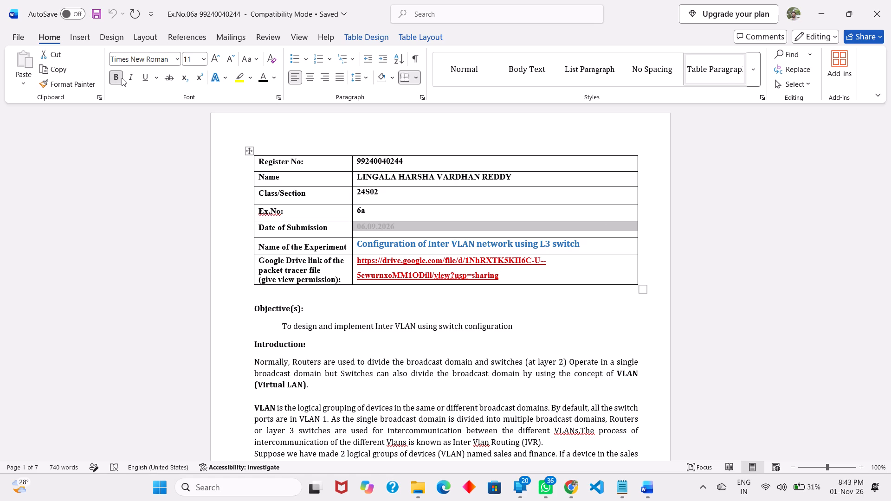
click(122, 78)
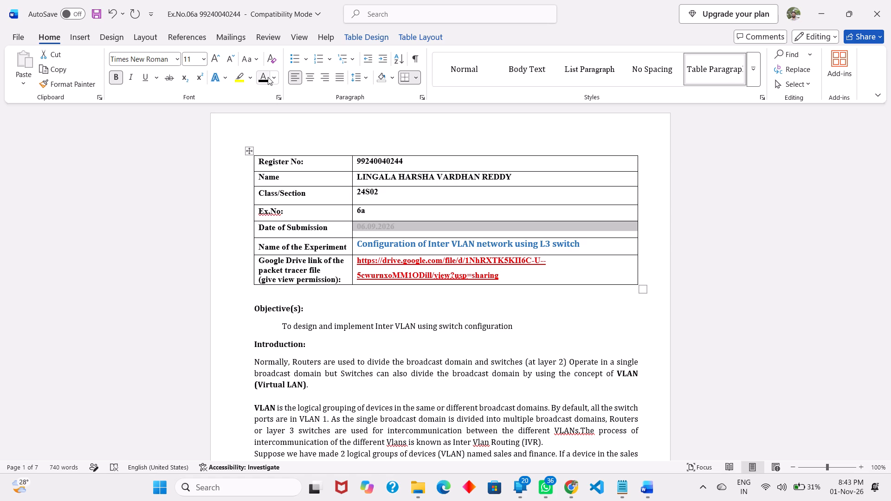
click(268, 77)
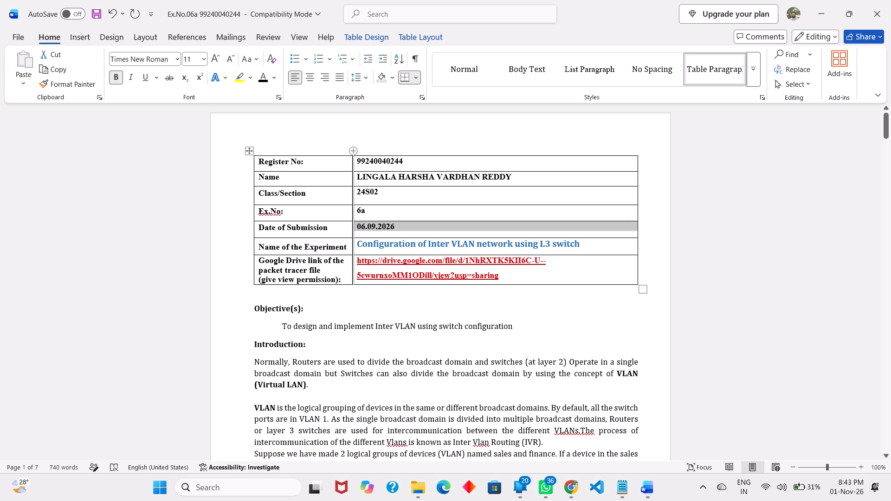
Switch from the Ex.No.06a document to another open window.
key(alt+Tab)
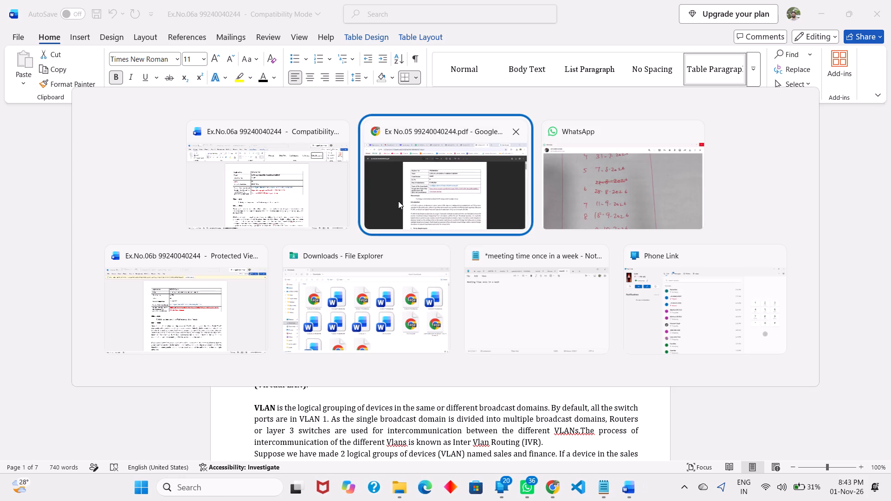
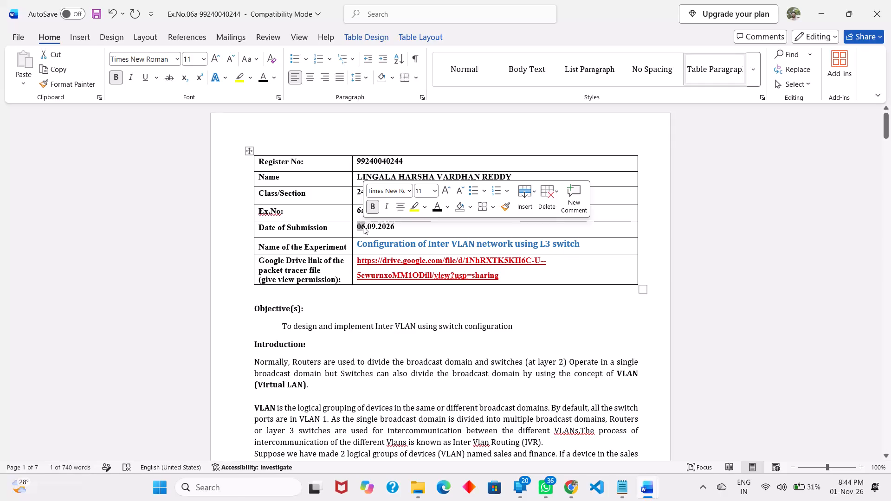
Set the day of the date of submission to 28 and delete the month's second digit in the Ex.No.06a header table.
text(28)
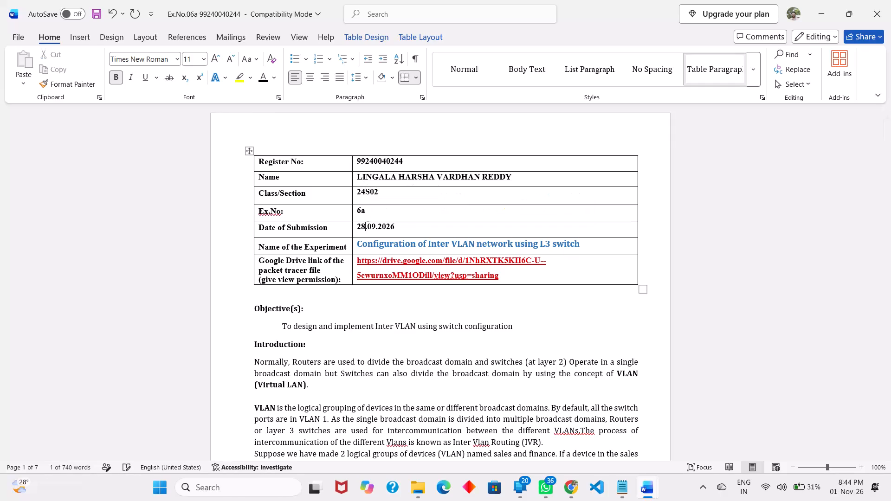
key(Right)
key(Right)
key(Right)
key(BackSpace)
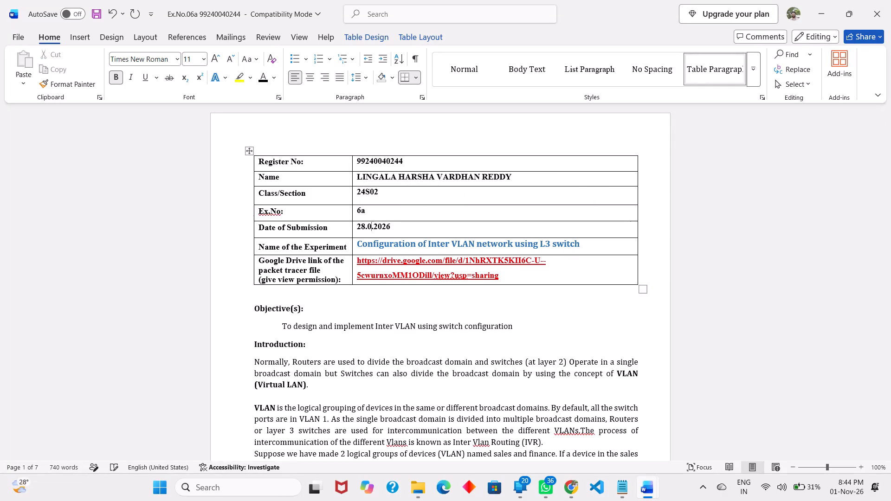
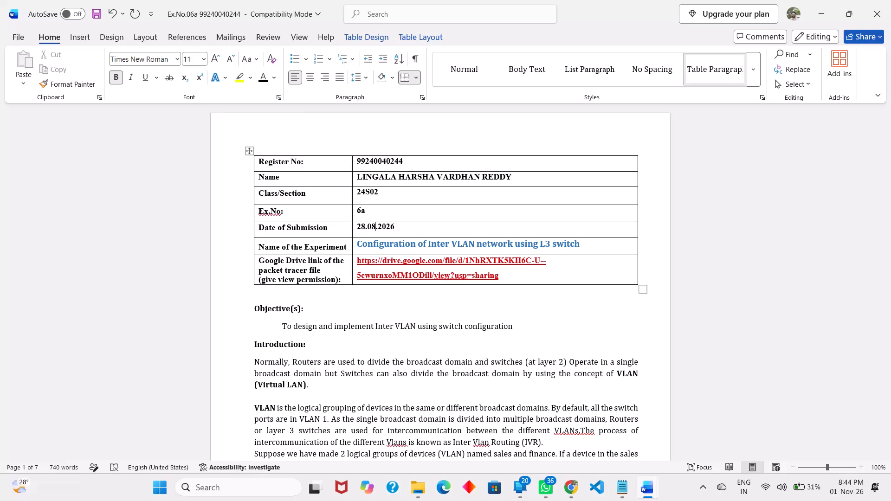
Start saving a copy of the Ex.No.06a document in the most recently used folder.
key(ctrl+p)
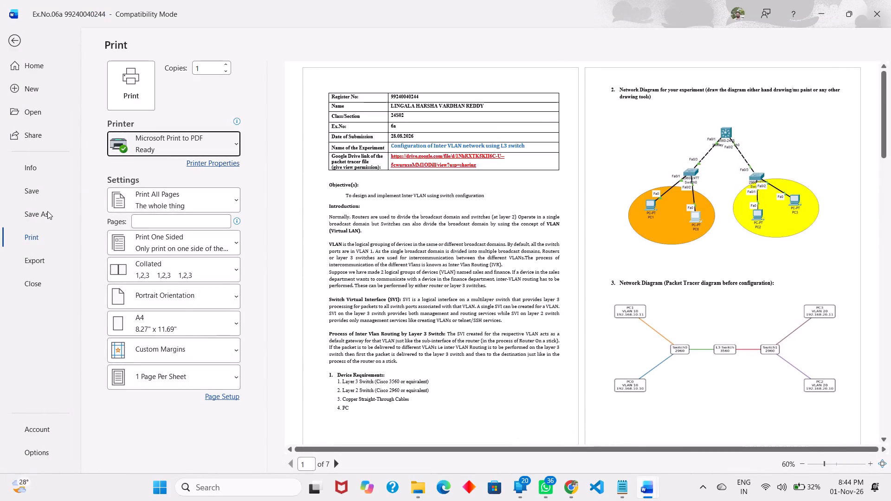
click(47, 211)
click(307, 137)
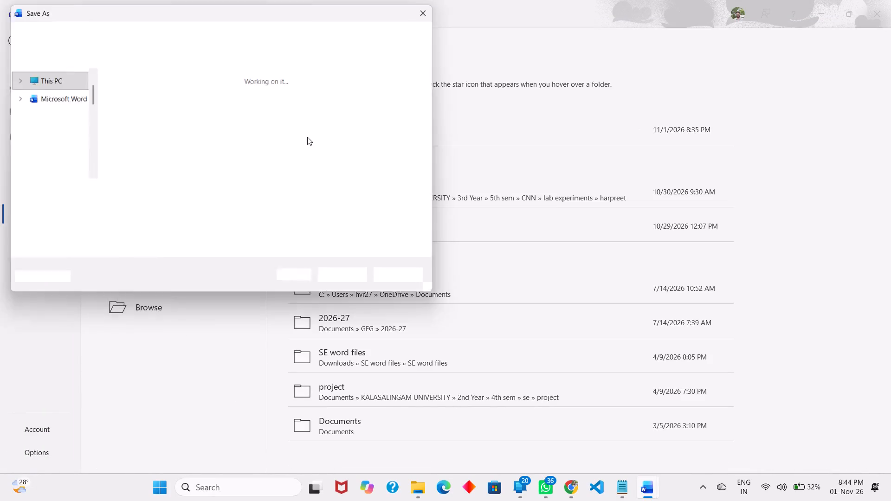
Save the Ex.No.06a document as a PDF in Downloads, named "Ex No.06a" followed by the register number.
click(135, 205)
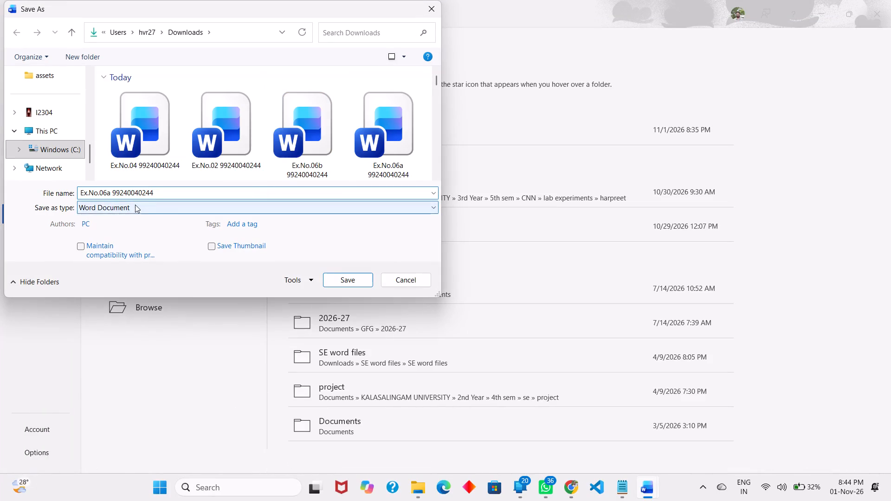
click(121, 273)
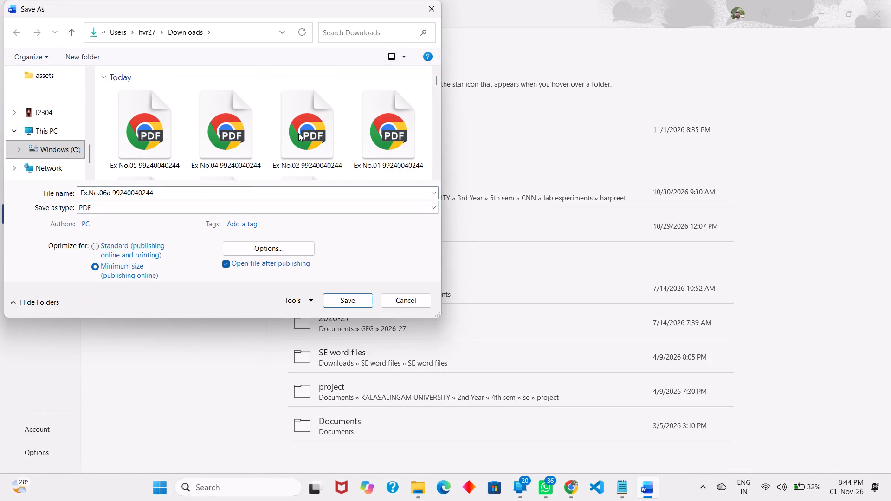
click(164, 115)
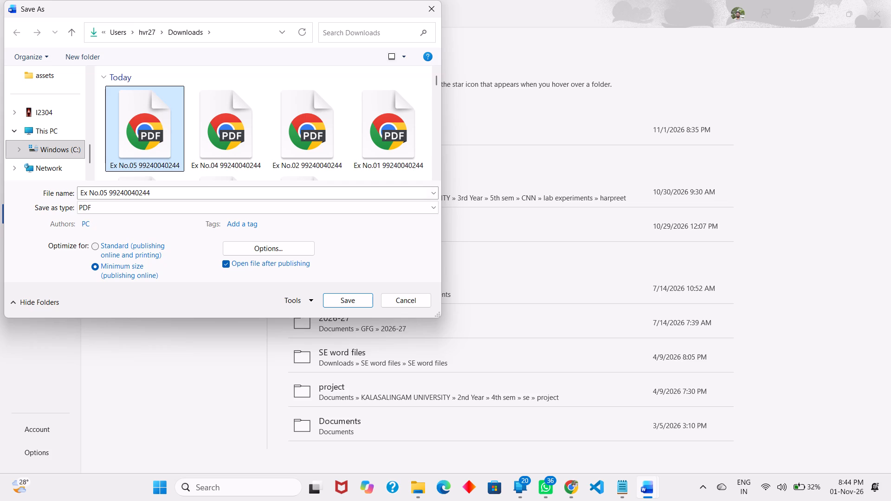
click(106, 192)
click(106, 192)
click(106, 192)
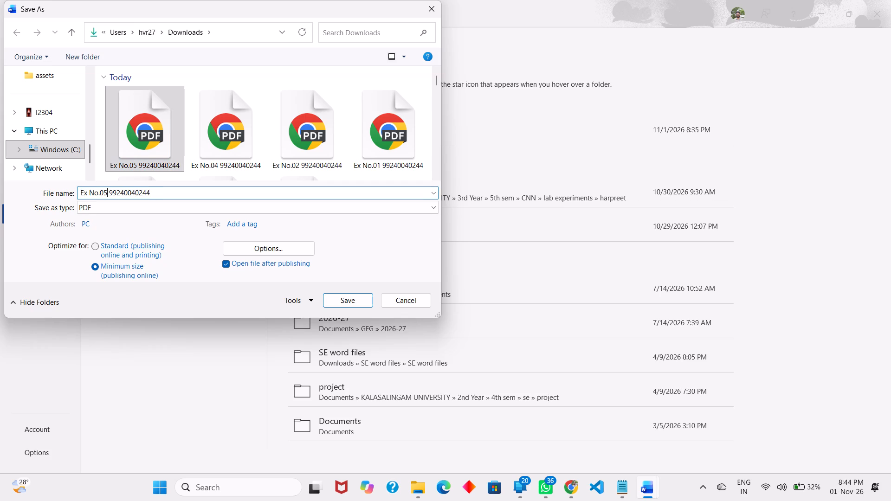
key(BackSpace)
key(6)
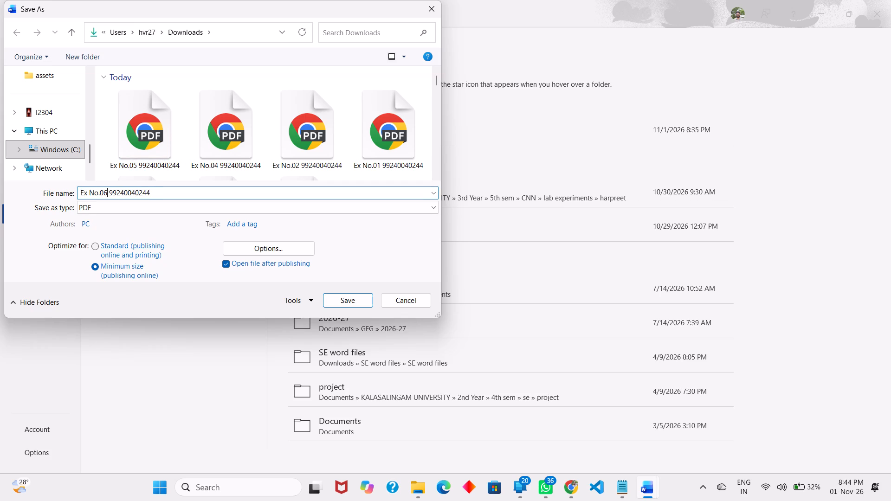
key(a)
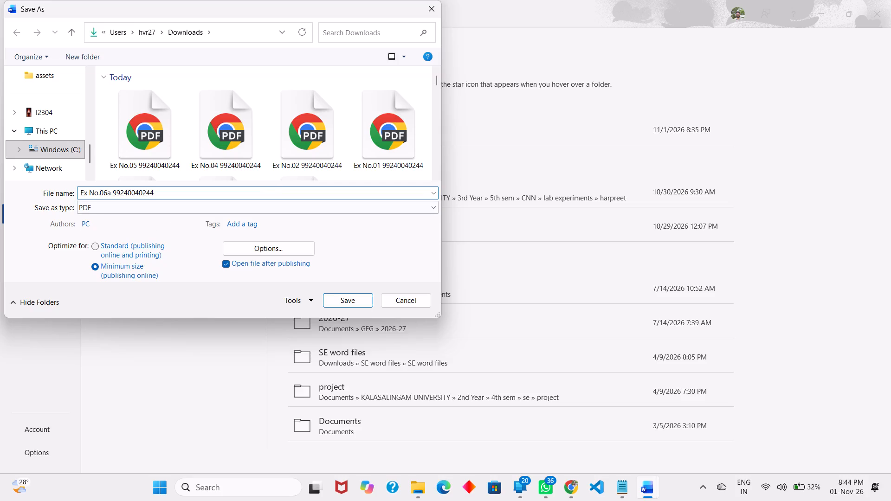
click(335, 301)
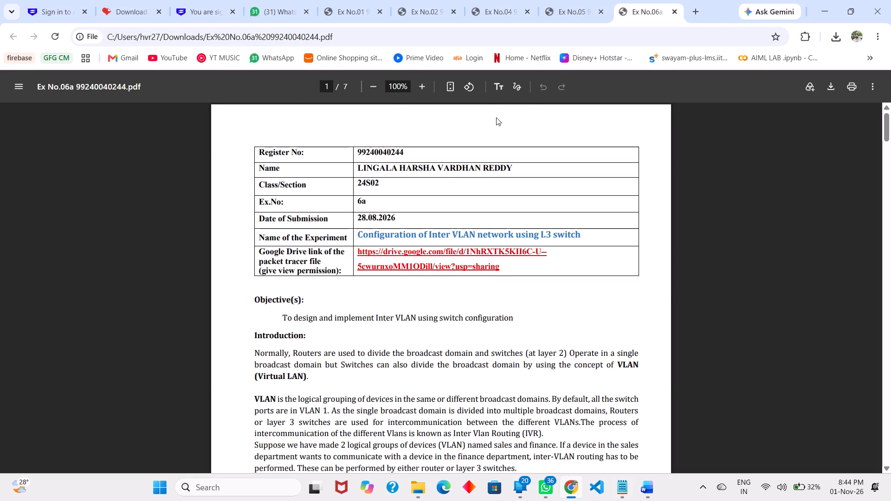
Switch from the opened PDF to close the Ex.No.06a Word document without saving its changes.
key(alt+Tab)
key(alt+Tab)
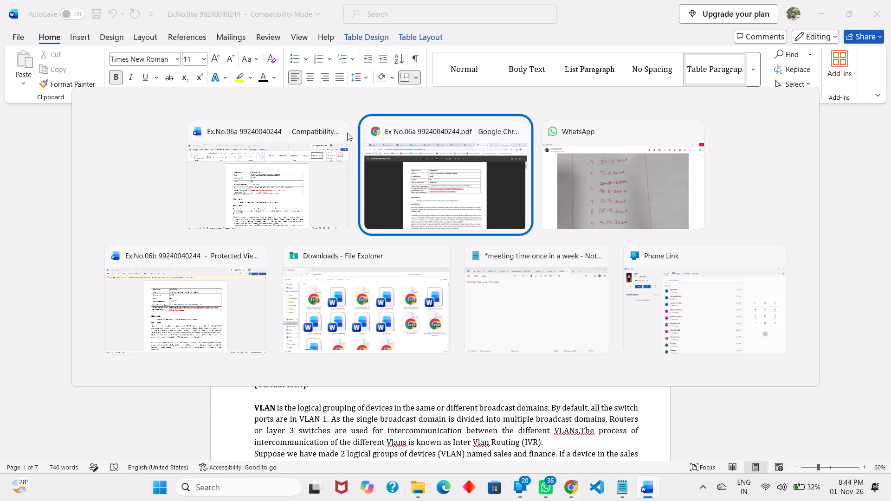
alt+click(328, 132)
key(alt+Tab)
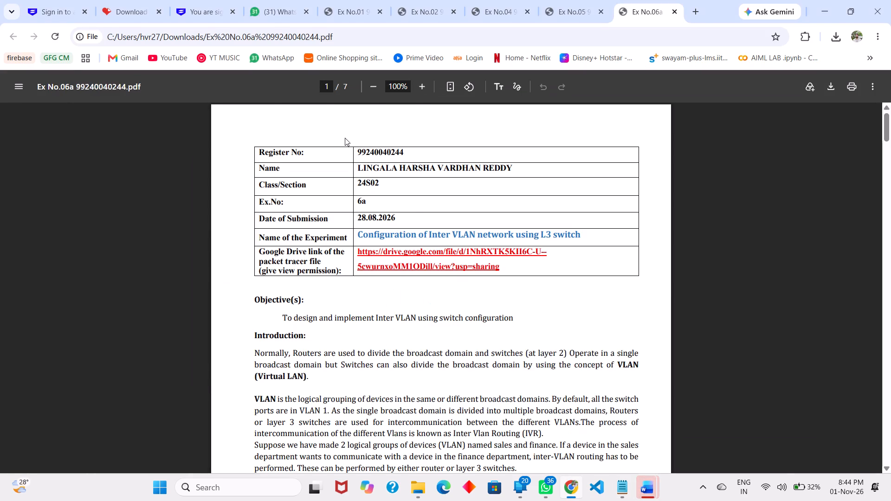
click(478, 324)
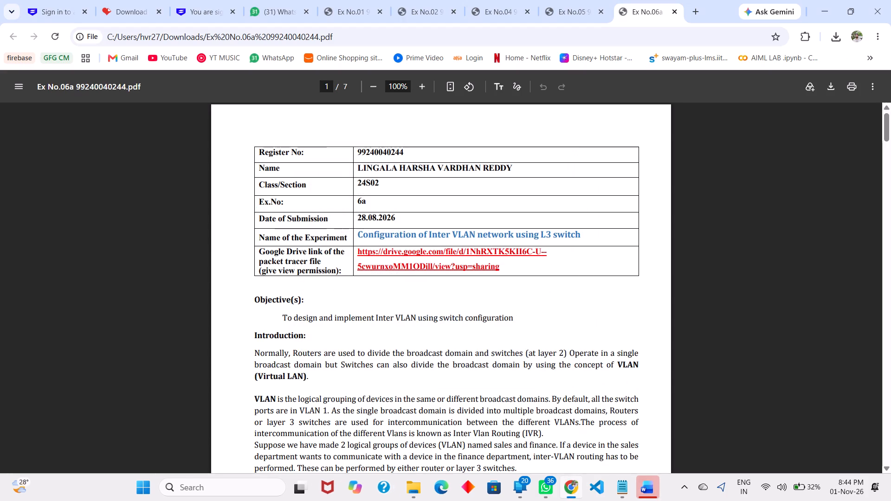
Switch to the Ex.No.06b Word document and enable editing on it.
key(alt+Tab)
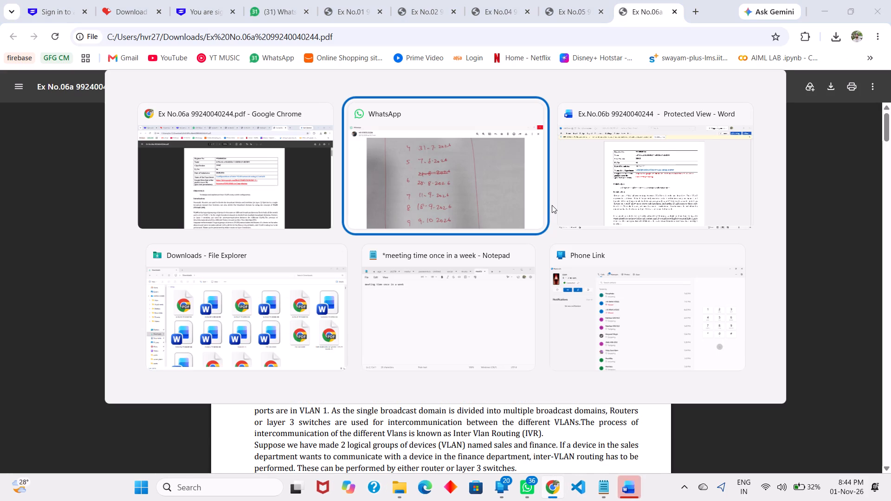
key(alt+Tab)
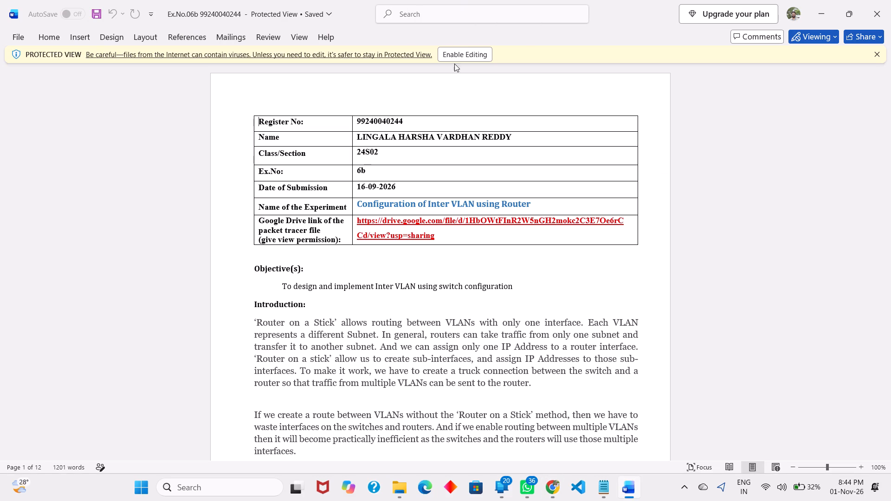
click(452, 63)
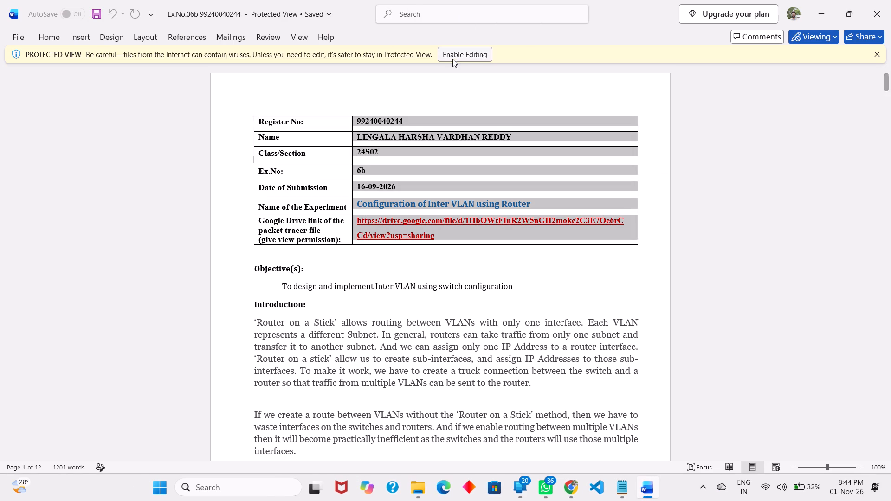
click(454, 58)
Switch away from the Ex.No.06b document to another open window.
key(alt+Tab)
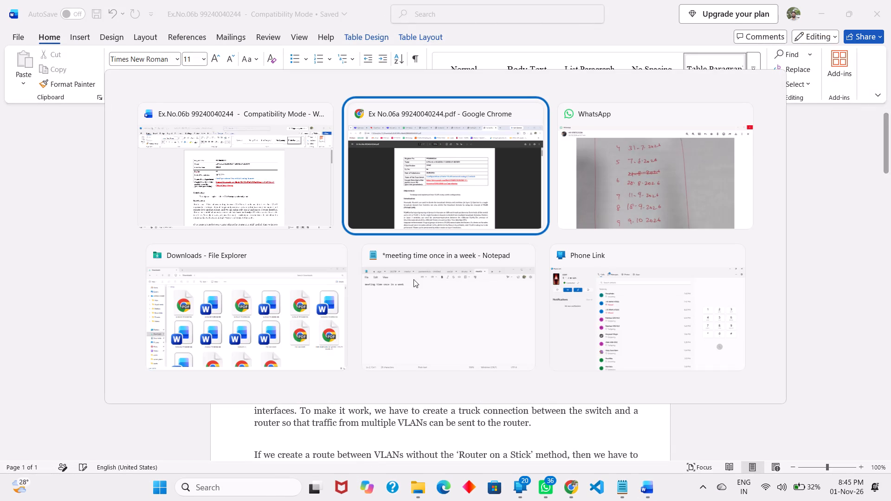
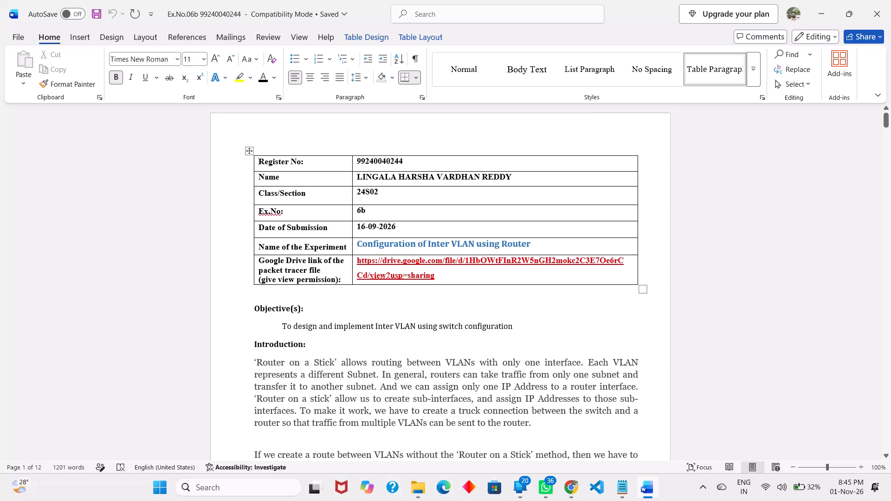
Change the Date of Submission in the Ex.No.06b header table to 28-06-2026.
double_click(360, 231)
text(28)
key(Right)
key(Right)
key(Right)
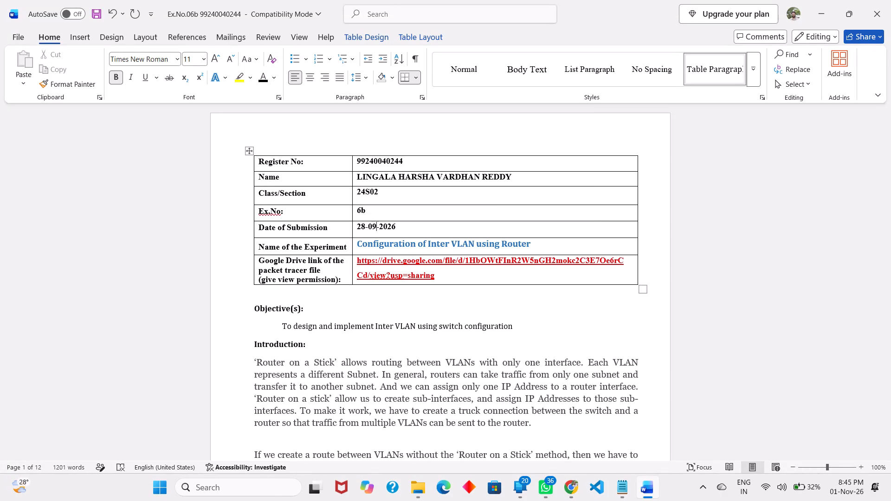
key(BackSpace)
key(6)
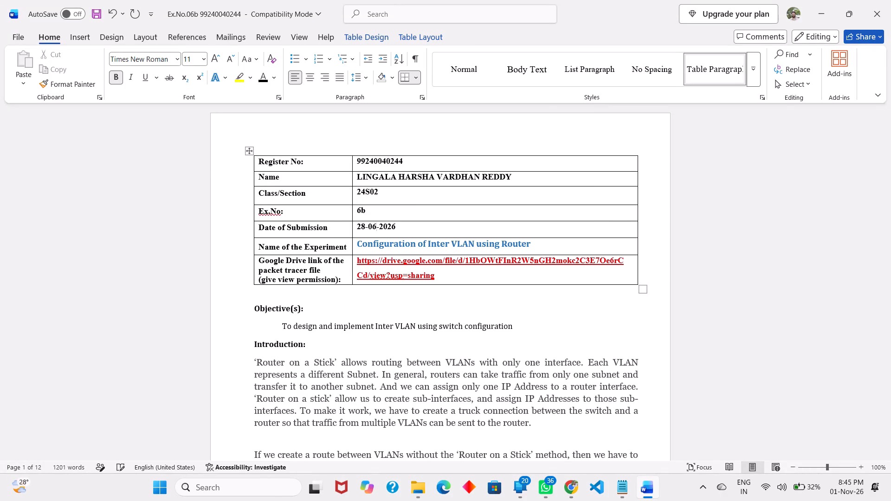
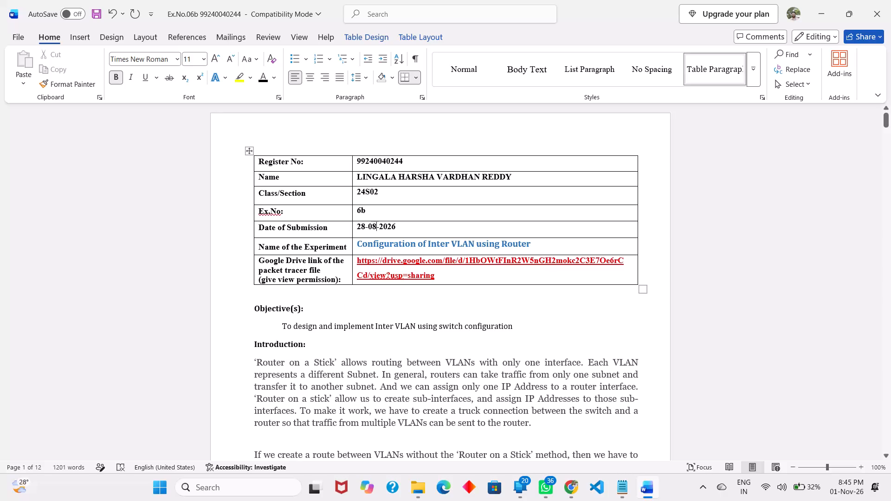
Save the Ex.No.06b document as a PDF in the Downloads folder, basing its file name on the existing Ex No.06a PDF.
key(ctrl+p)
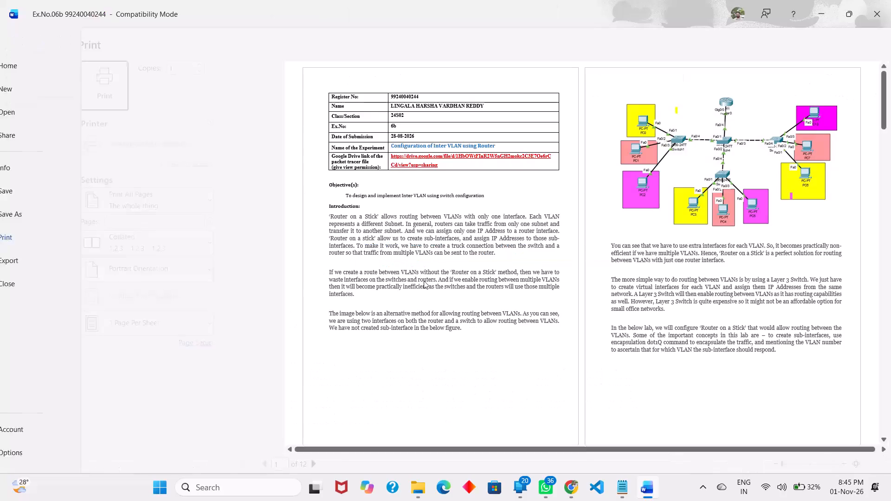
click(36, 205)
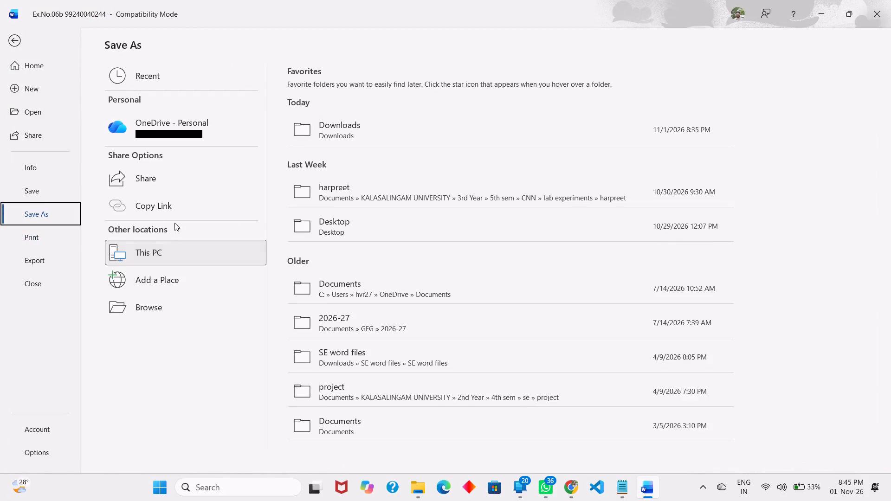
click(326, 138)
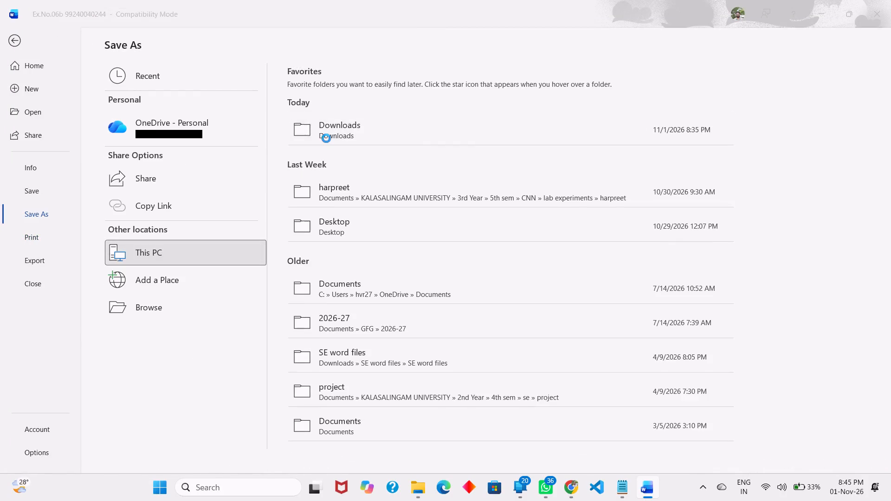
click(212, 215)
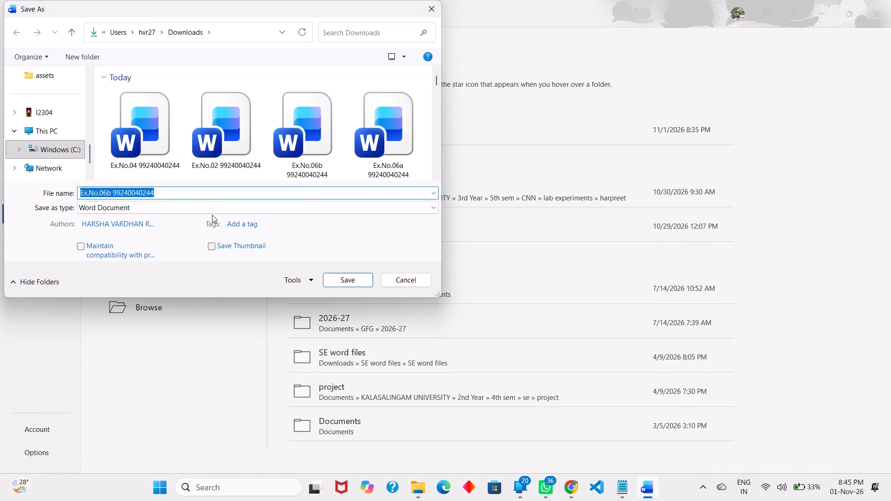
click(202, 201)
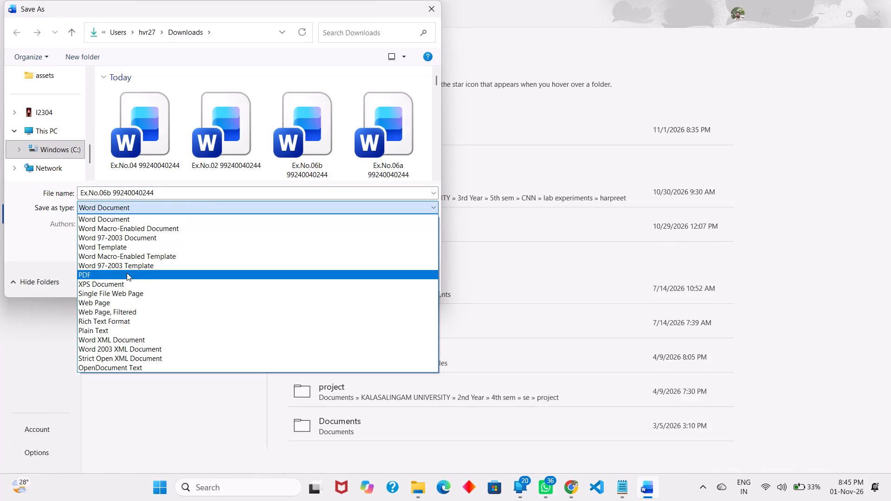
click(127, 273)
click(168, 135)
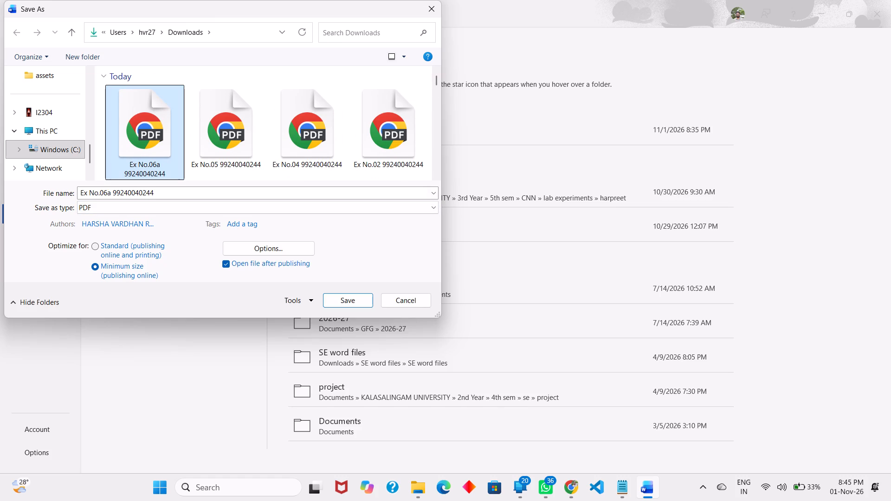
click(108, 194)
click(108, 194)
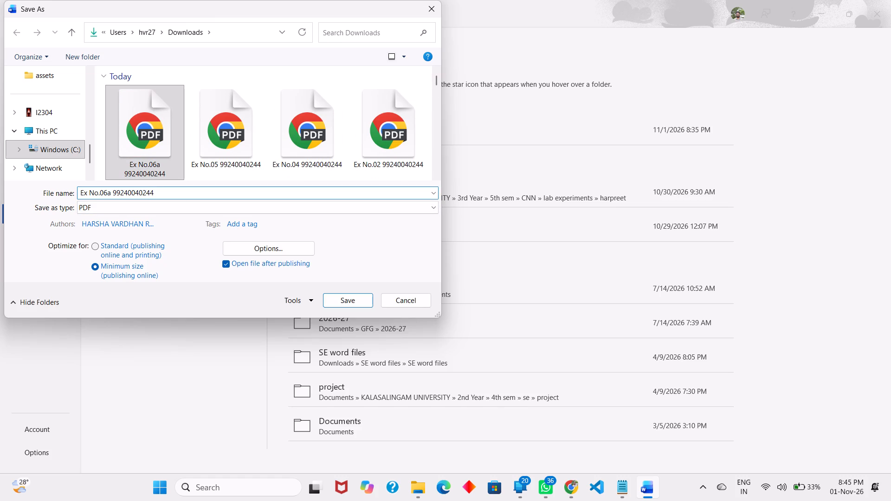
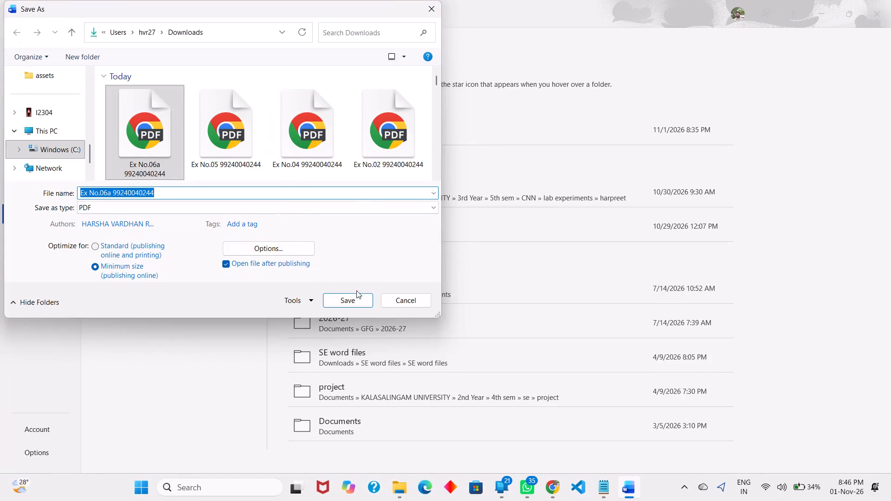
Change the experiment number in the PDF file name to 06b and save the PDF in Downloads.
click(110, 192)
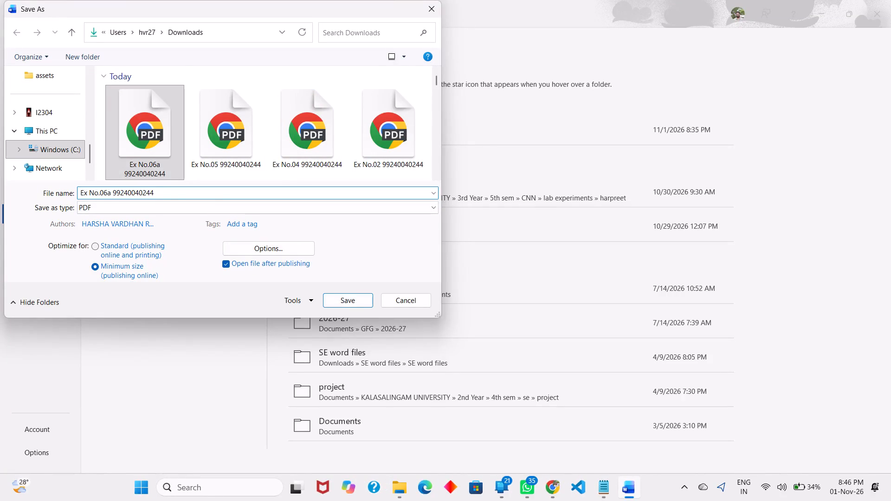
key(BackSpace)
key(b)
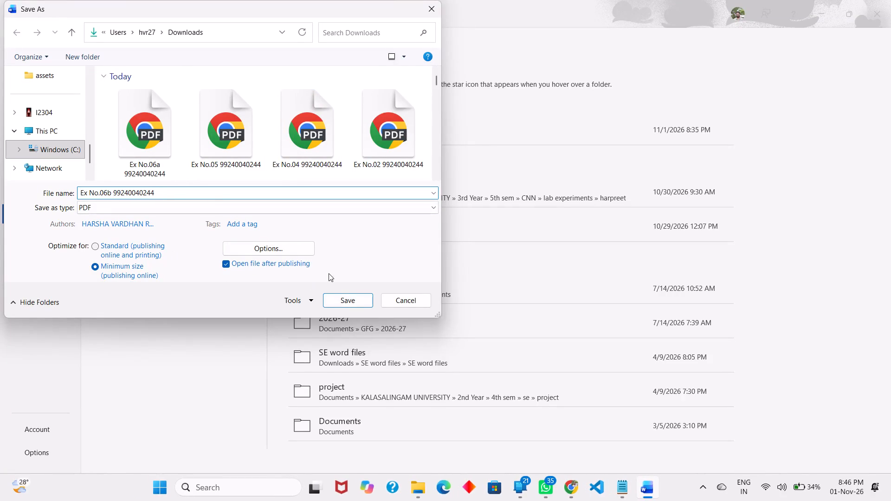
click(338, 301)
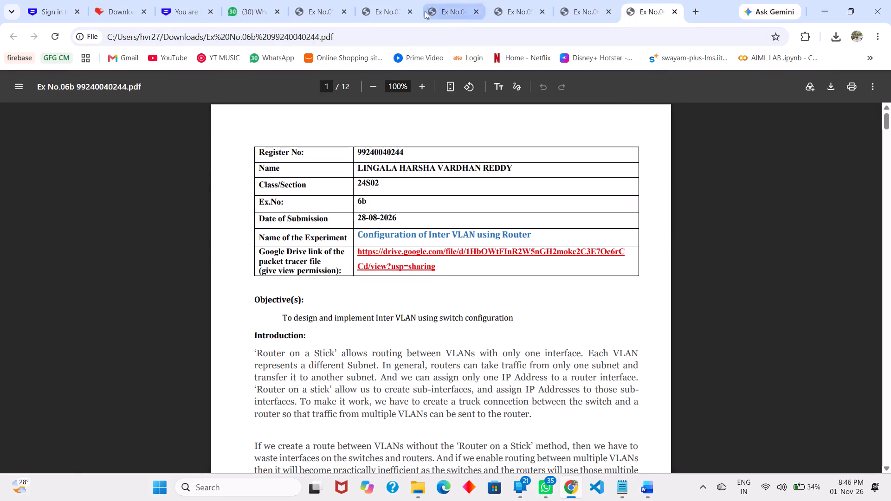
Switch to Chrome and review the first pages of the exported lab PDFs, from Ex No.01 through Ex No.06a.
click(343, 4)
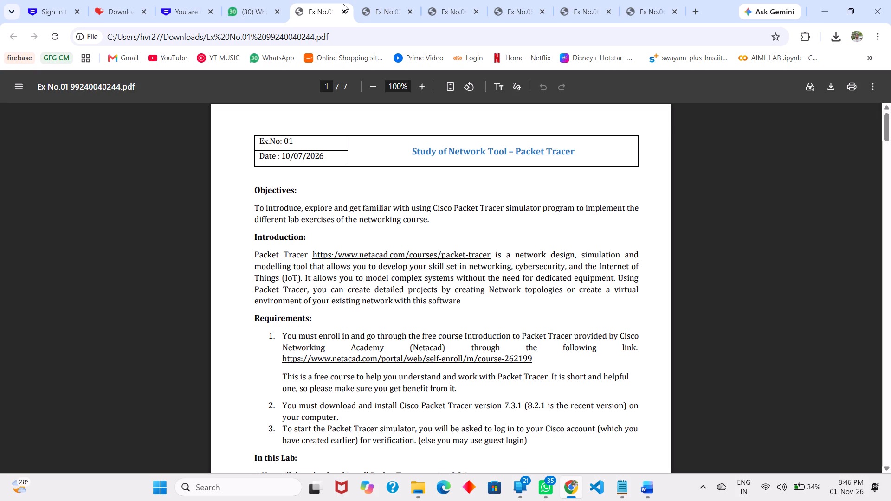
key(Tab)
key(Tab)
key(Tab)
click(399, 0)
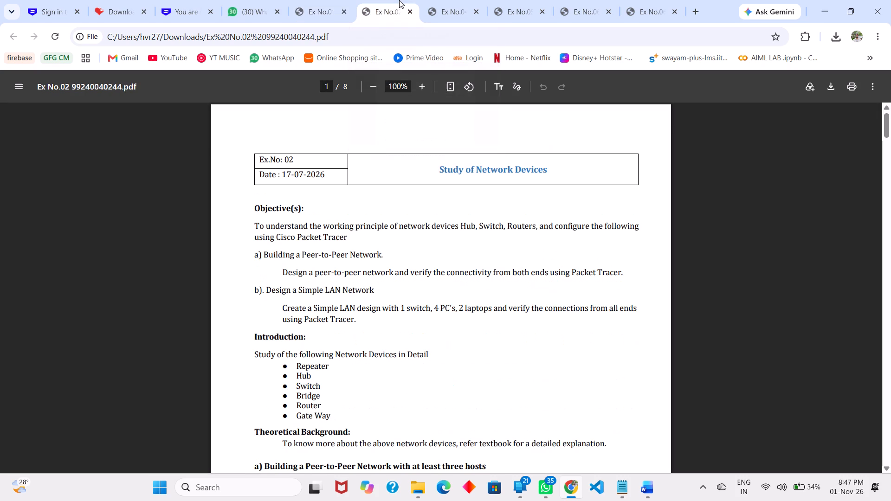
key(ctrl+Tab)
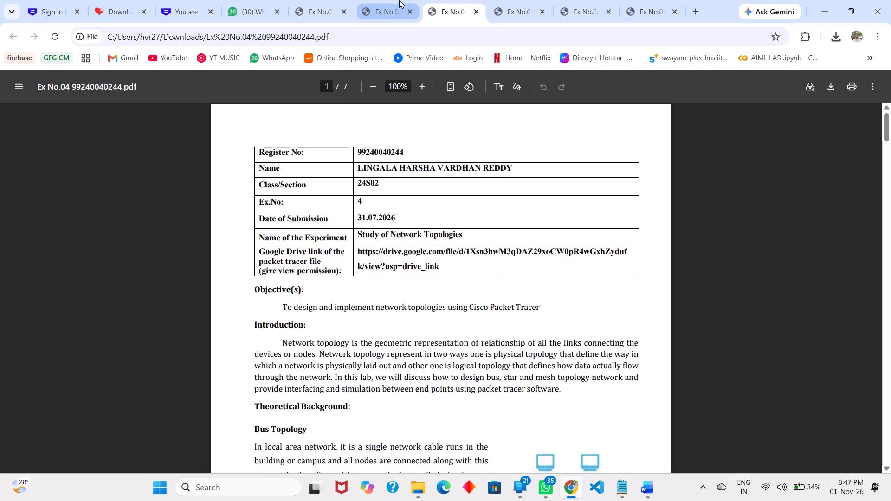
key(ctrl+Tab)
key(ctrl+Tab)
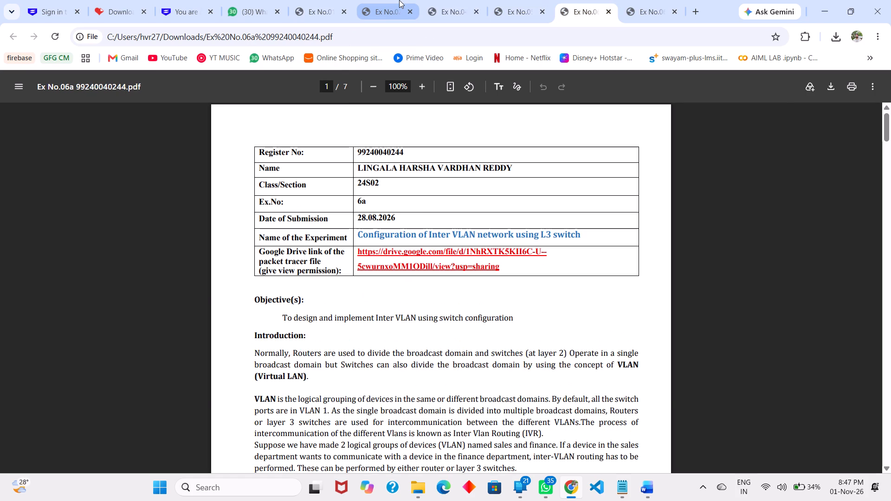
key(alt+Tab)
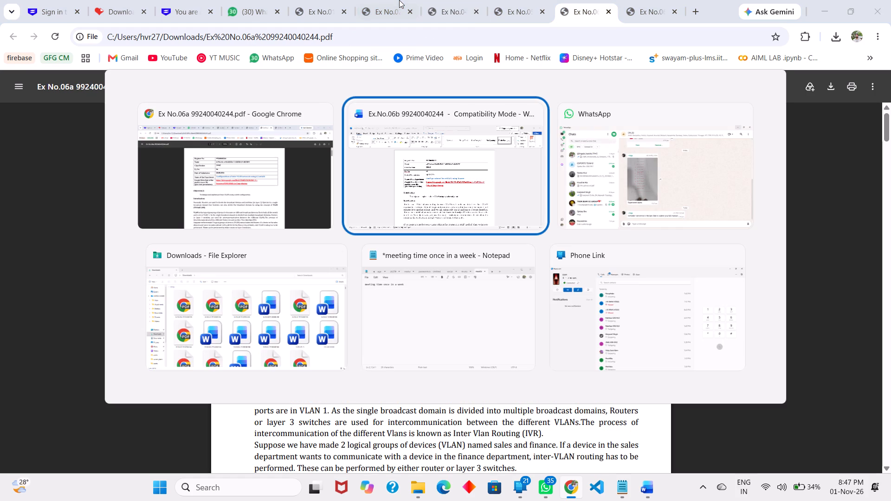
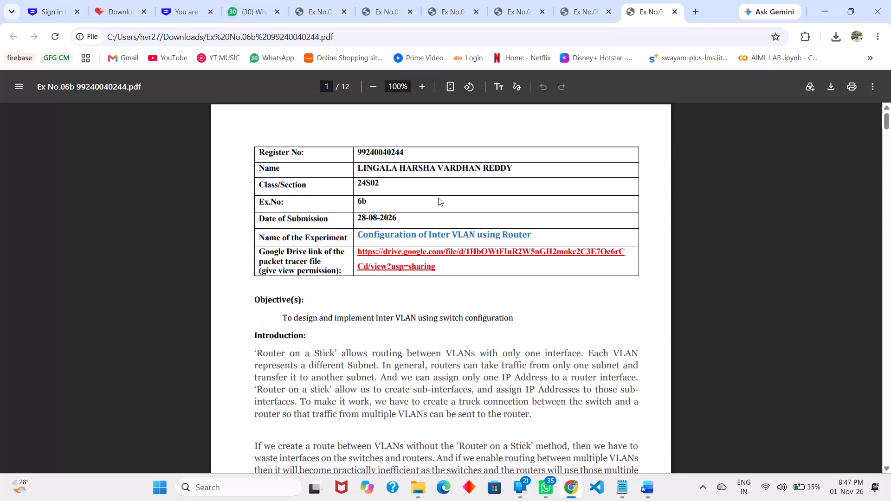
Close the reviewed lab PDF tabs from Ex No.01 through Ex No.06a, keeping the Ex No.06b PDF open.
click(344, 10)
click(344, 10)
click(344, 10)
click(344, 10)
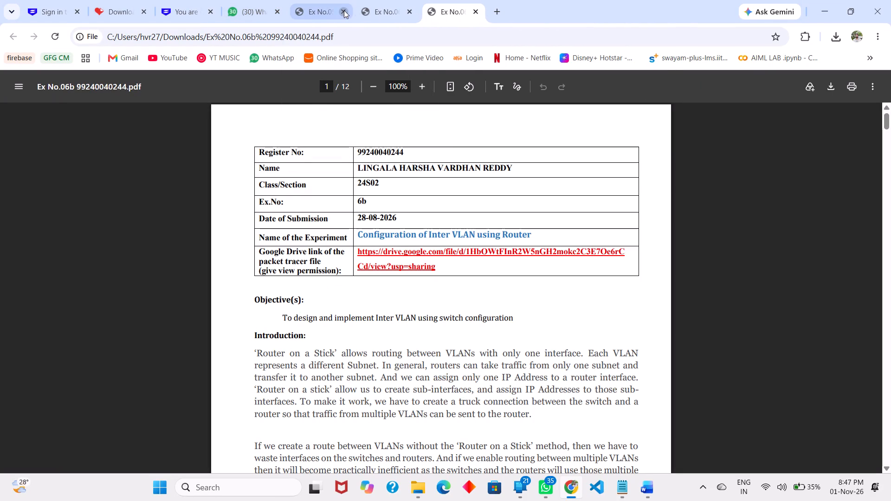
click(344, 10)
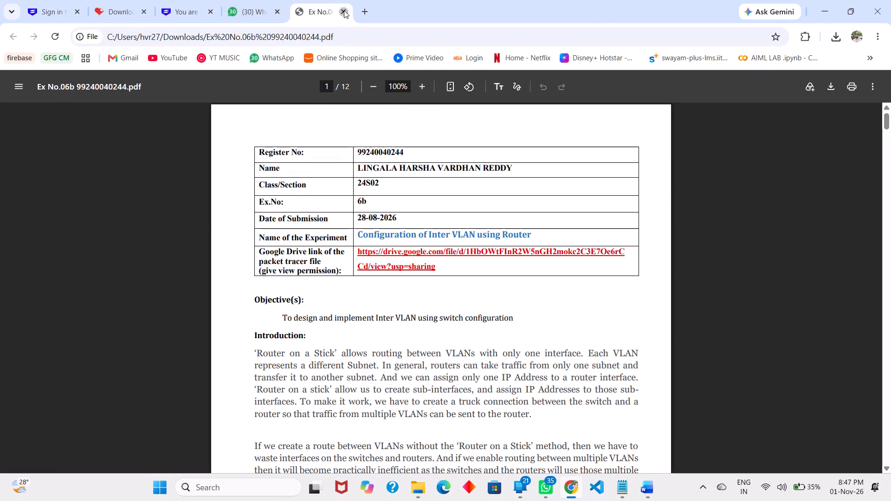